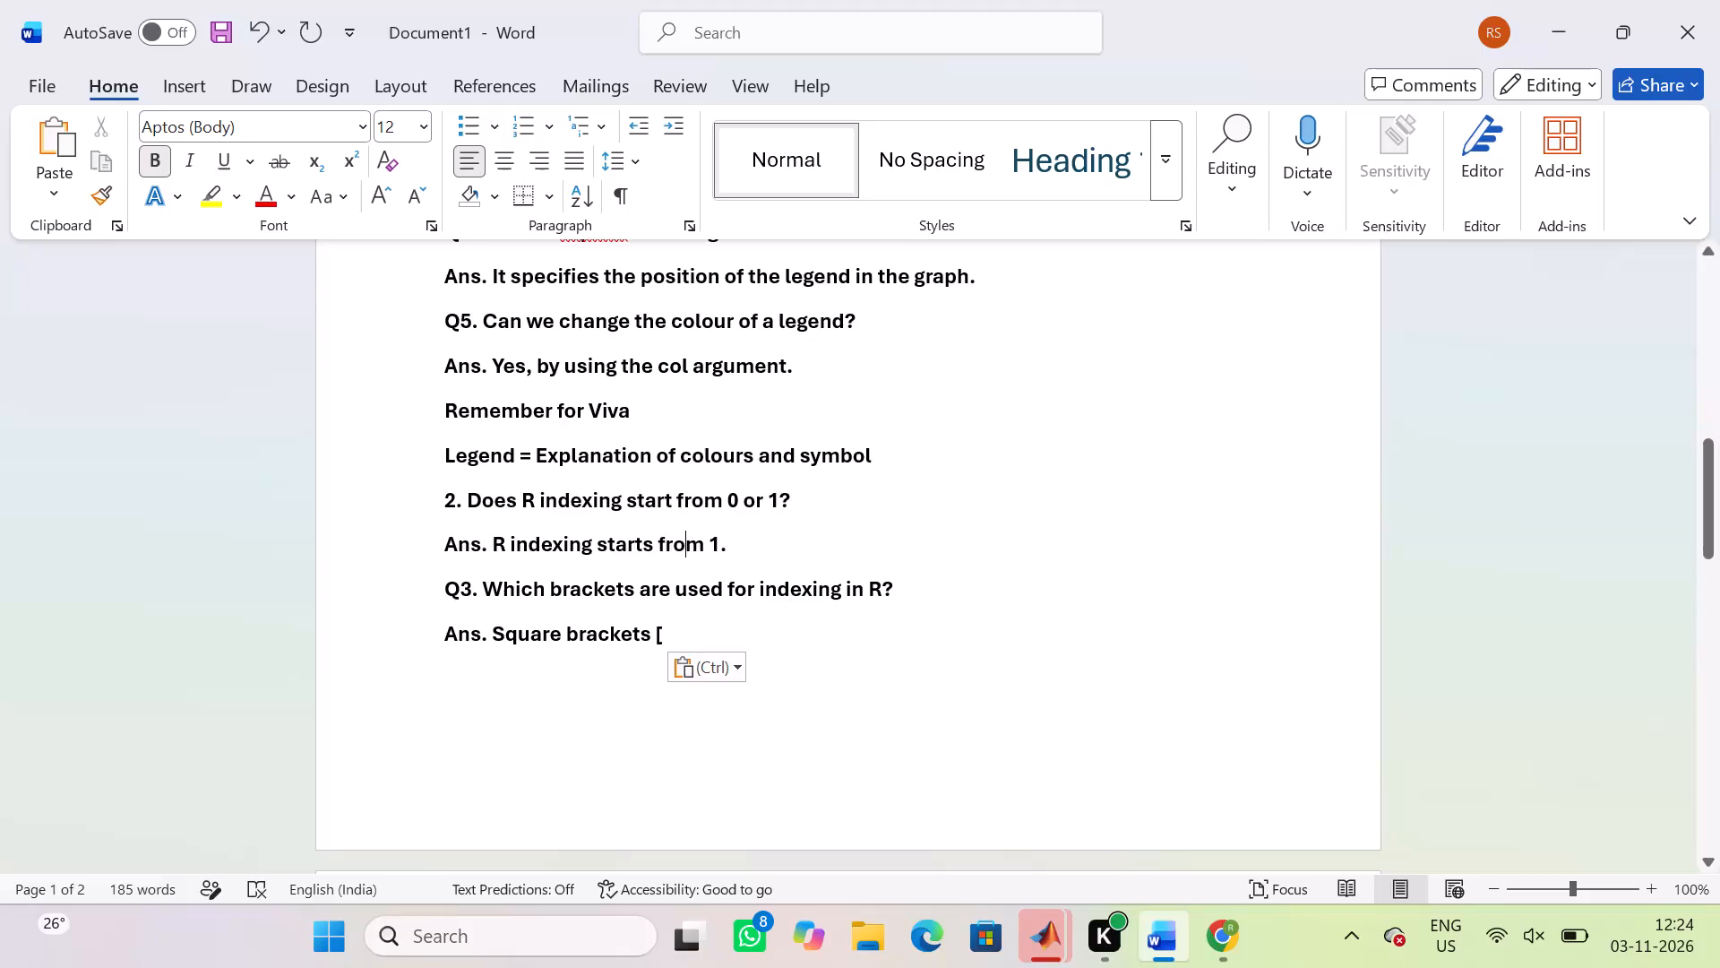
Delete the text from "Remember for Viva" through "Ans. R indexing starts from", leaving only "1." on that line.
key(BackSpace)
Delete the legend text from "Q2. Which function is used to add a legend in R?" through "Q3. Why do we use".
scroll(527, 418, up, 1)
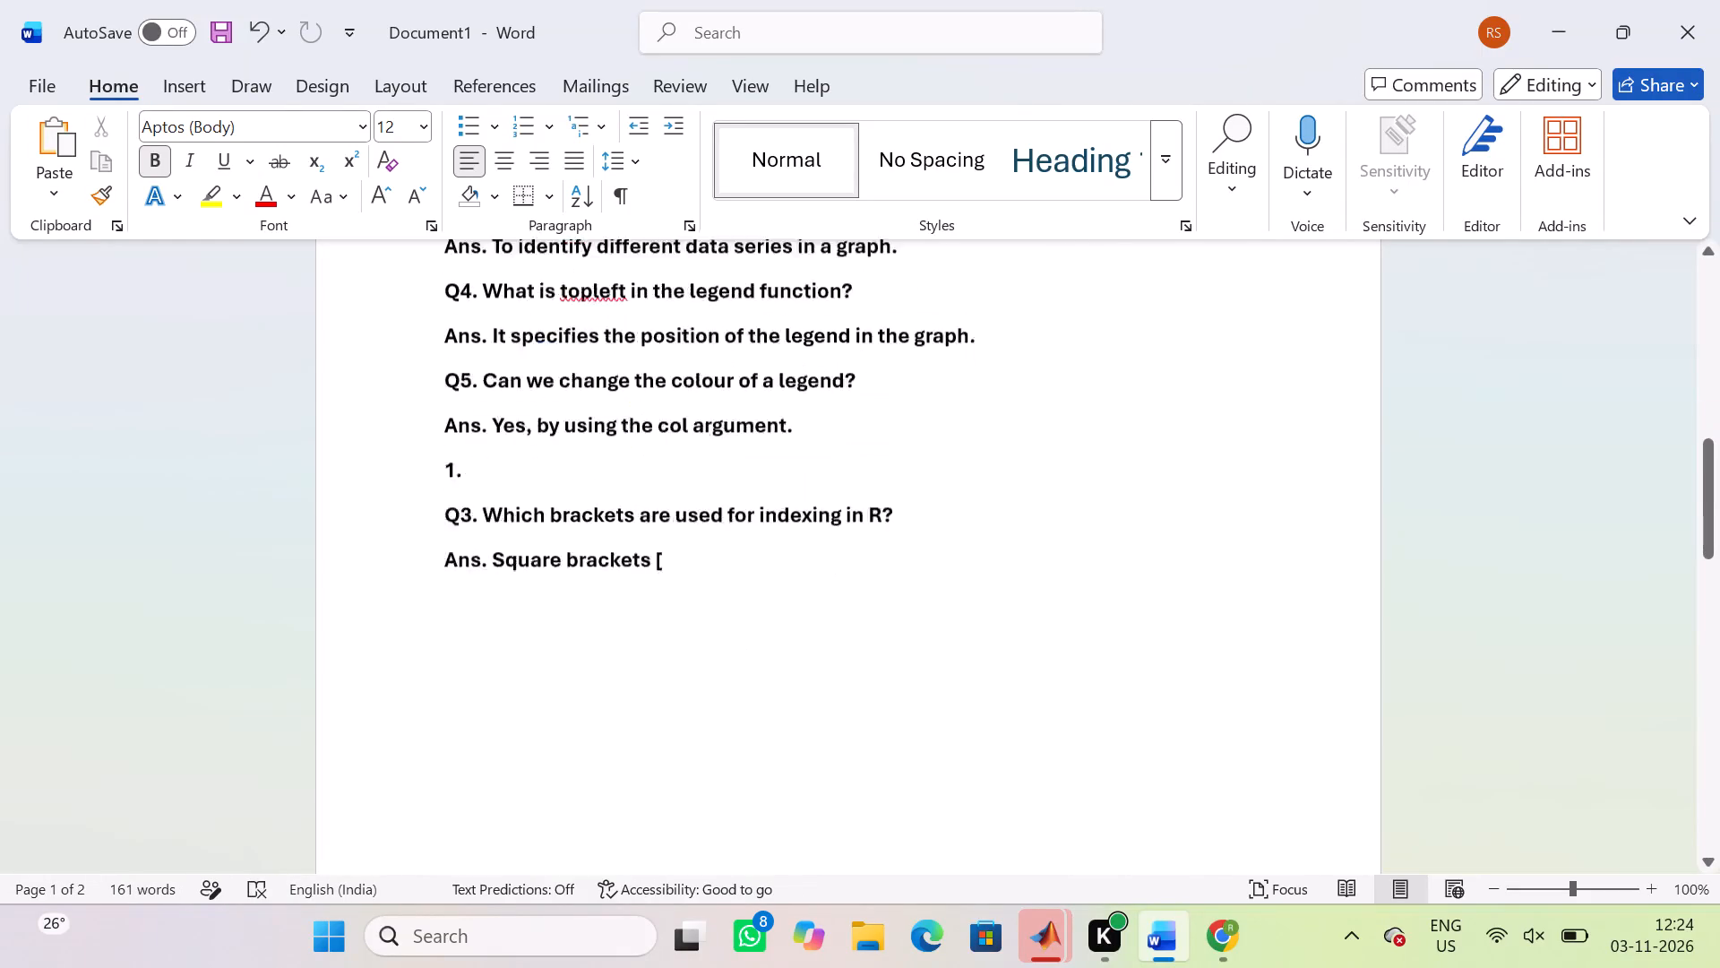
scroll(527, 418, up, 1)
drag(632, 424, 441, 332)
key(BackSpace)
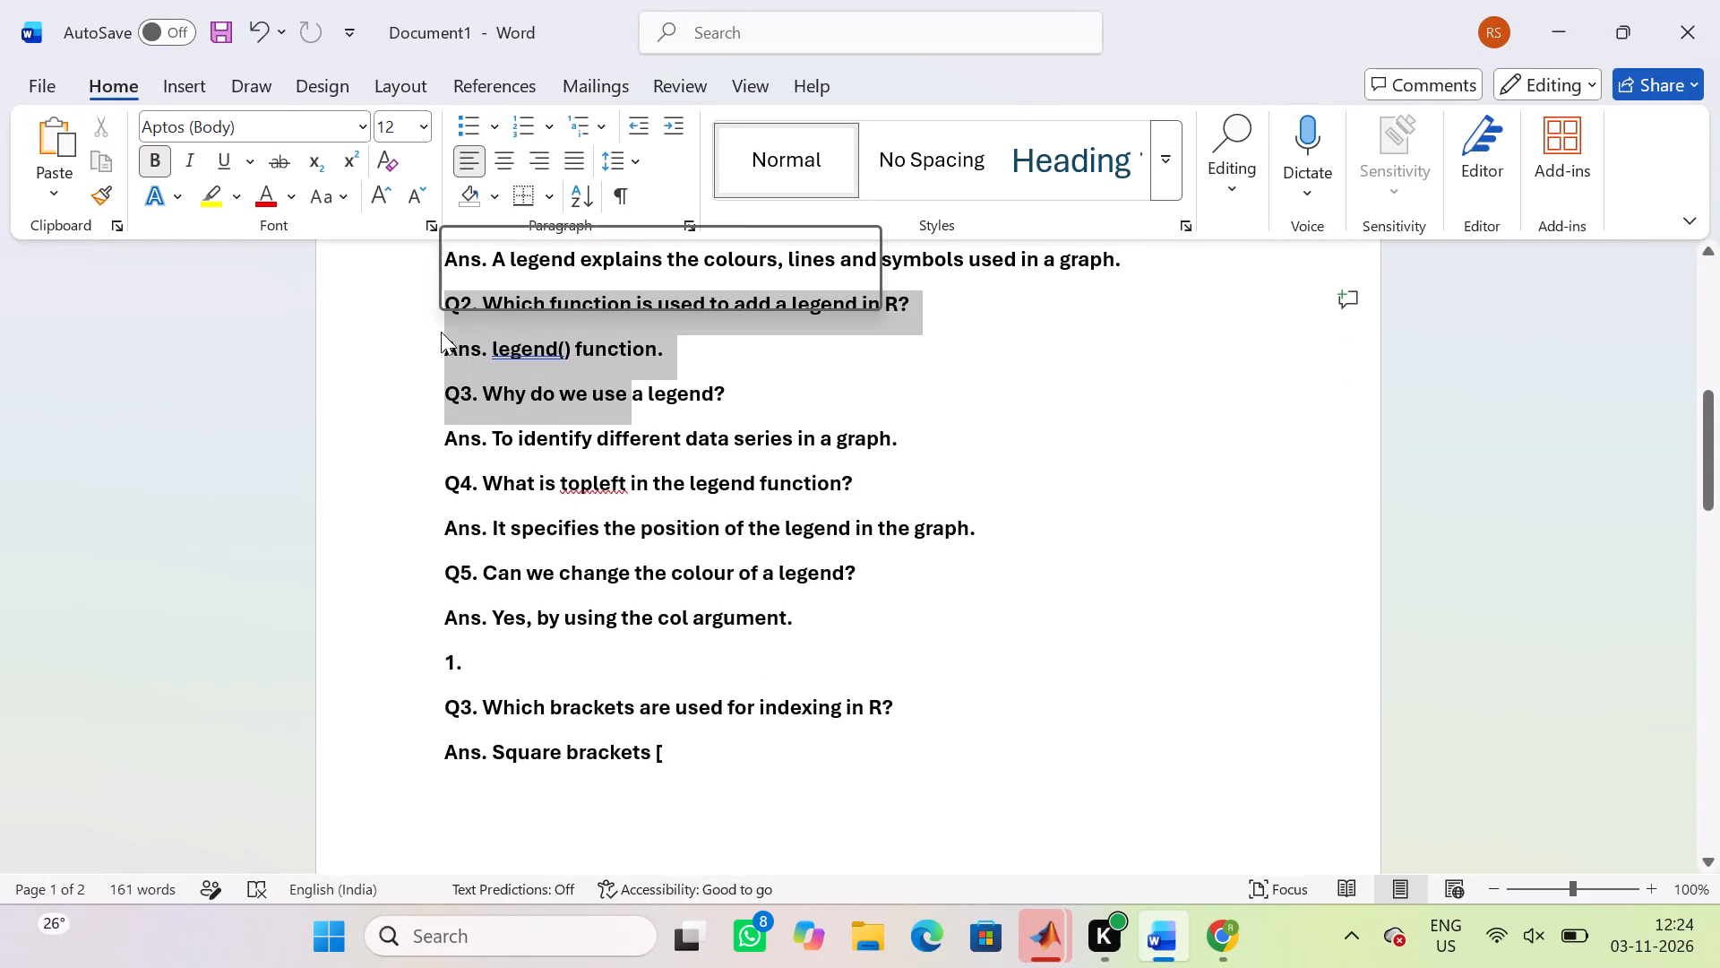
key(BackSpace)
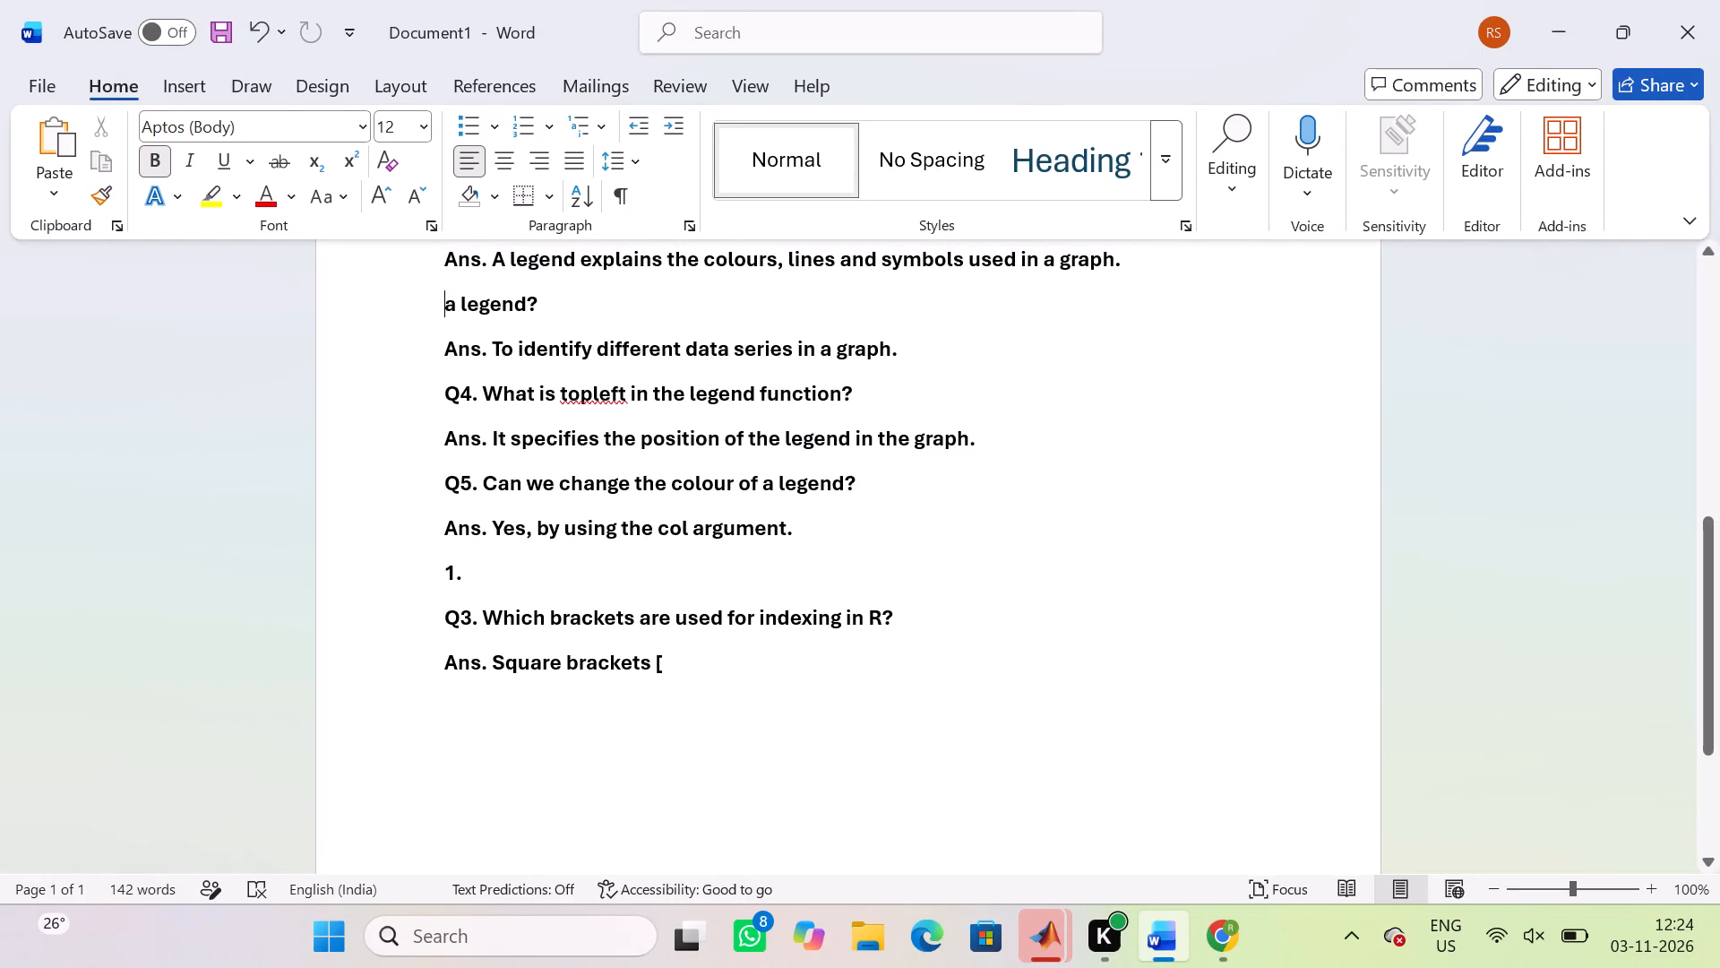
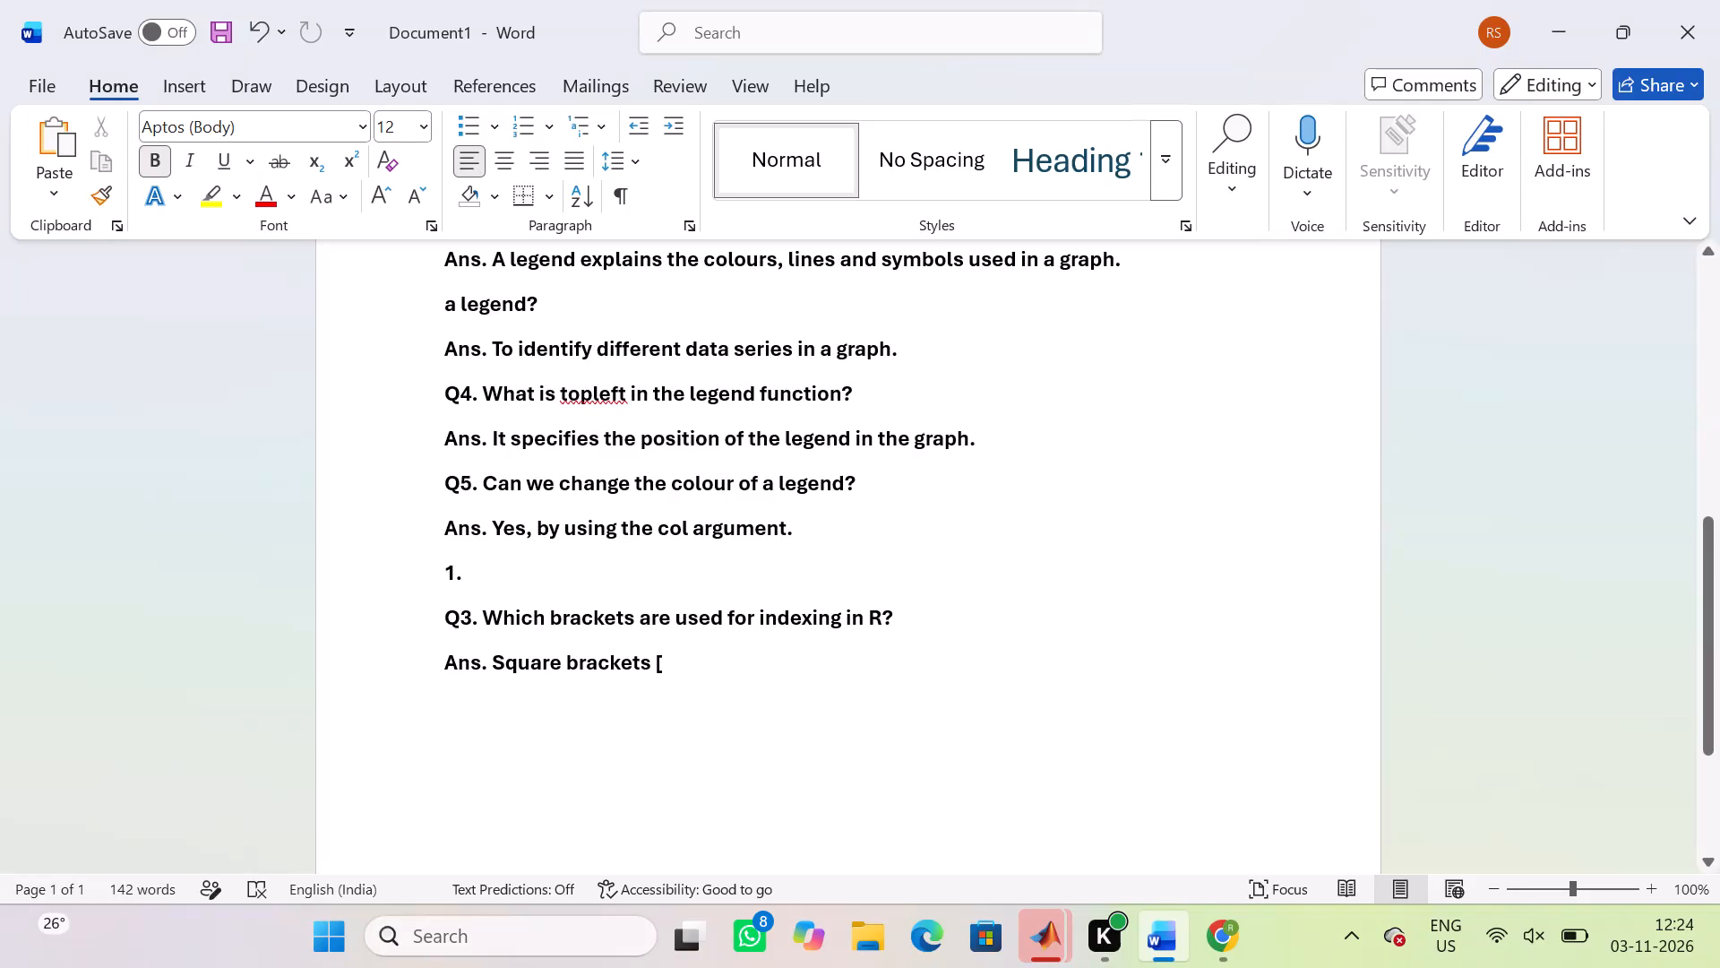
Delete the legend text from "a legend?" through "Q5. Can we change the colour of a legend?".
click(879, 511)
drag(879, 511, 360, 309)
key(BackSpace)
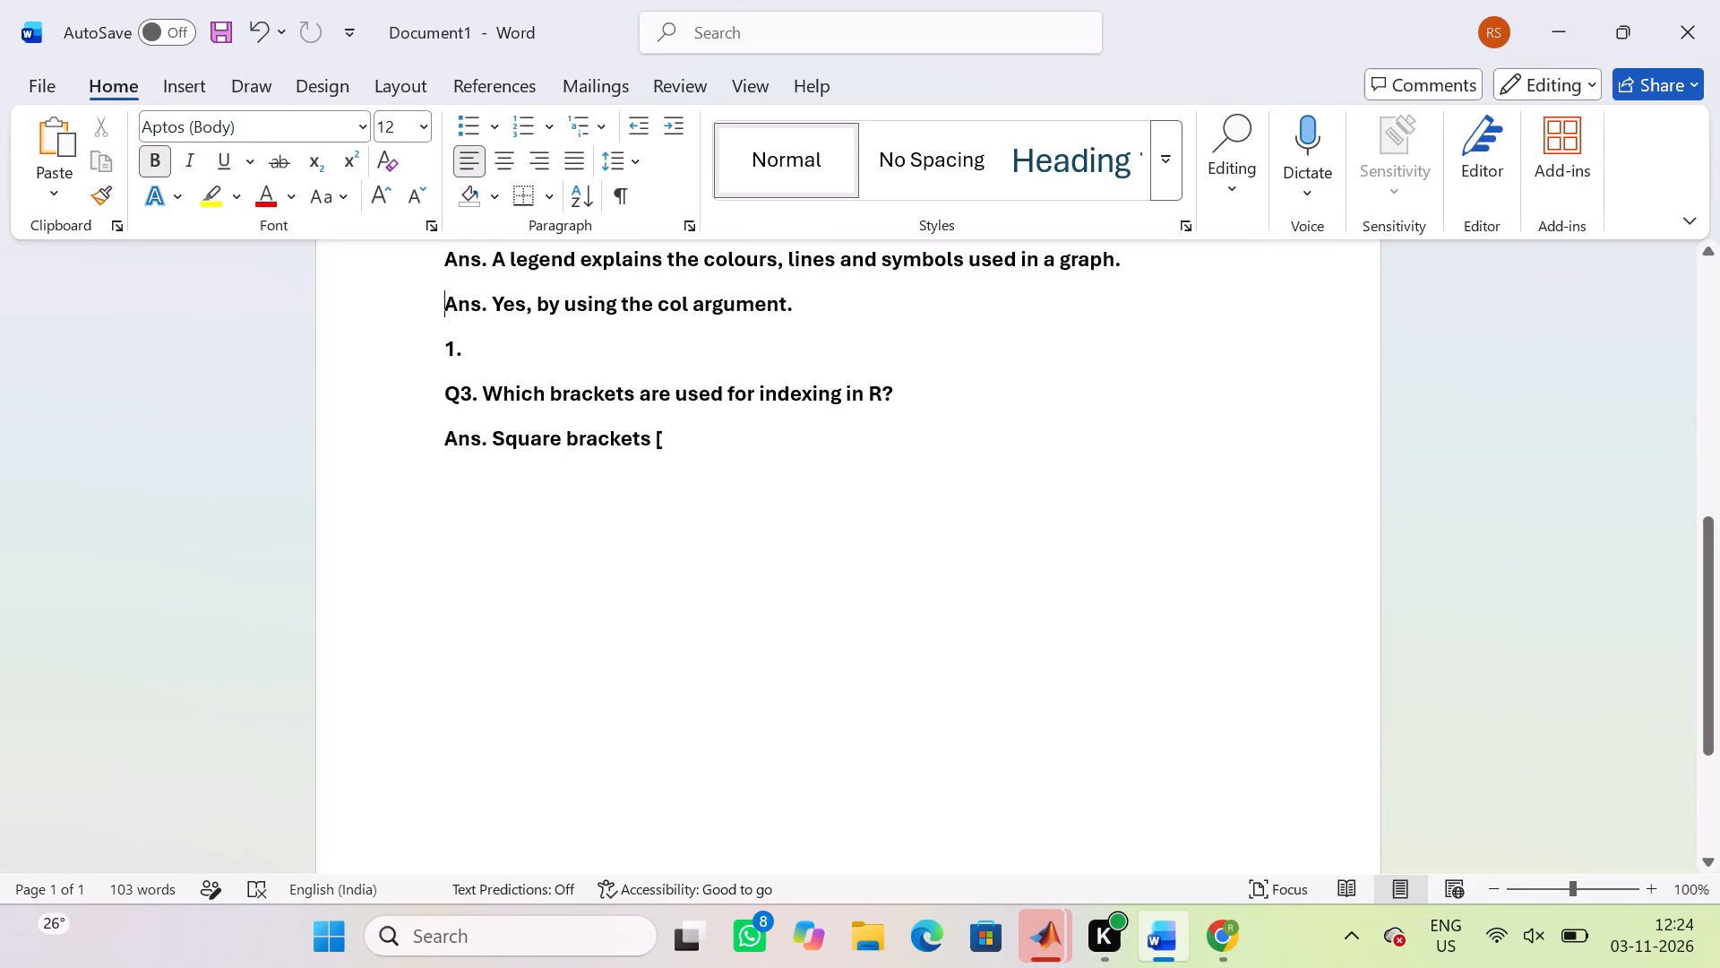
Delete the leftover "time series?" line below the "Seasonal Variation: Ch" list item.
scroll(360, 309, up, 1)
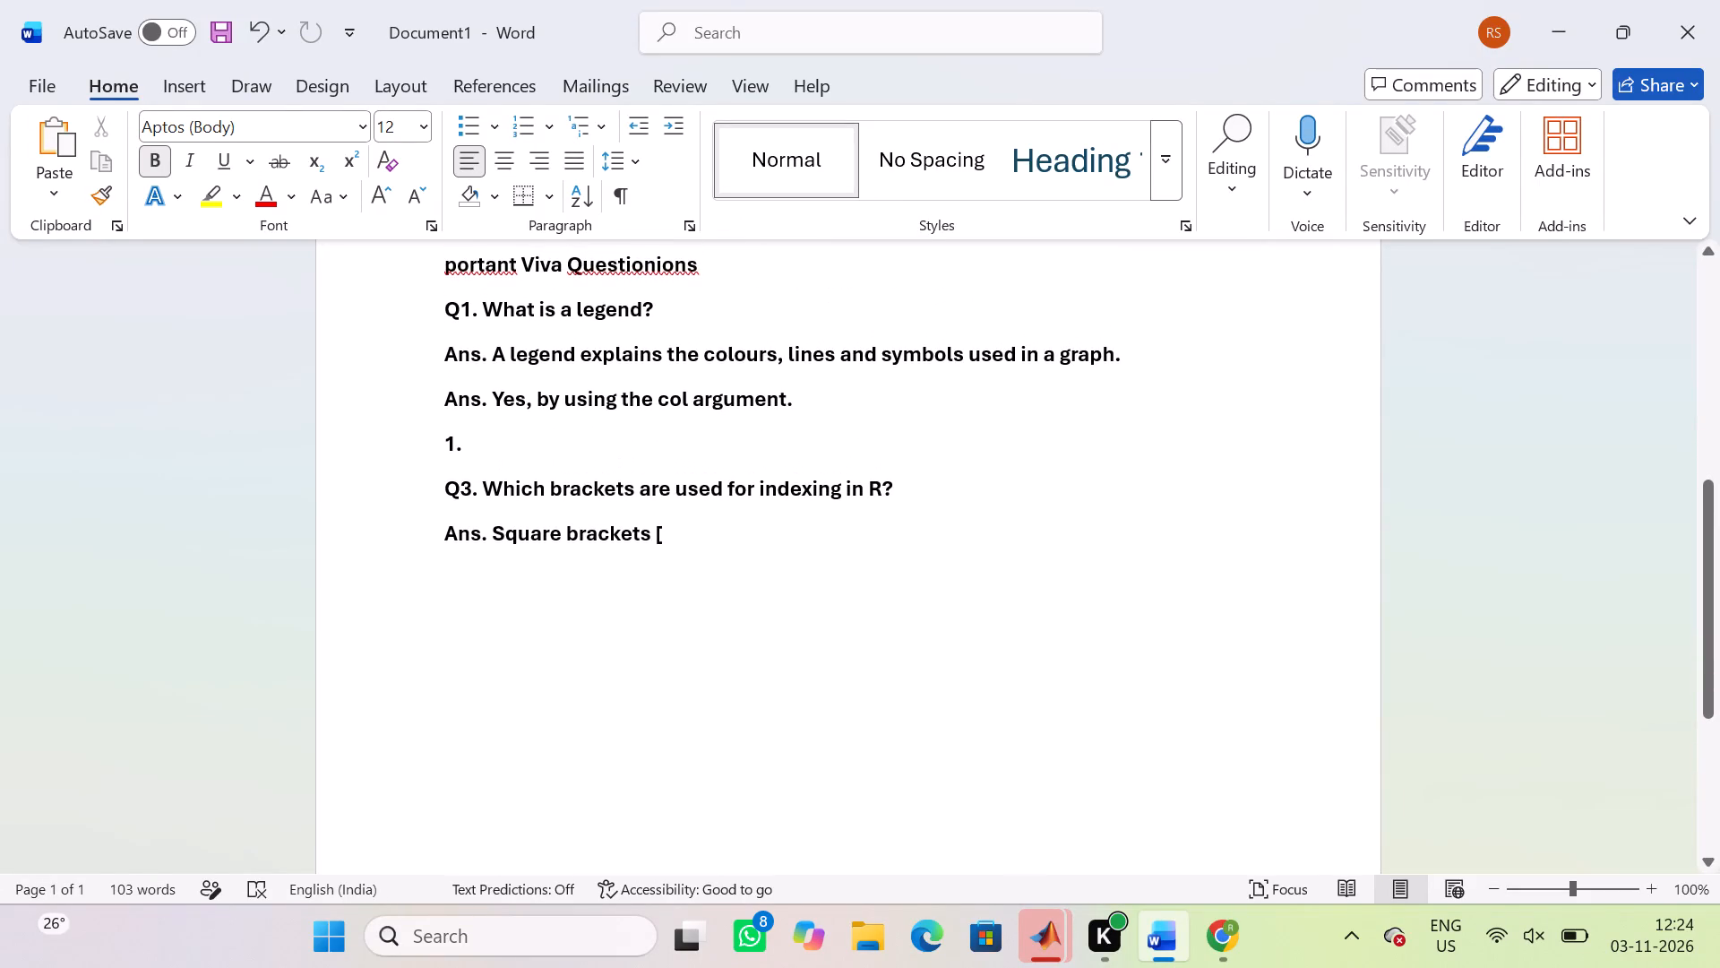
scroll(360, 309, up, 1)
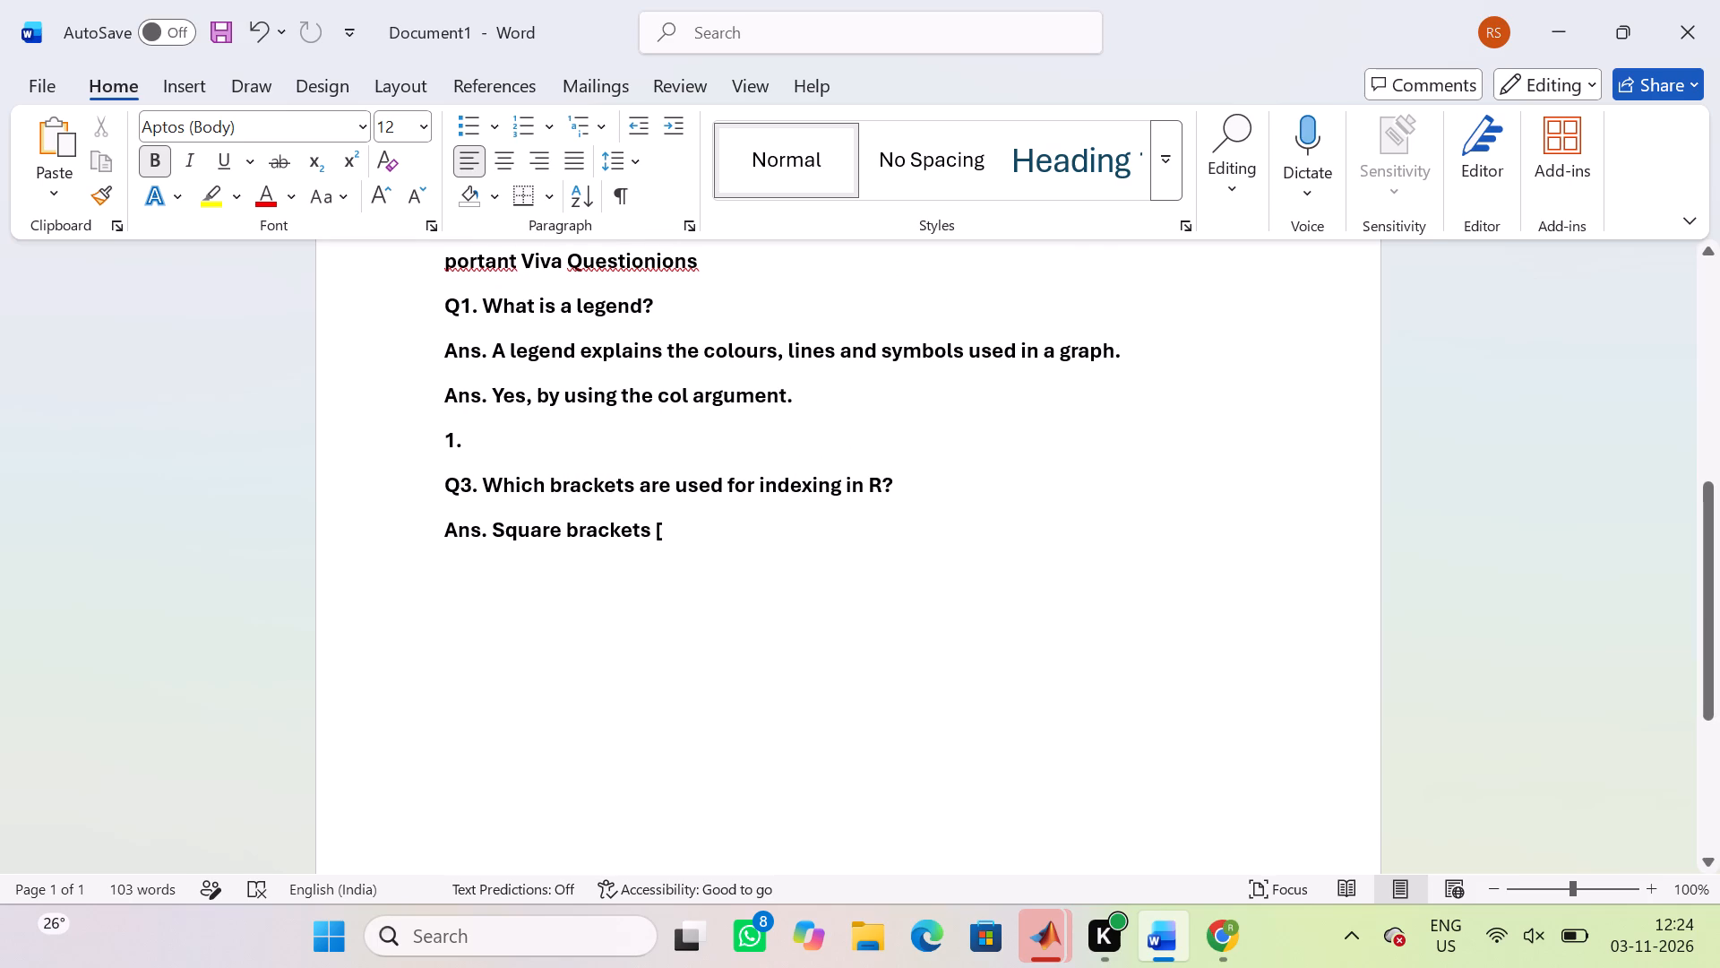
scroll(360, 309, up, 2)
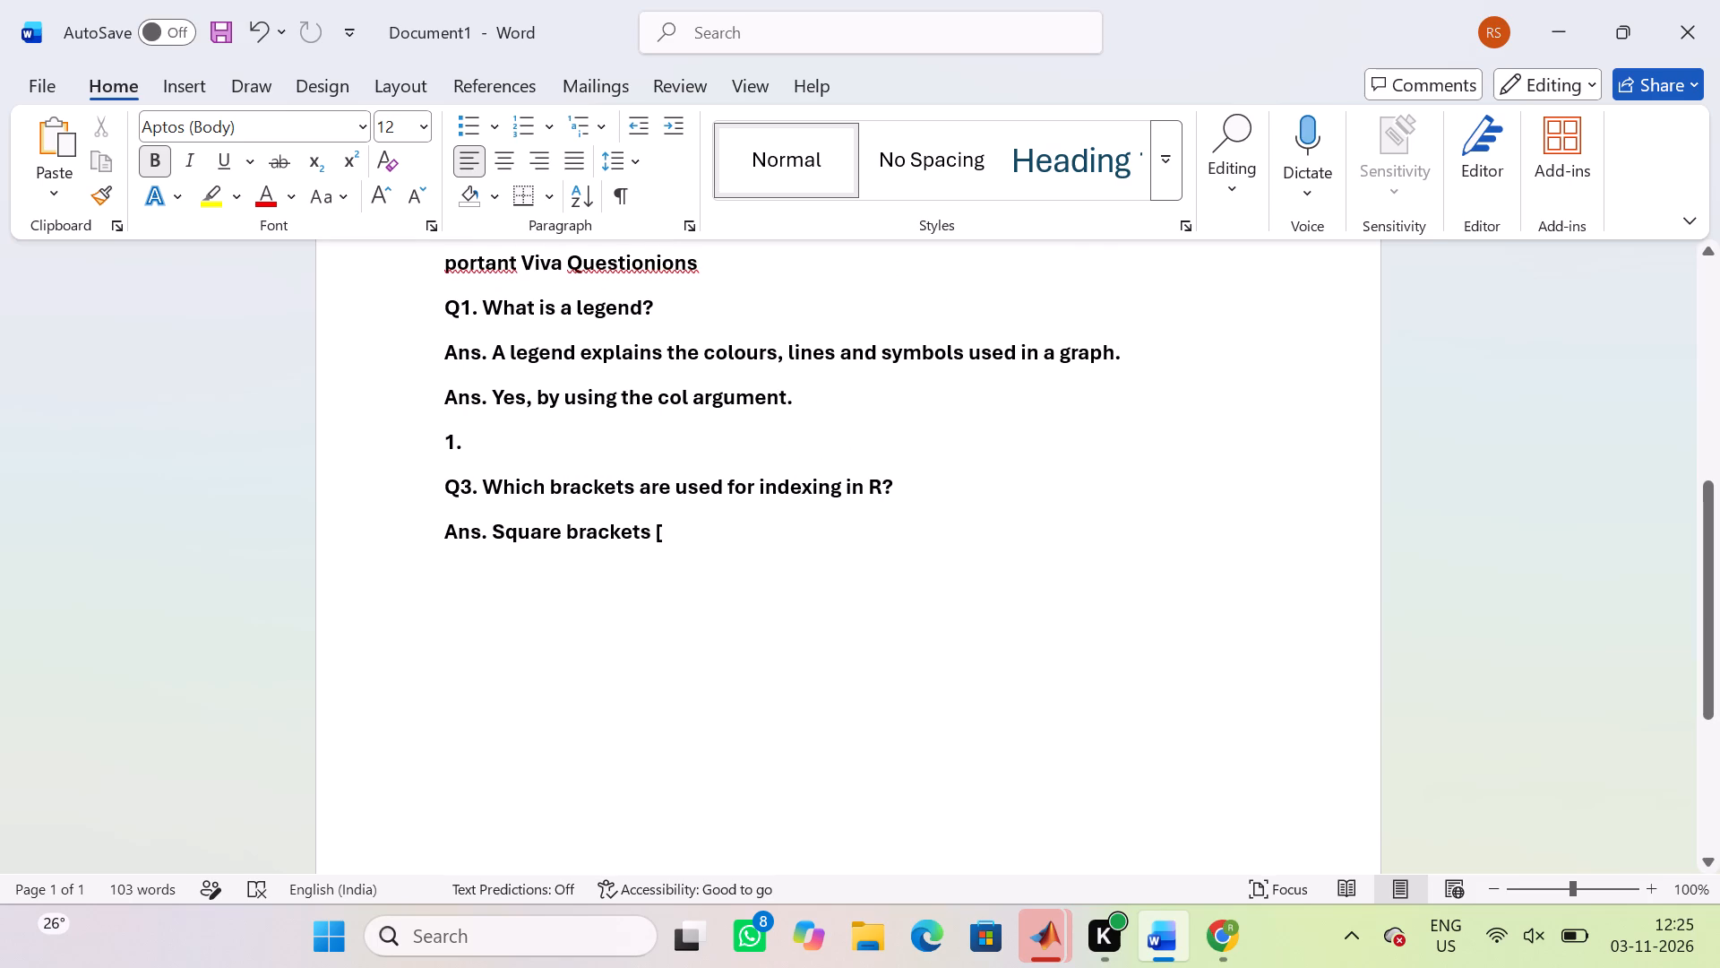
scroll(360, 309, up, 4)
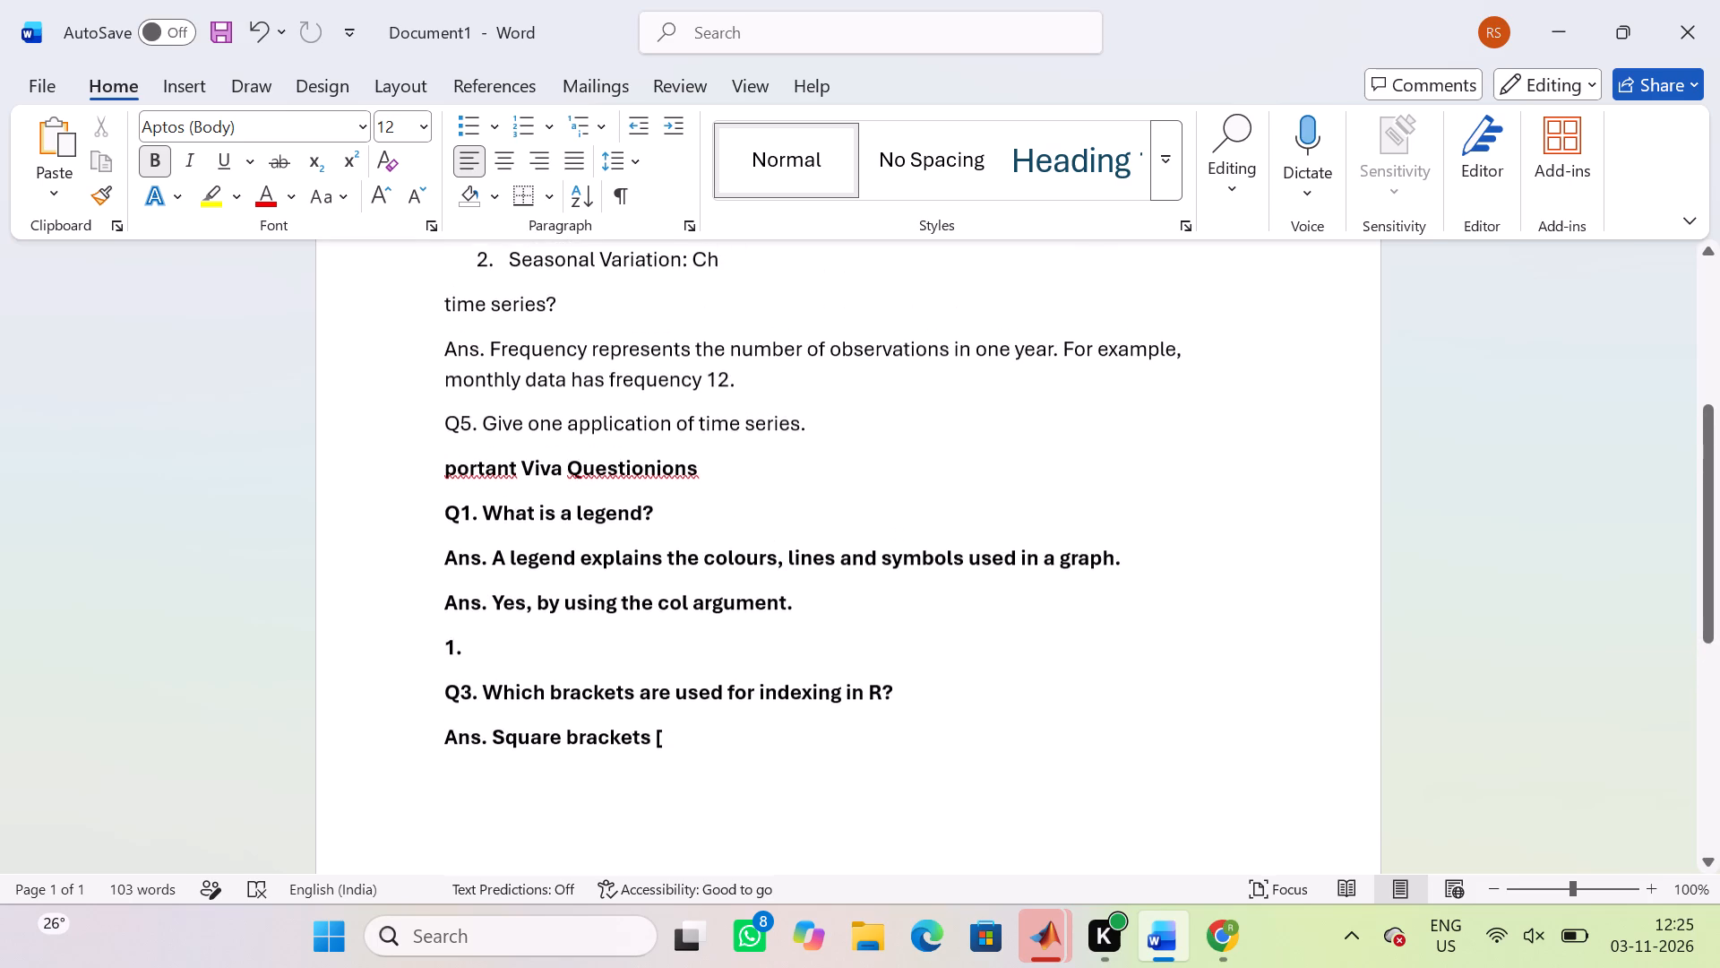
drag(559, 346, 292, 341)
key(BackSpace)
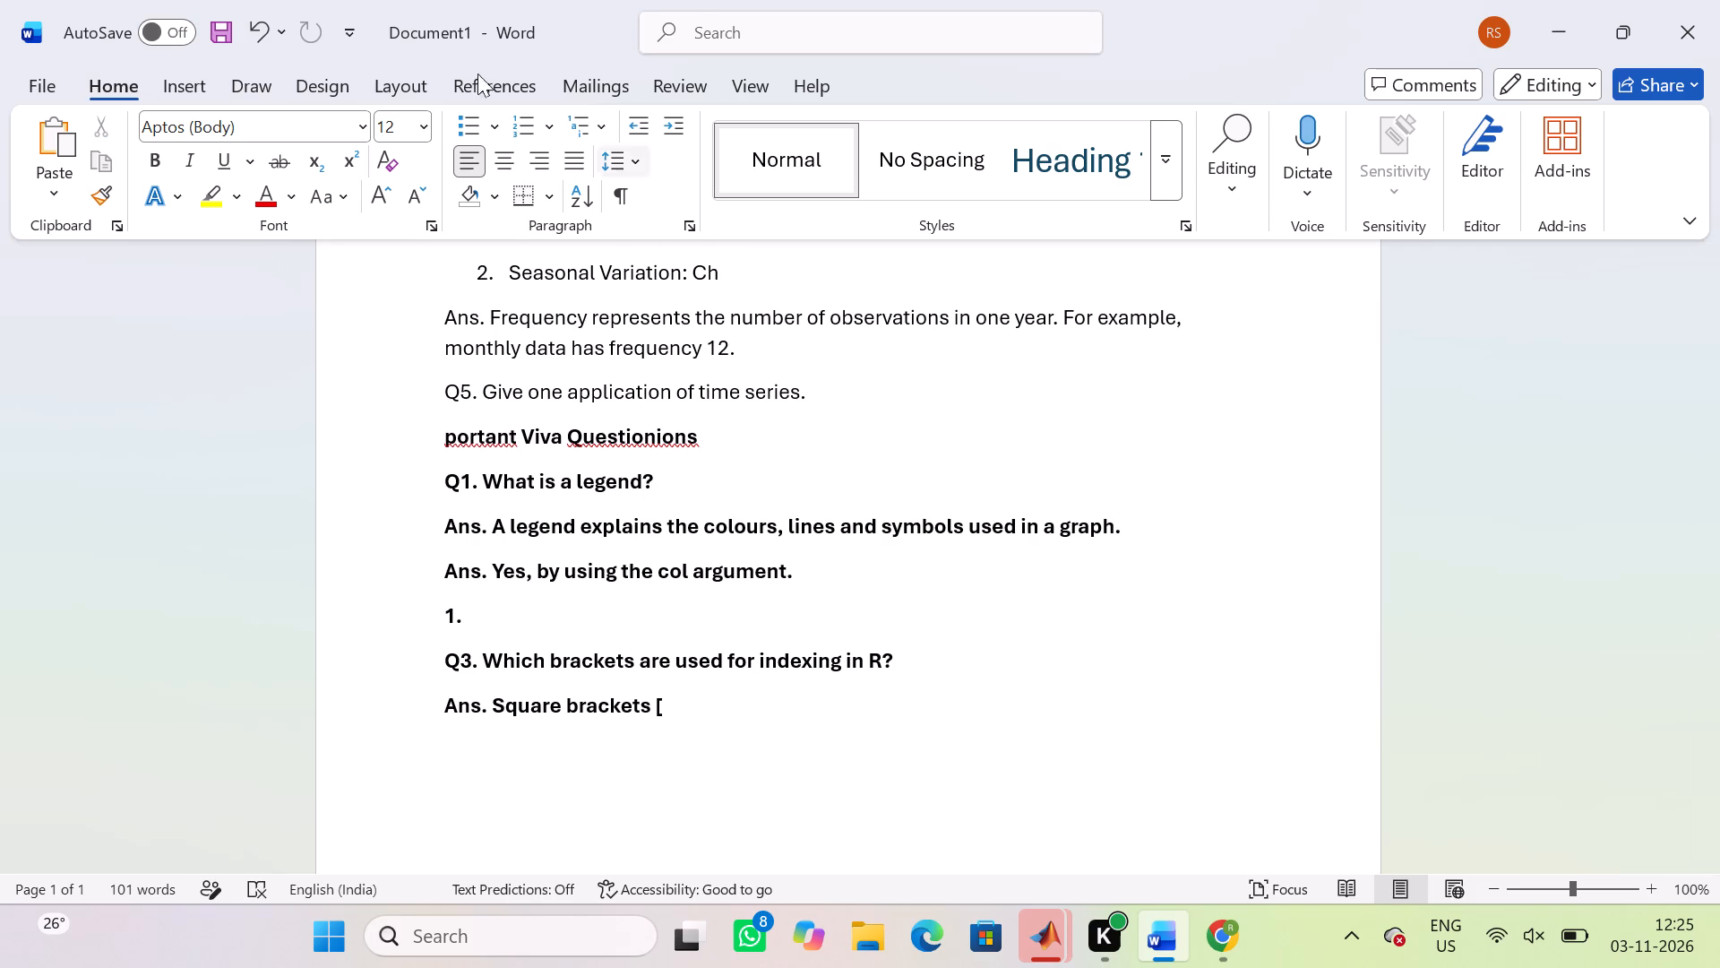
Delete the text from "has frequency 12." through the "1." line, keeping "monthly data" and the bold Q3 on indexing brackets.
drag(606, 356, 955, 638)
key(BackSpace)
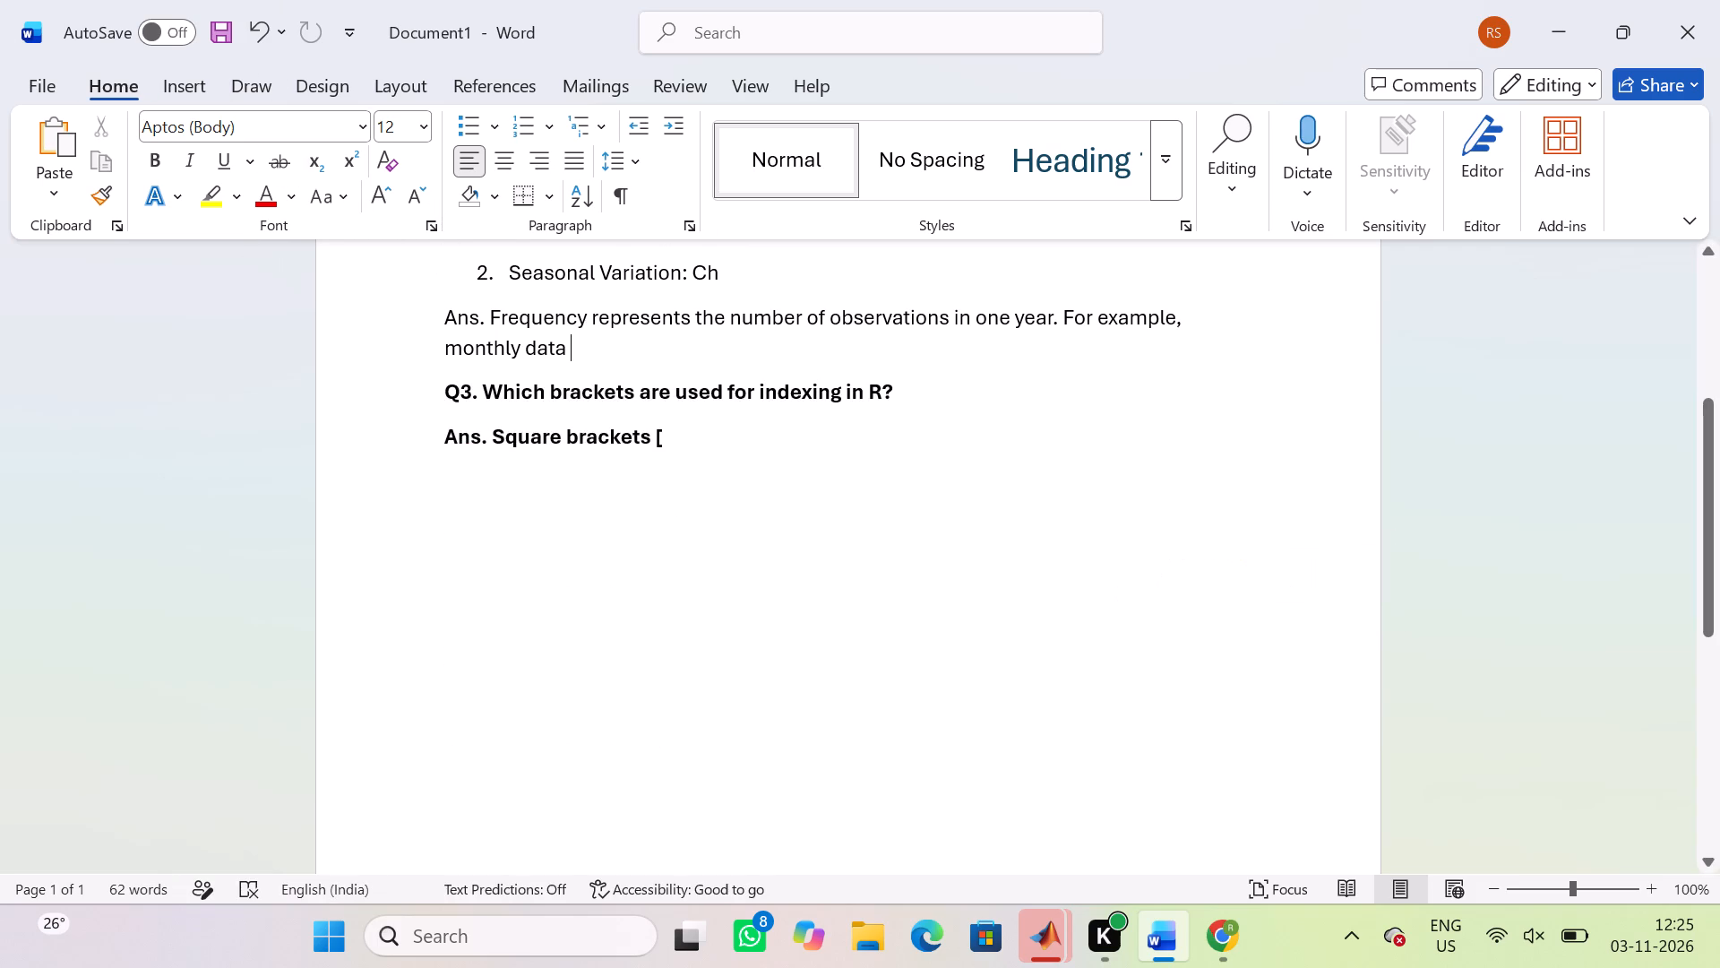
Paste the copied R indexing questions and answers, from "2. Does R indexing start from 0 or 1?" to "Ans. Square brackets [", after "monthly data".
key(ctrl+v)
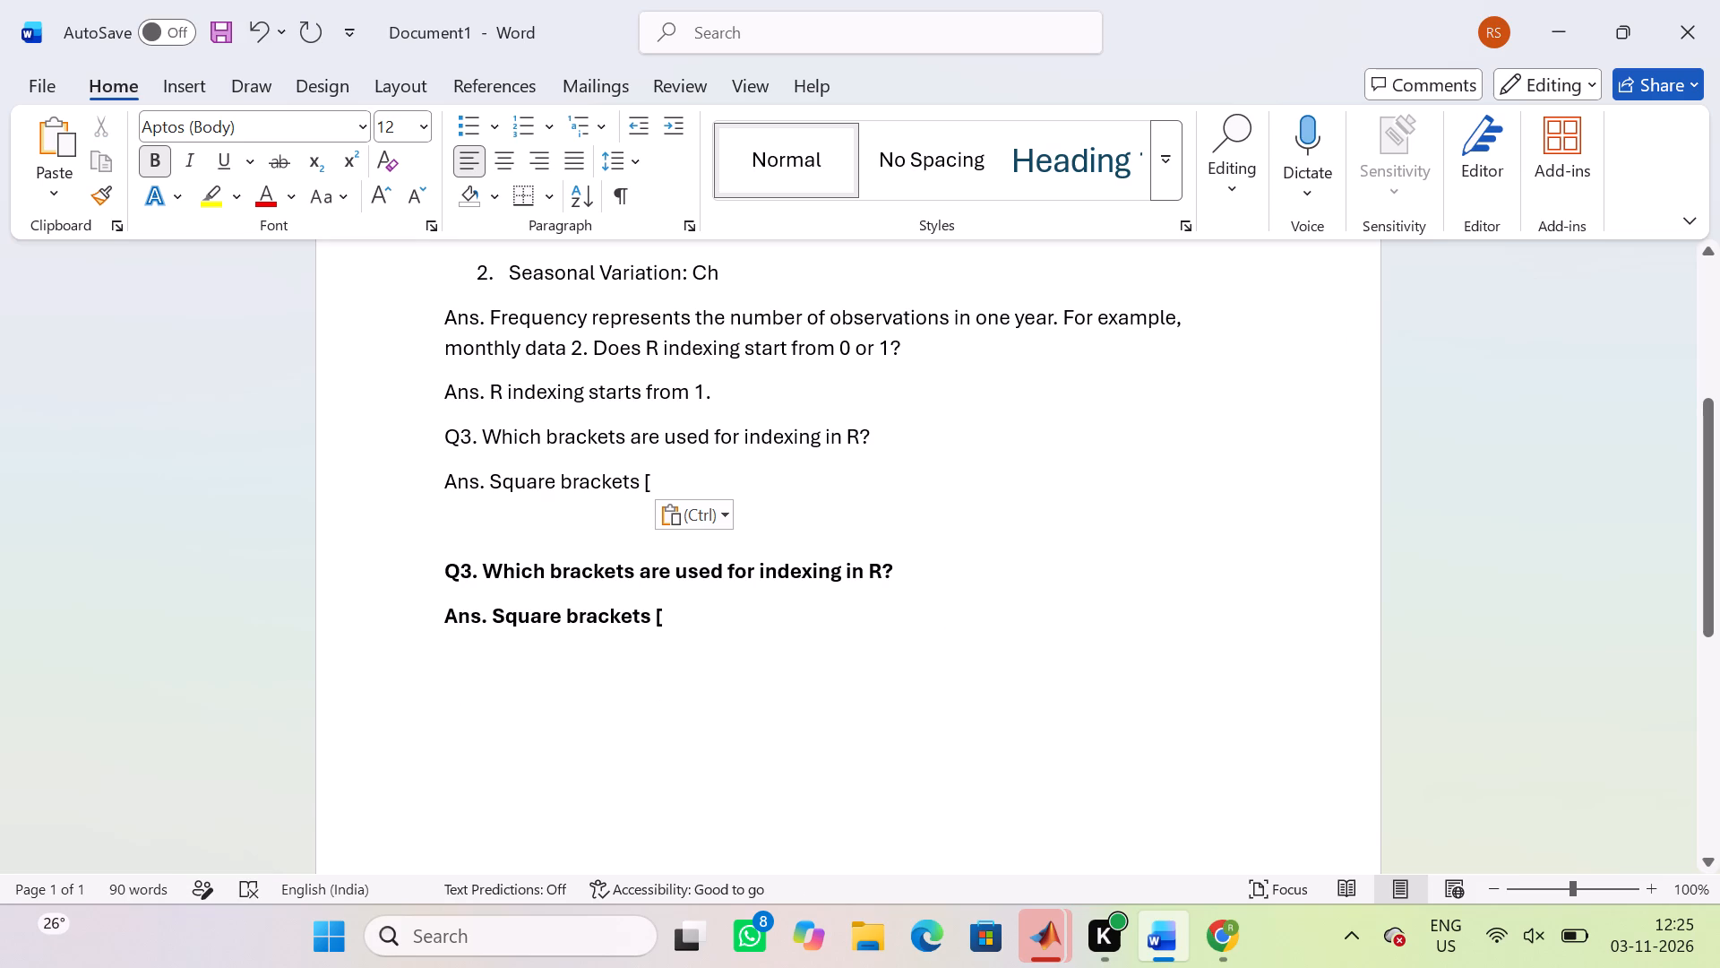
drag(789, 360, 850, 540)
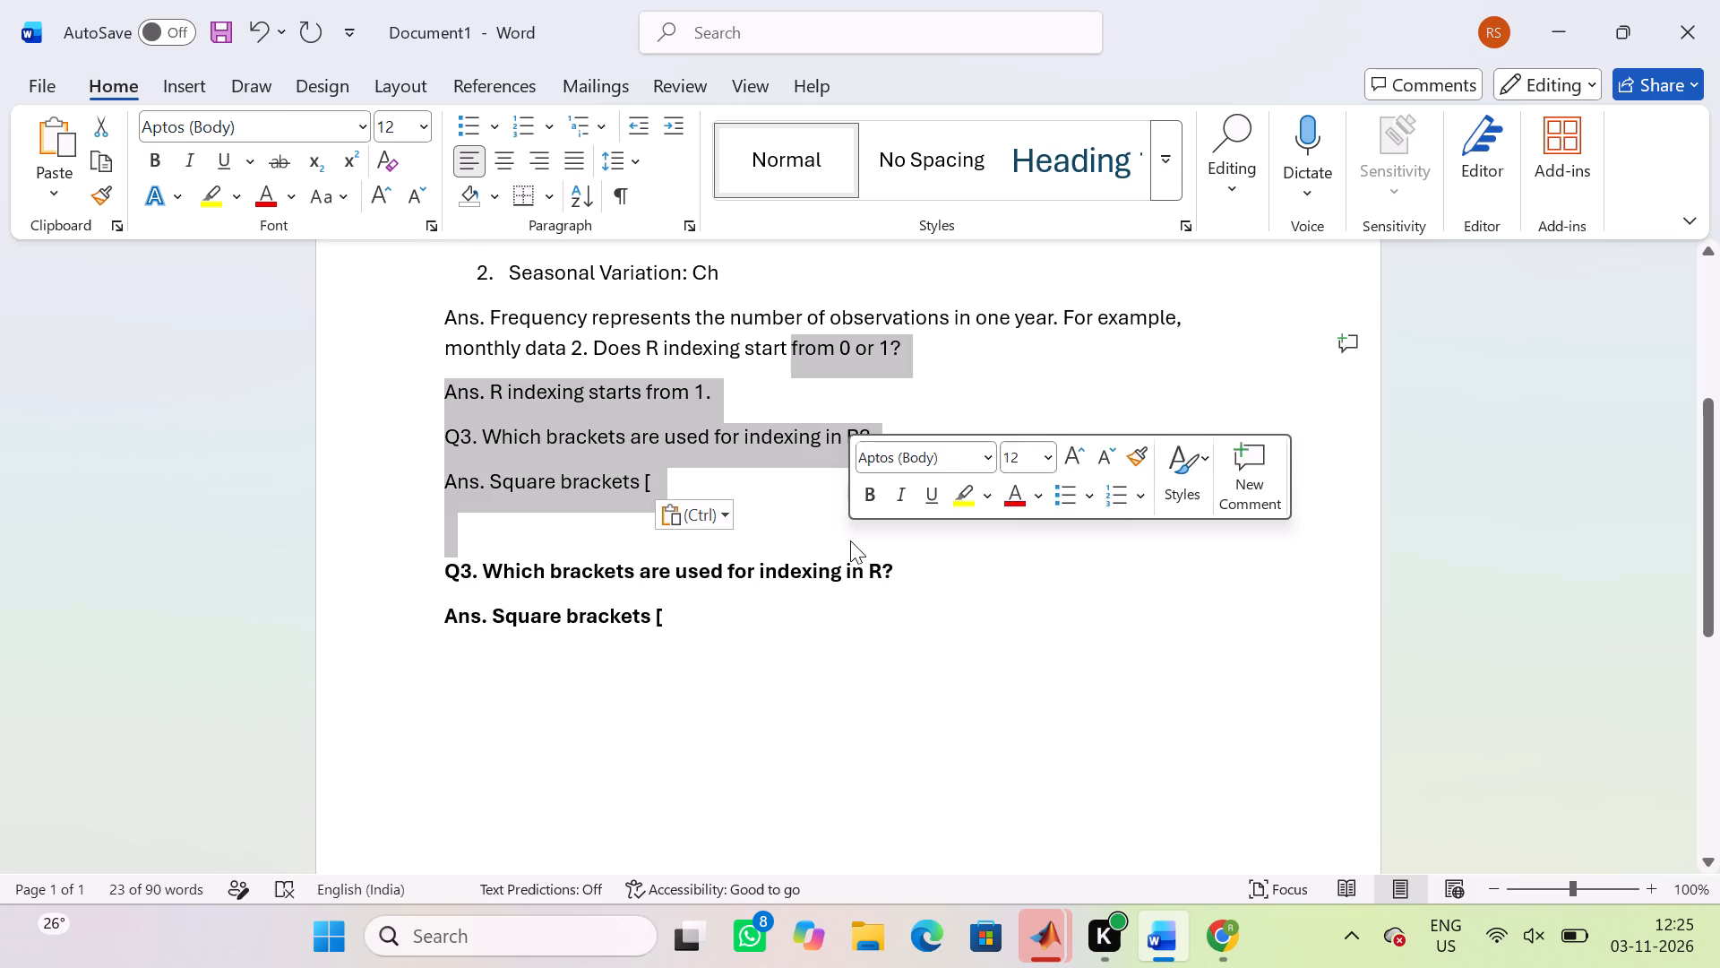
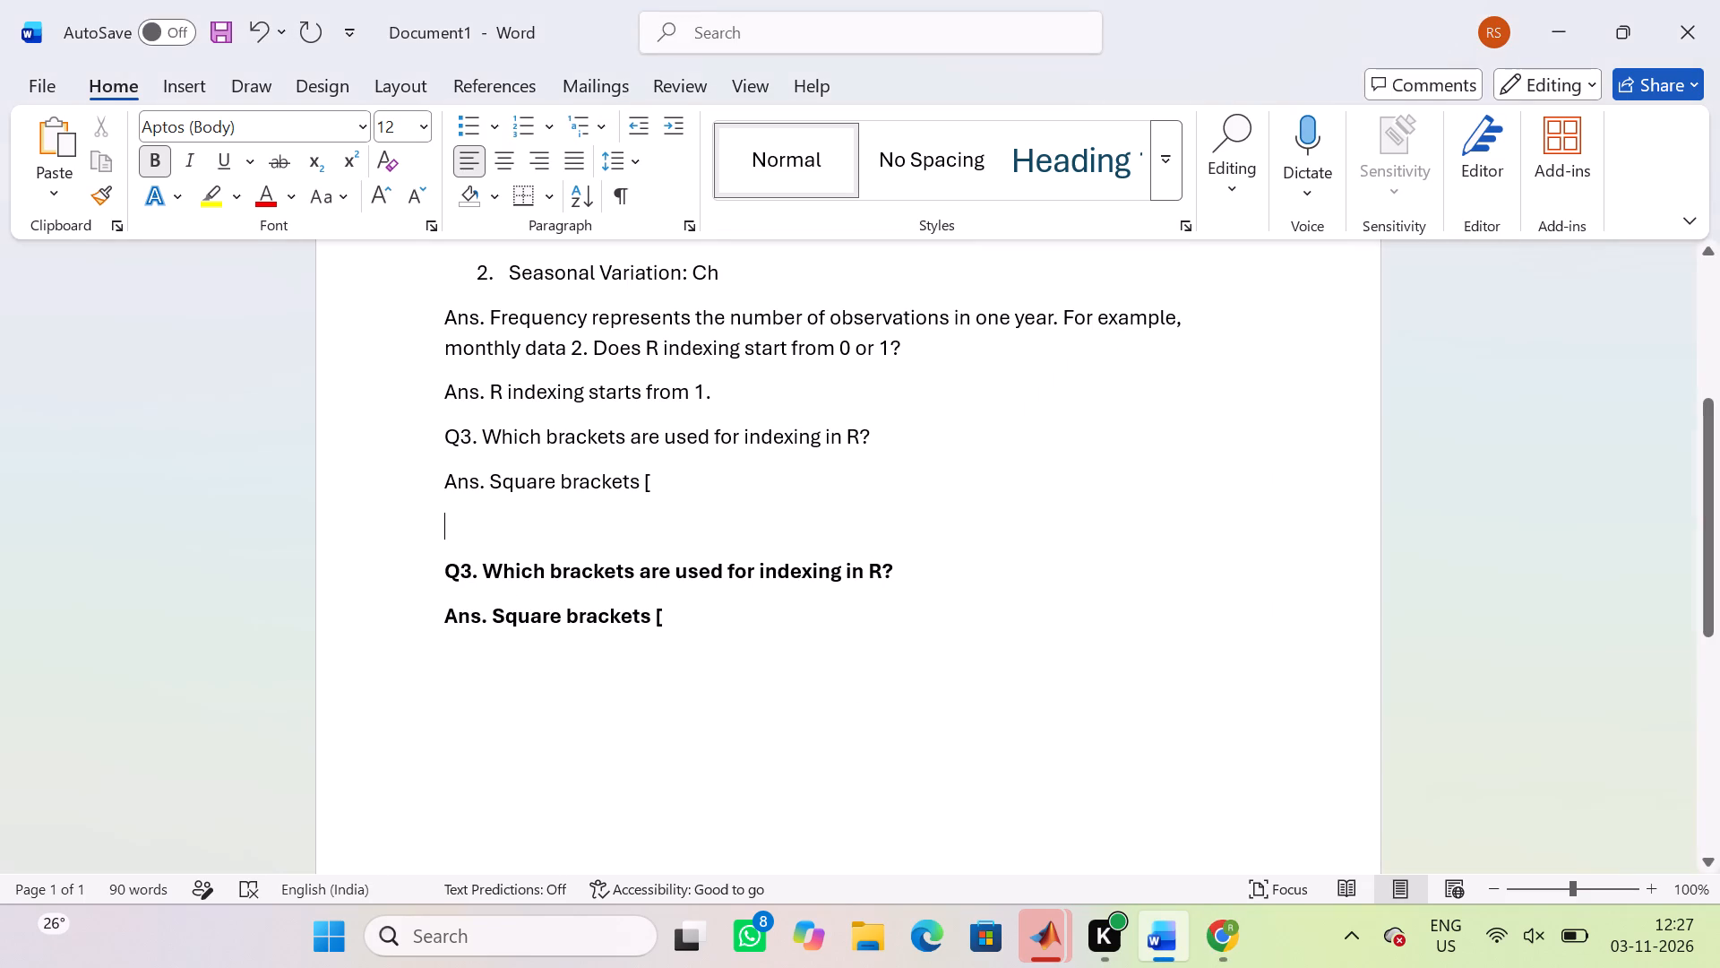
key(ctrl+v)
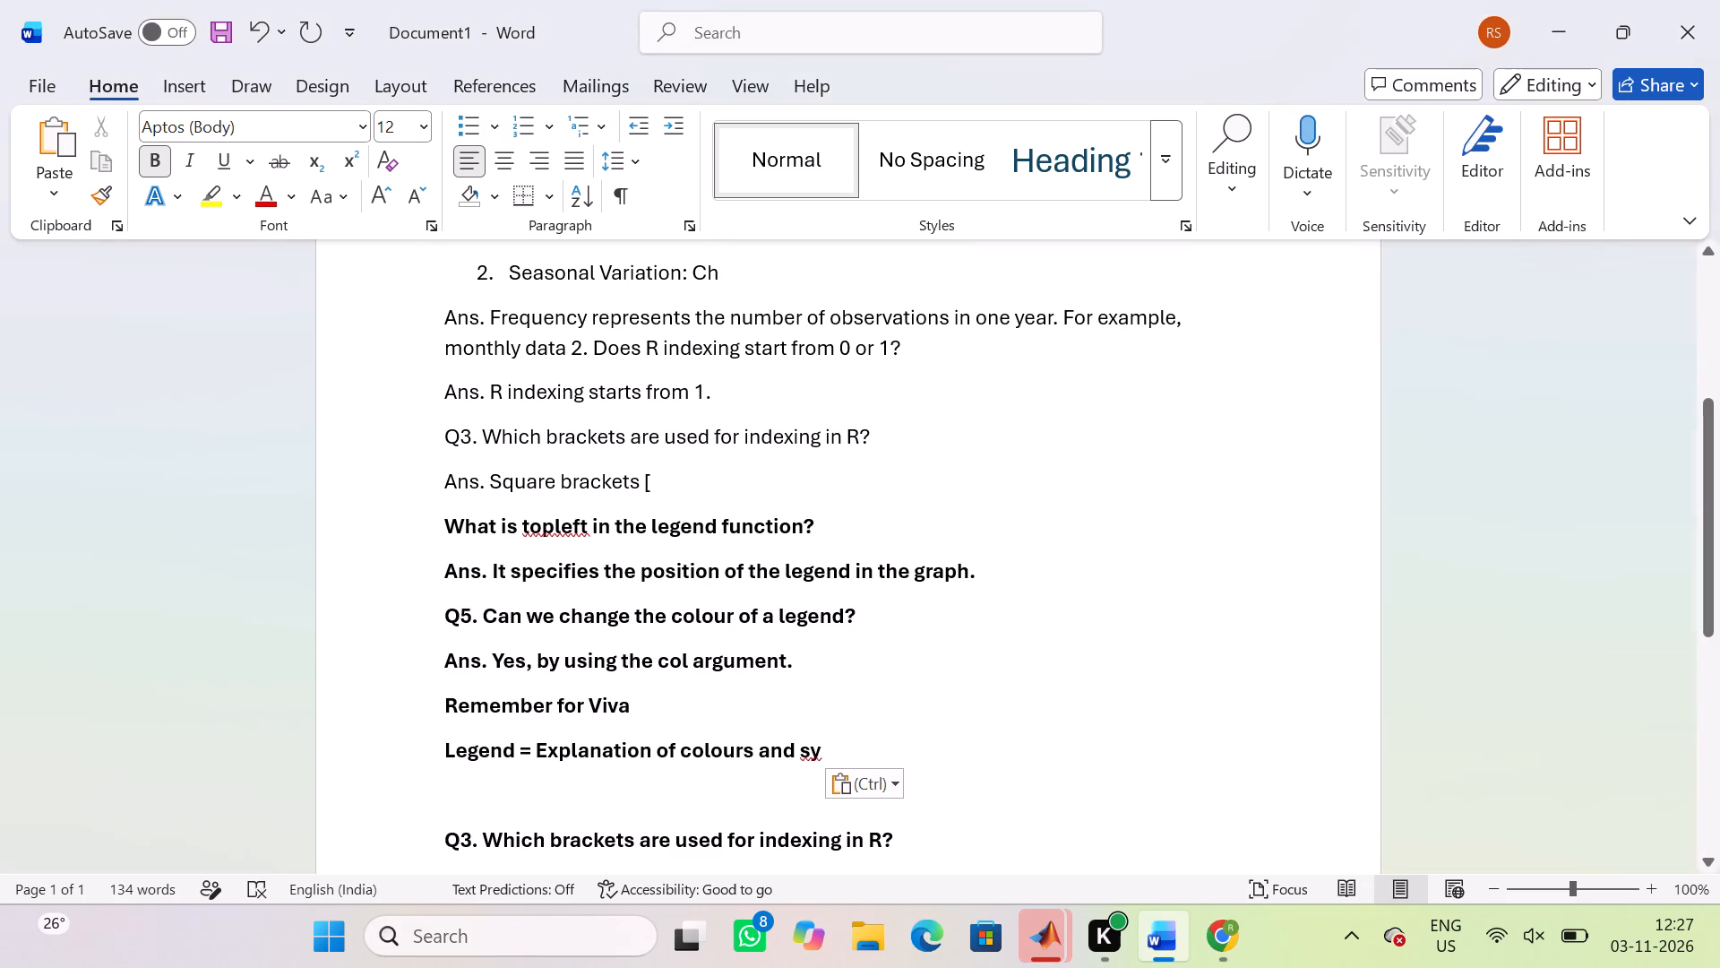
Delete the text between the ts() bullet and "the number of observations in one year", including the Seasonal Variation item.
scroll(670, 557, up, 2)
drag(519, 429, 697, 568)
key(BackSpace)
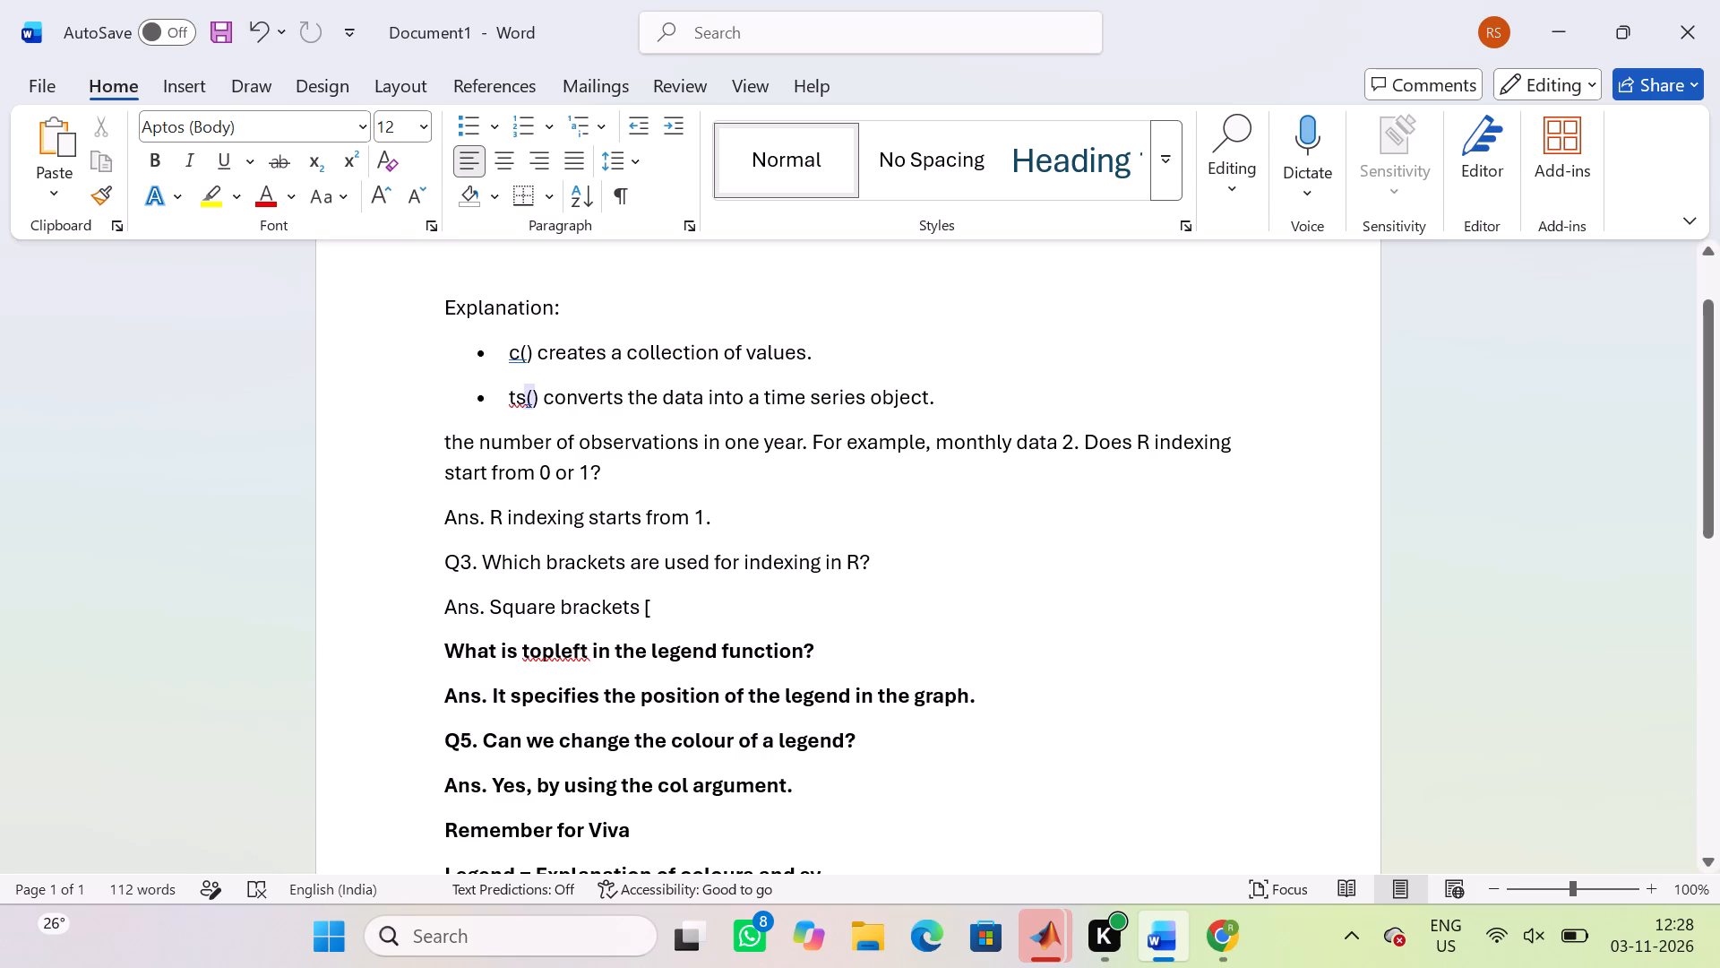
Delete the text from "start from 0 or 1?" through the pasted question "What is topleft in the legend function?".
drag(946, 673, 478, 465)
key(backslash)
key(BackSpace)
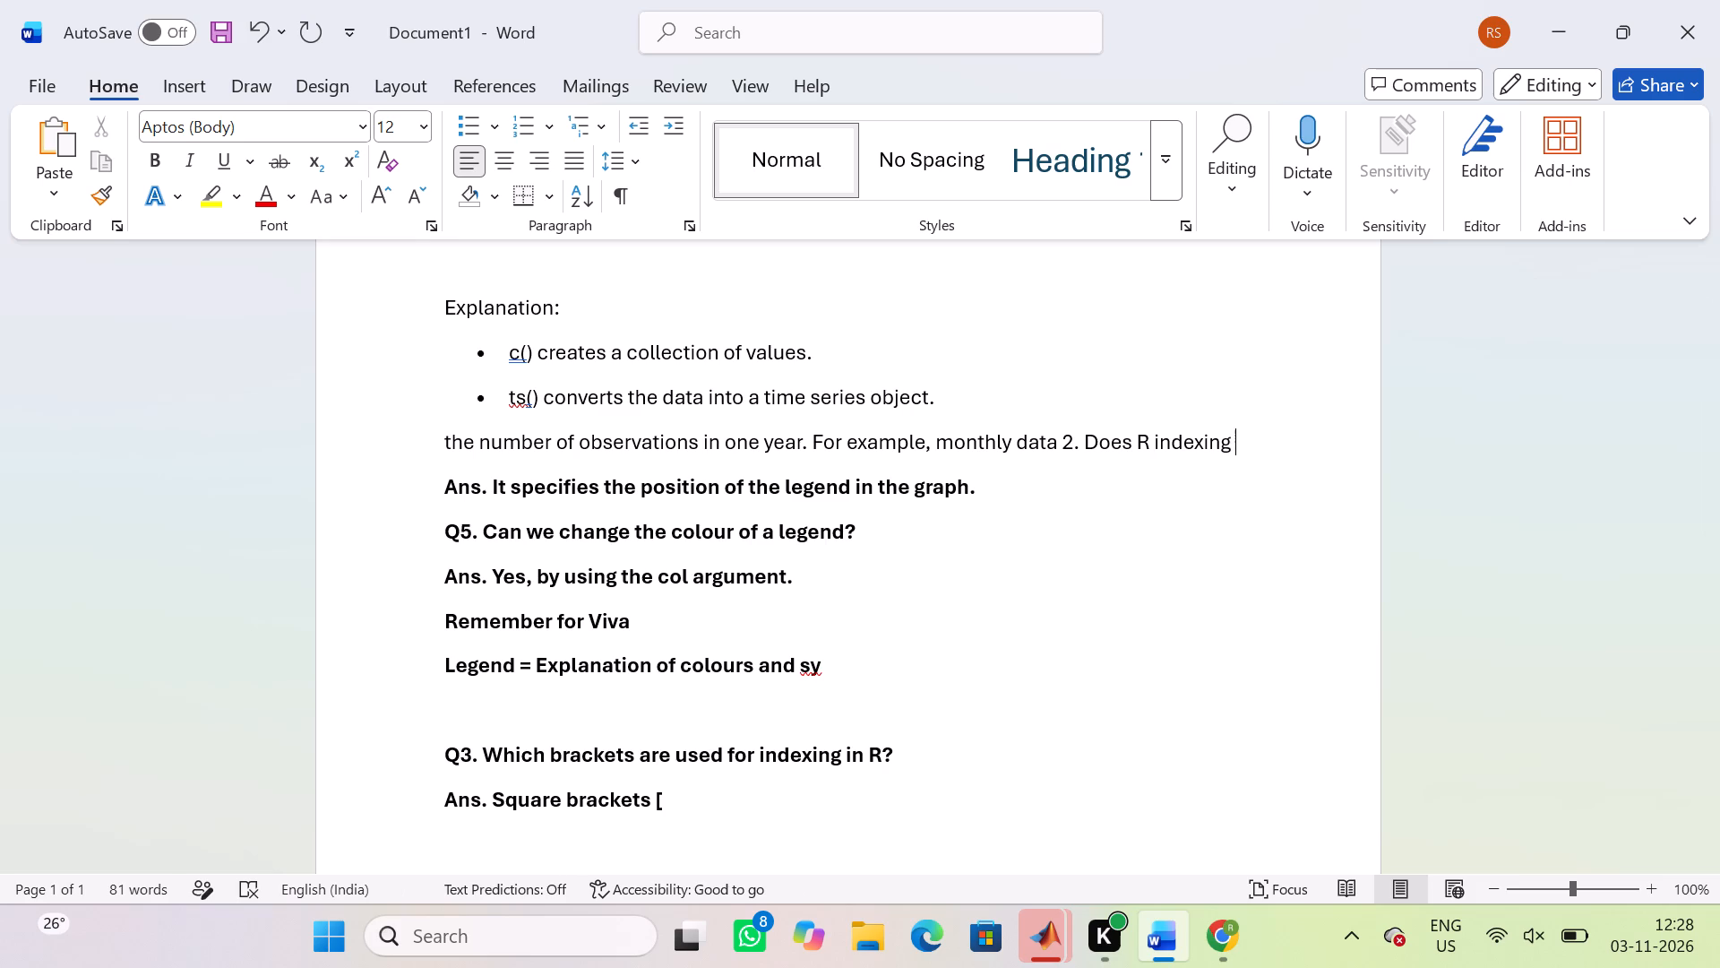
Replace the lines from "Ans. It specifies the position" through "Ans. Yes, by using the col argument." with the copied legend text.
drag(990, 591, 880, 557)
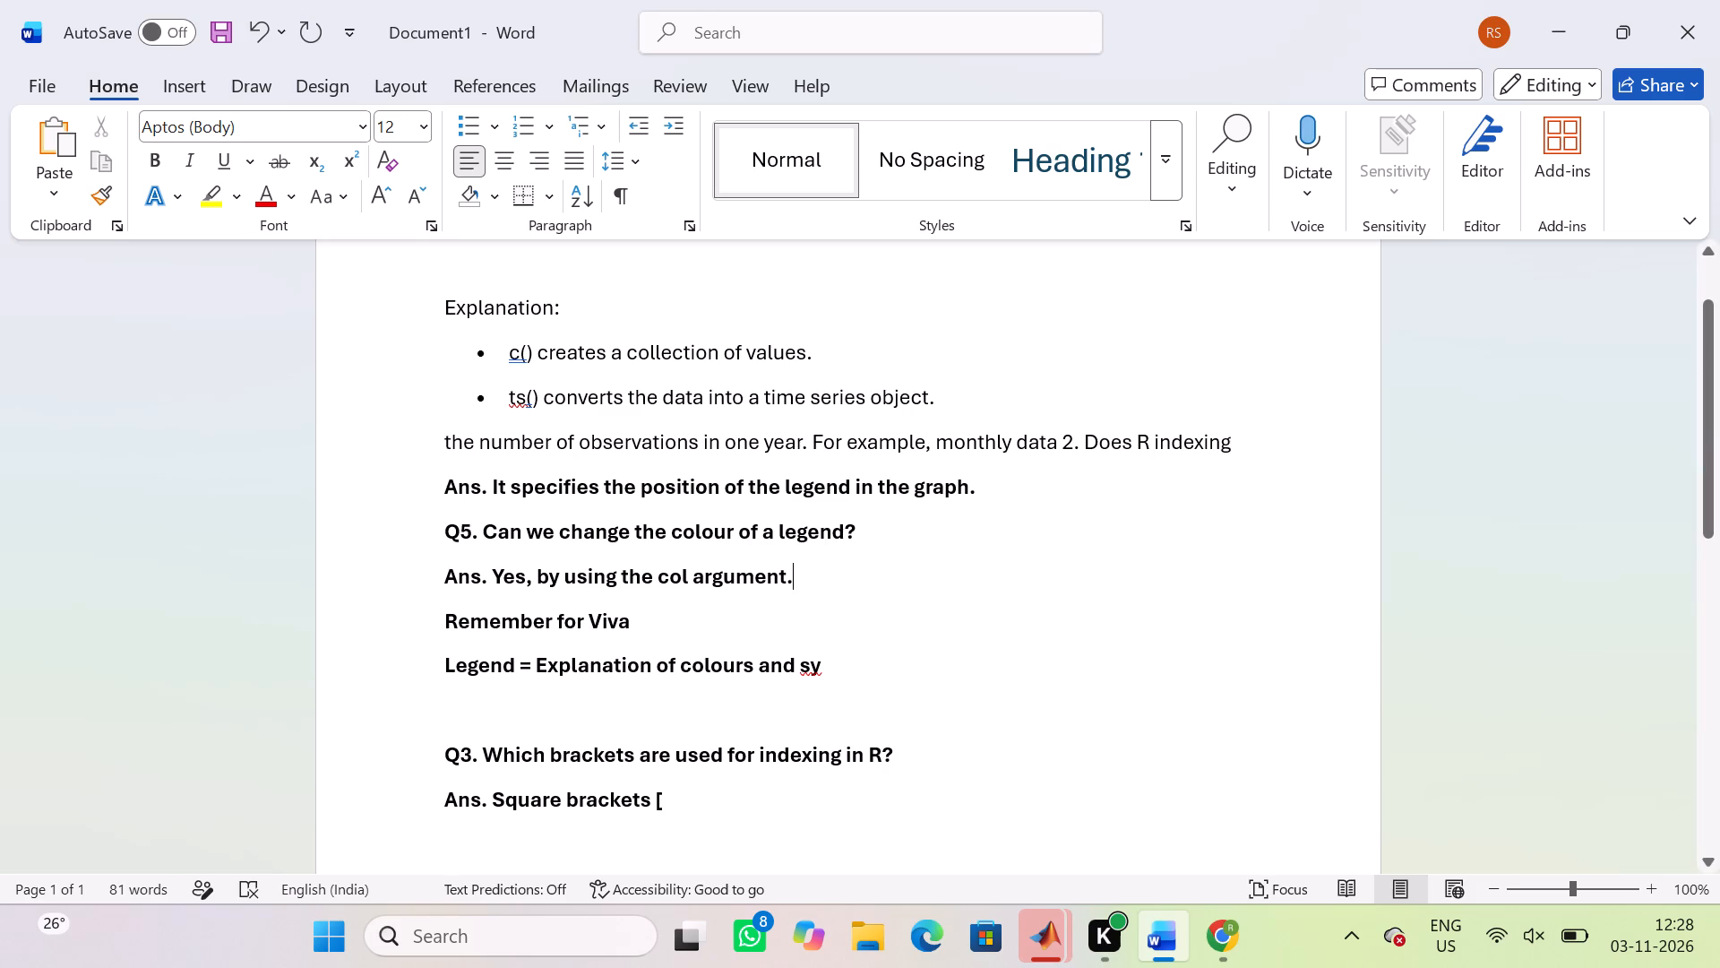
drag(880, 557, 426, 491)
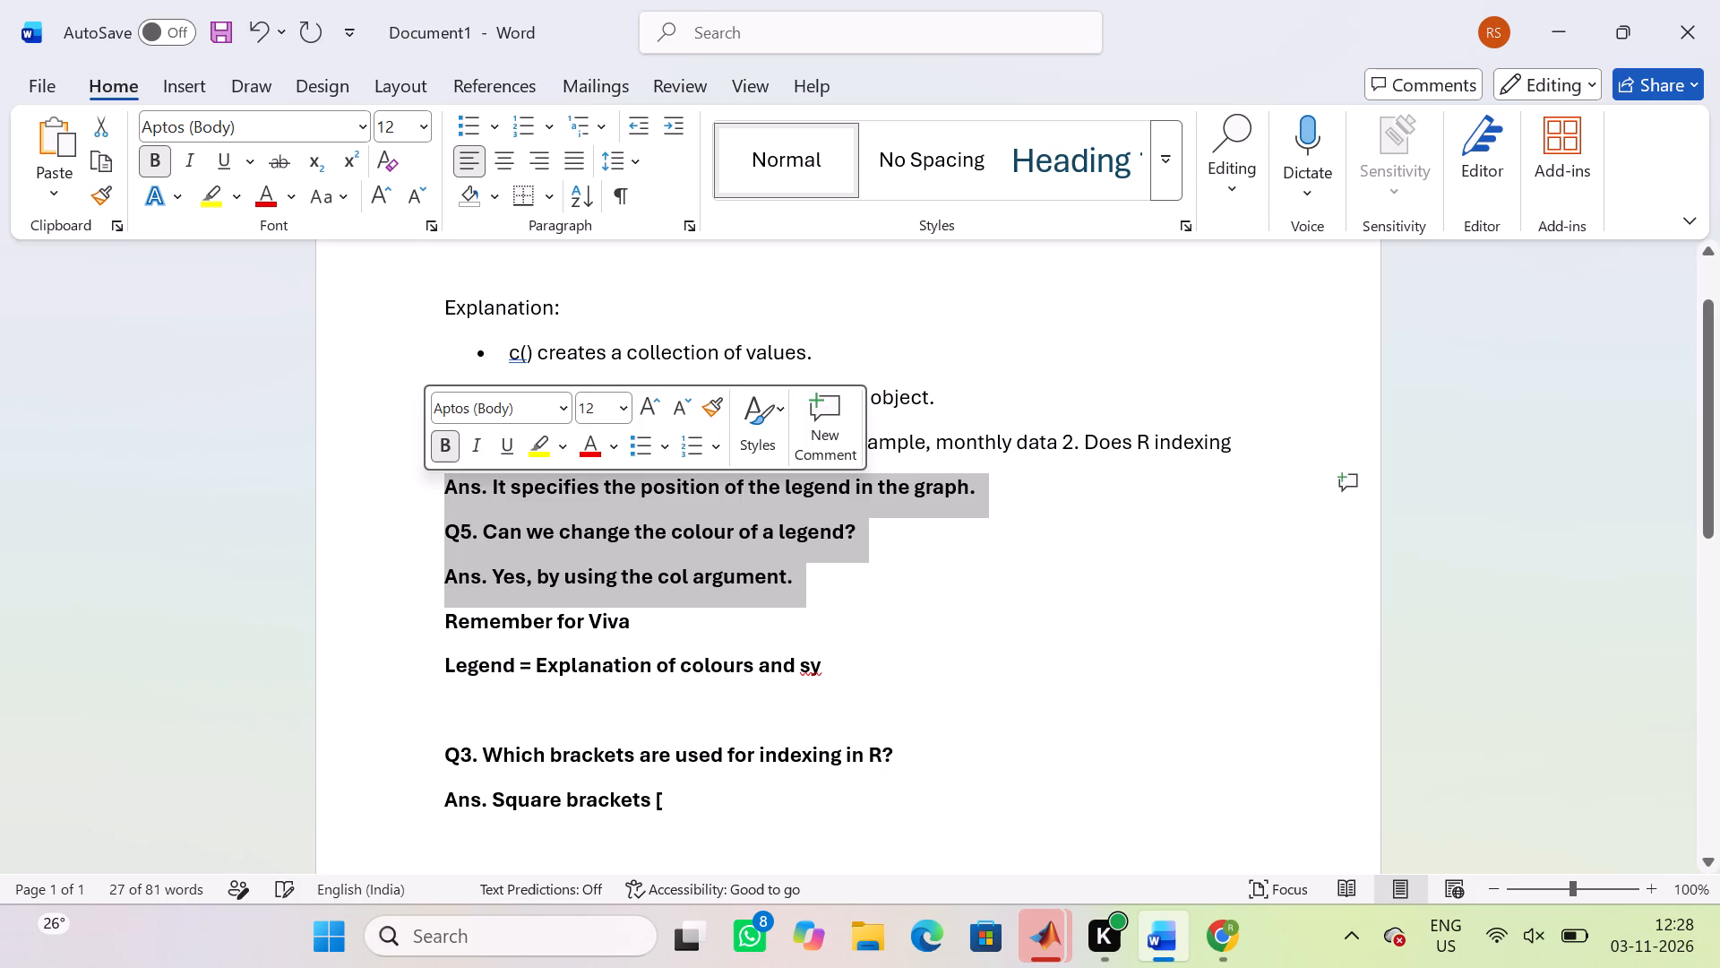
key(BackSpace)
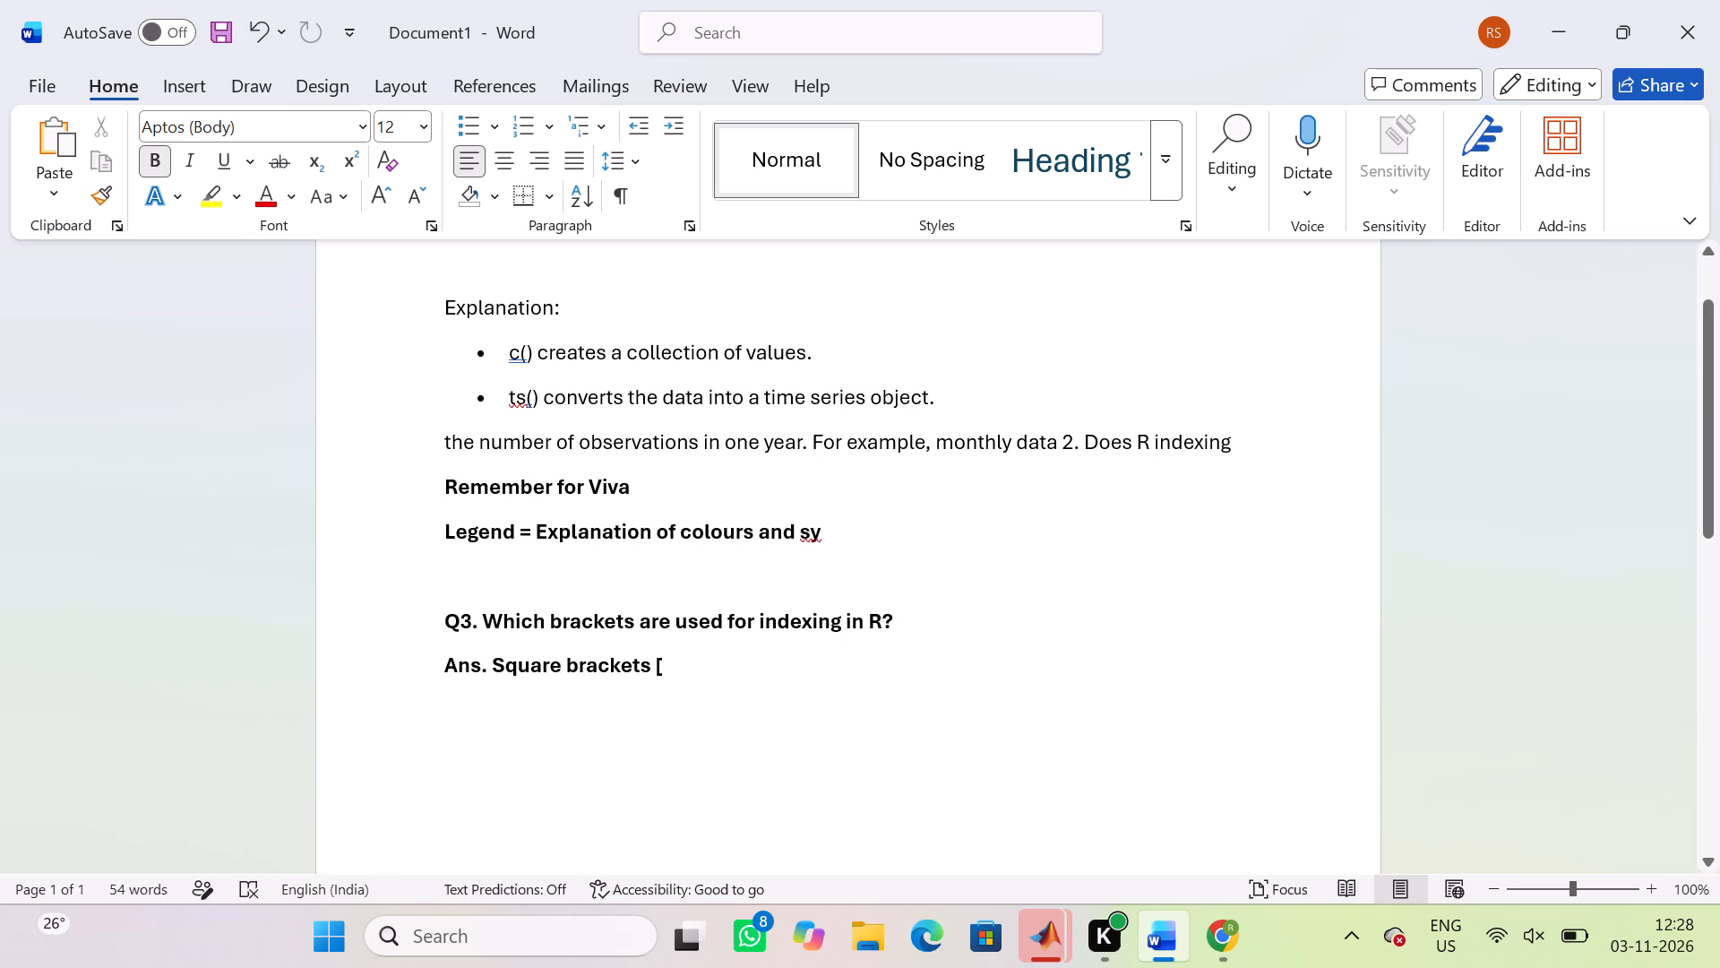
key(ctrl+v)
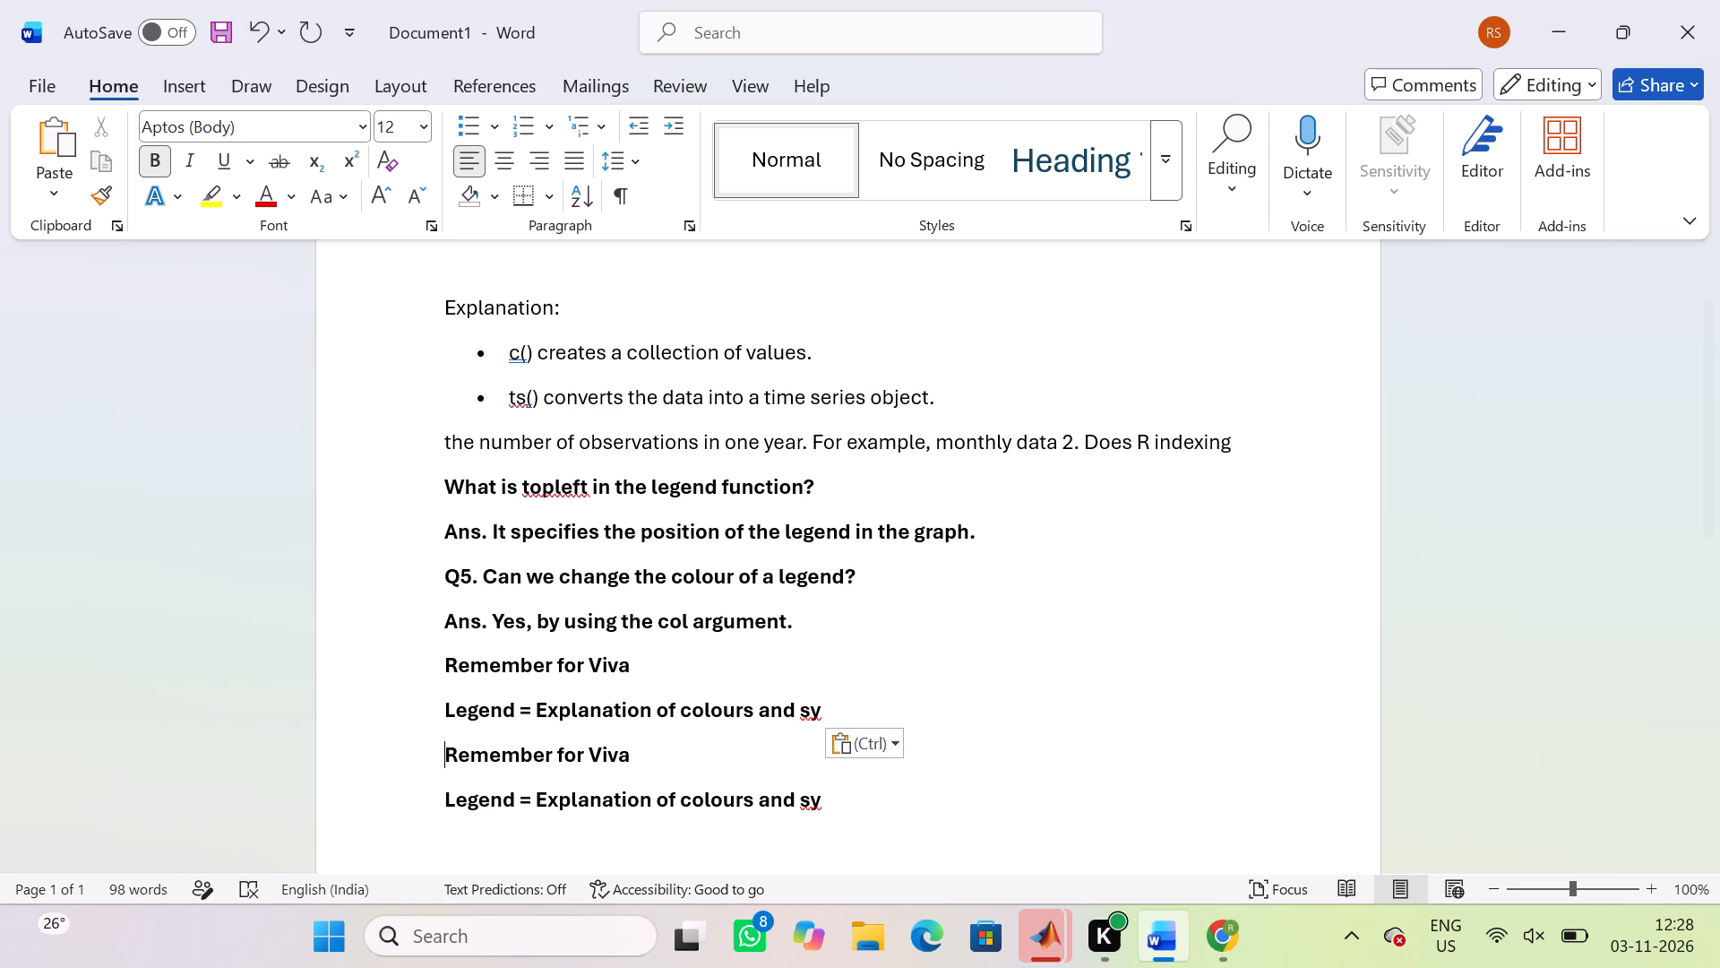
Paste the copied legend text on a new line below the final "Ans. Square brackets [" at the document's end.
scroll(659, 440, up, 3)
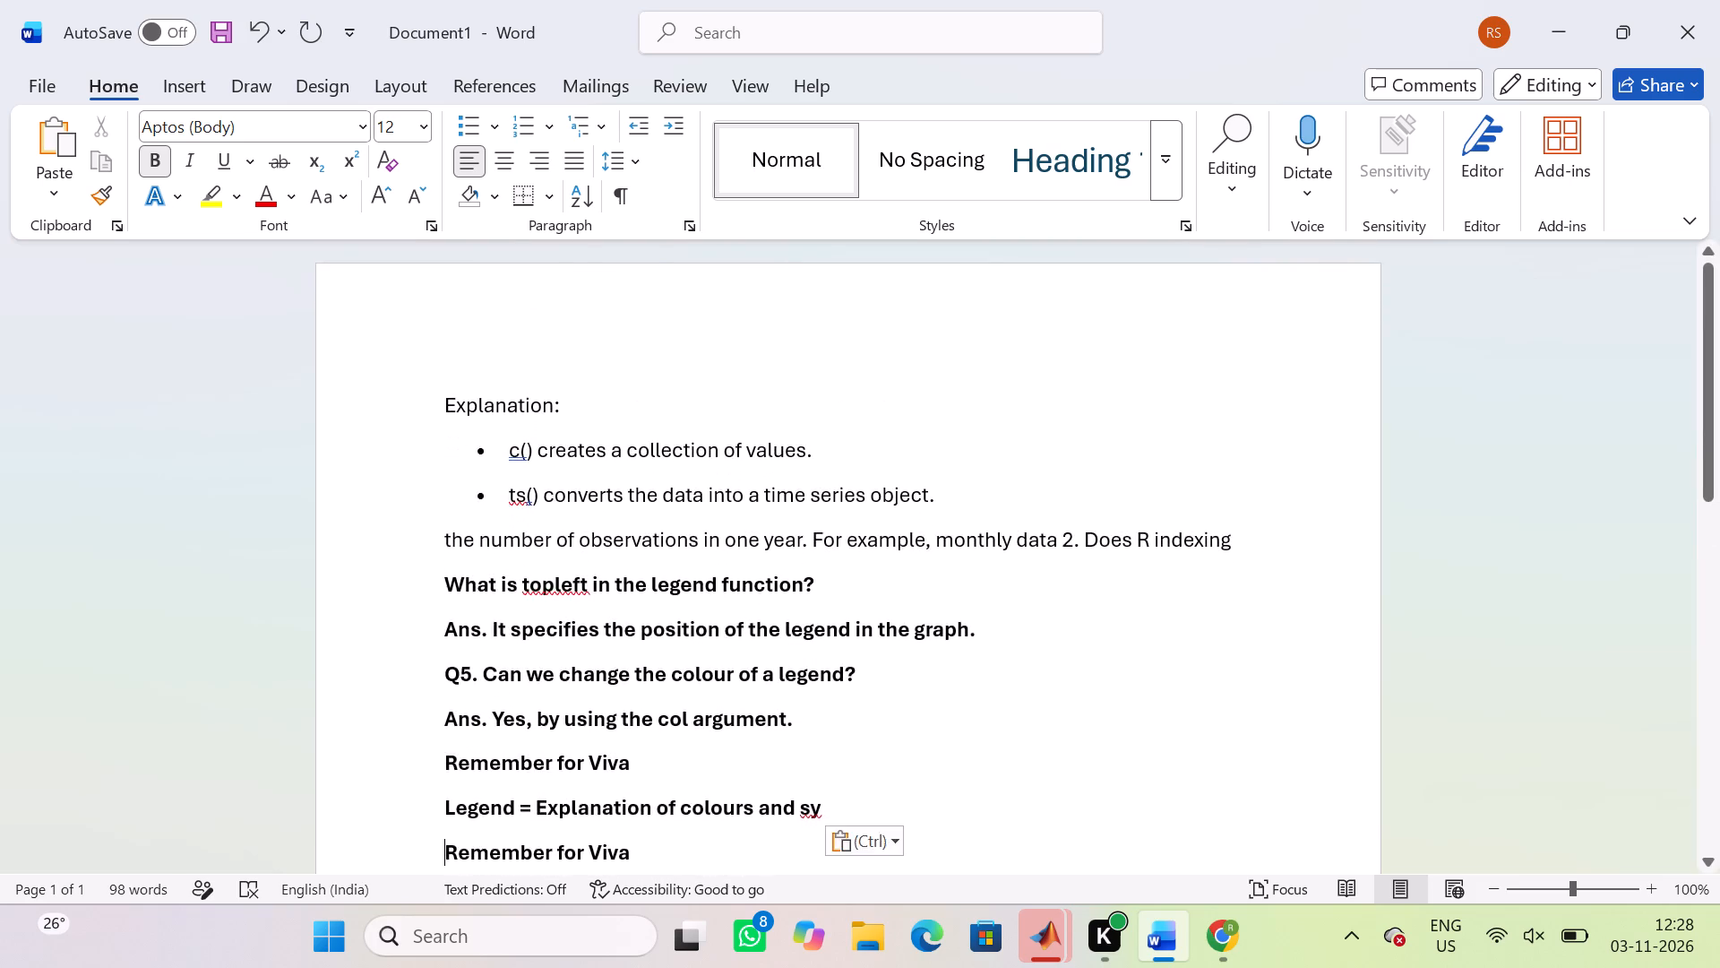
scroll(659, 440, down, 6)
scroll(659, 440, up, 2)
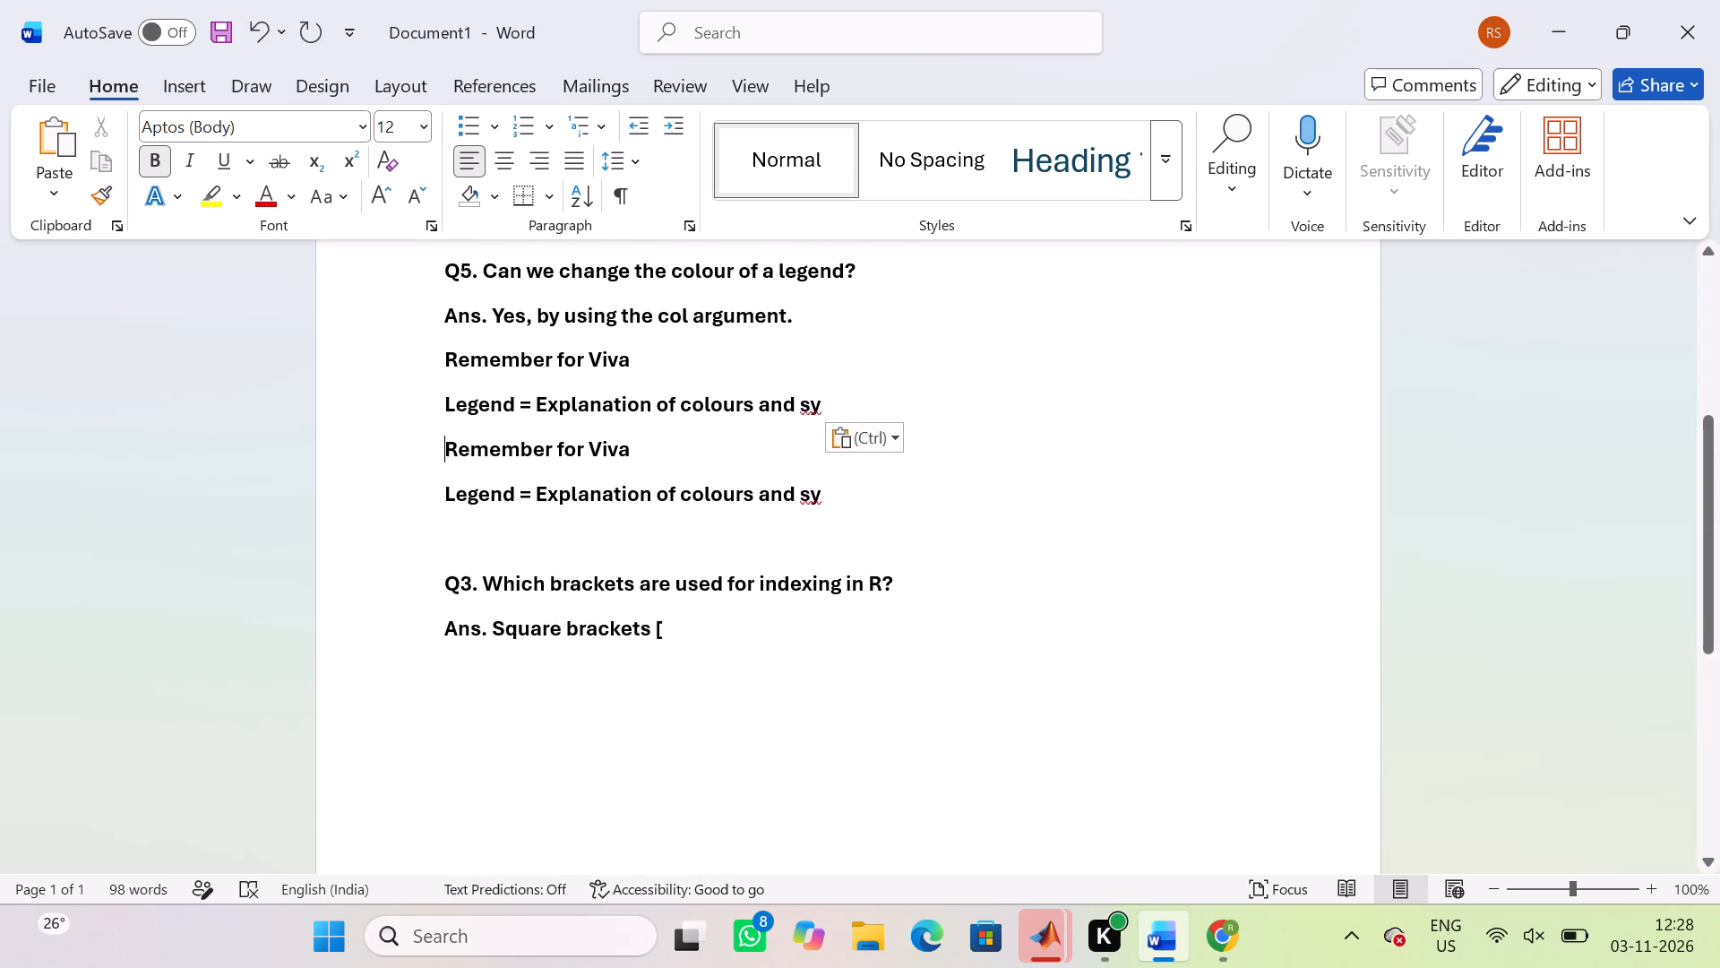
click(738, 647)
key(Return)
key(Return)
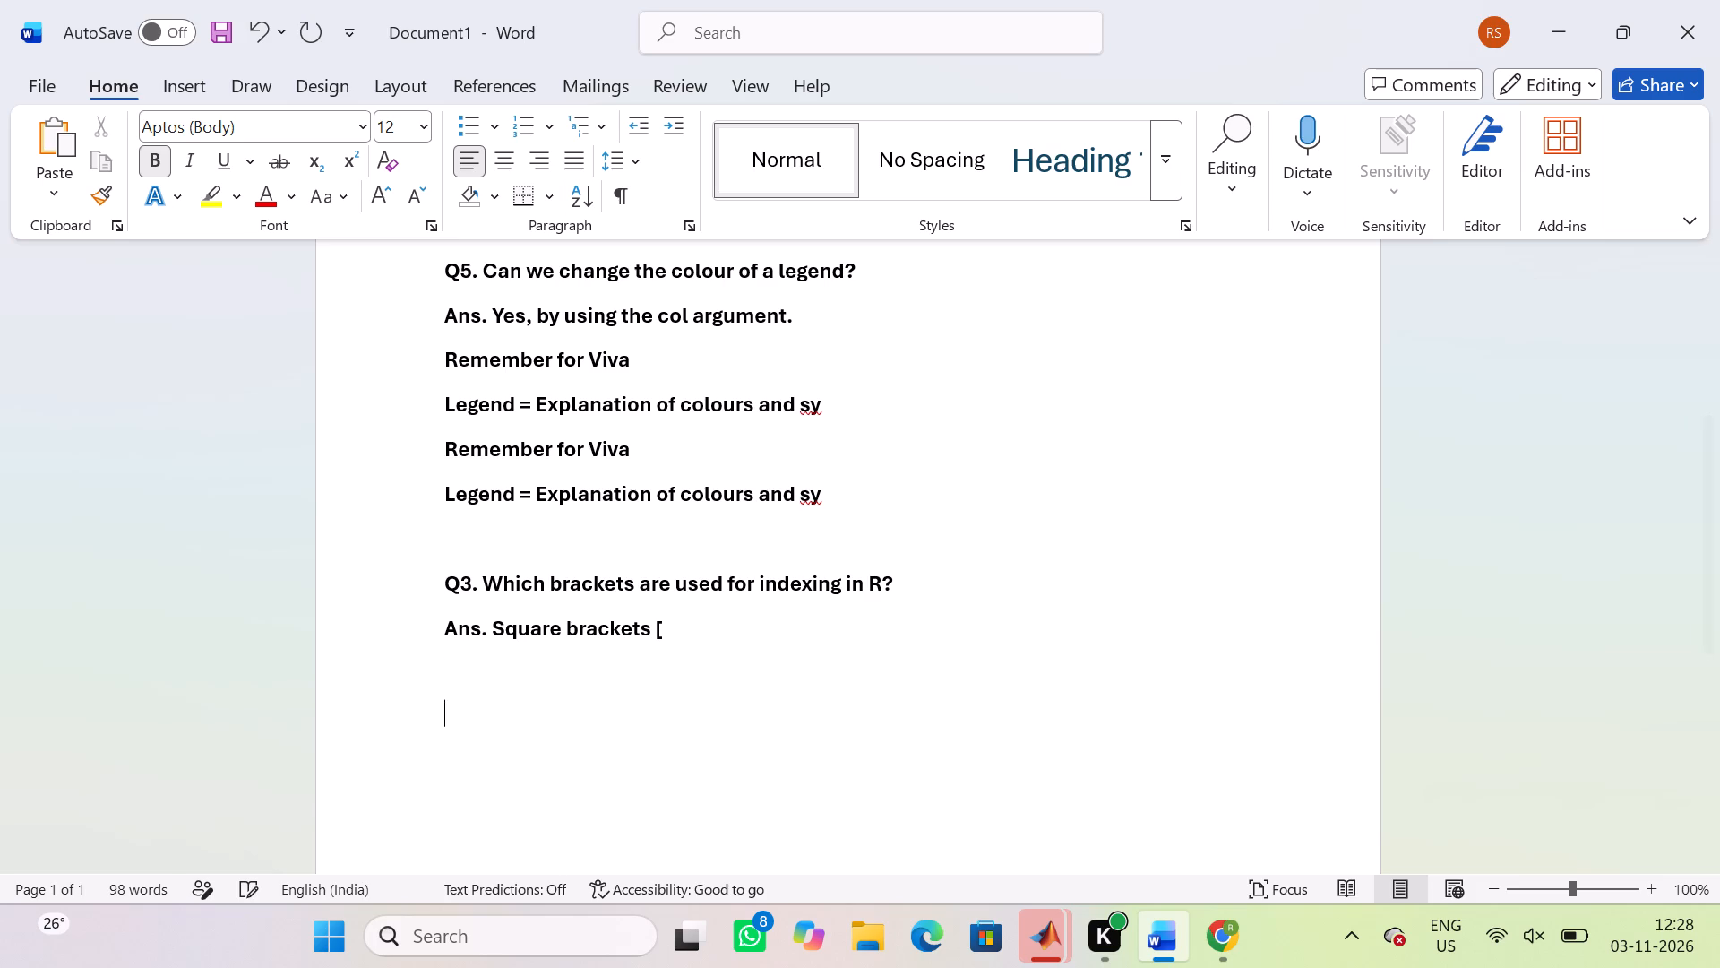
key(BackSpace)
key(ctrl+v)
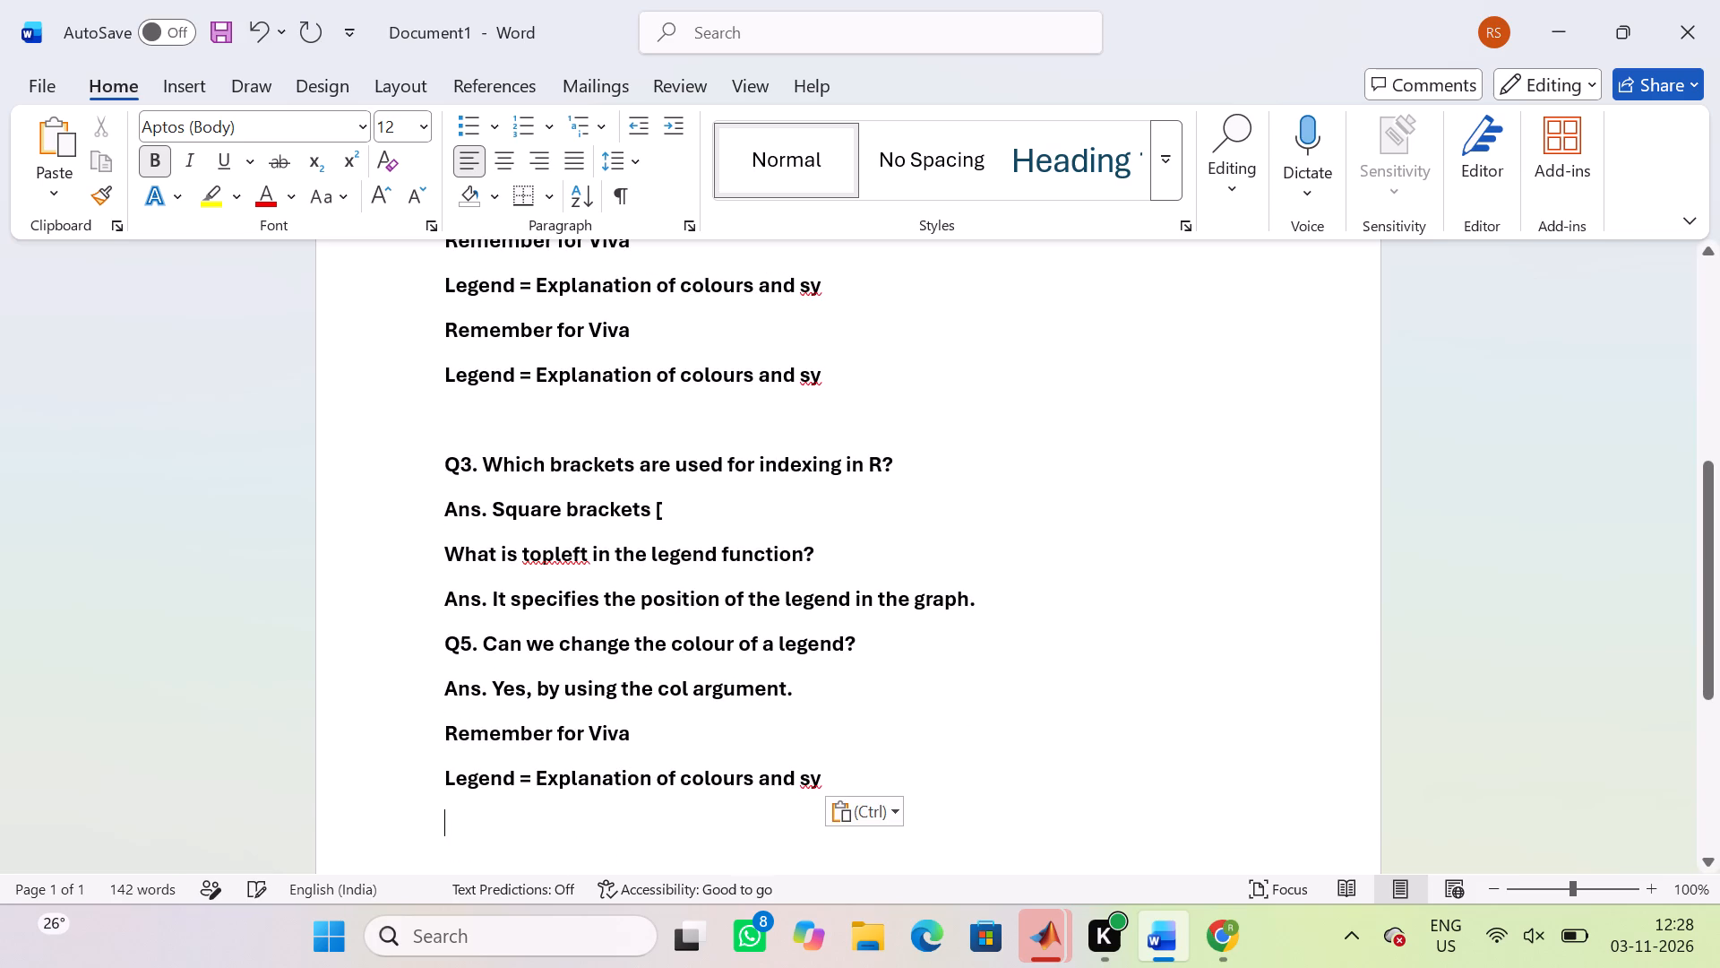
Replace everything after "Explan" up to "of a legend?" in the last Q5 with the copied legend text on a new line.
drag(738, 647, 503, 99)
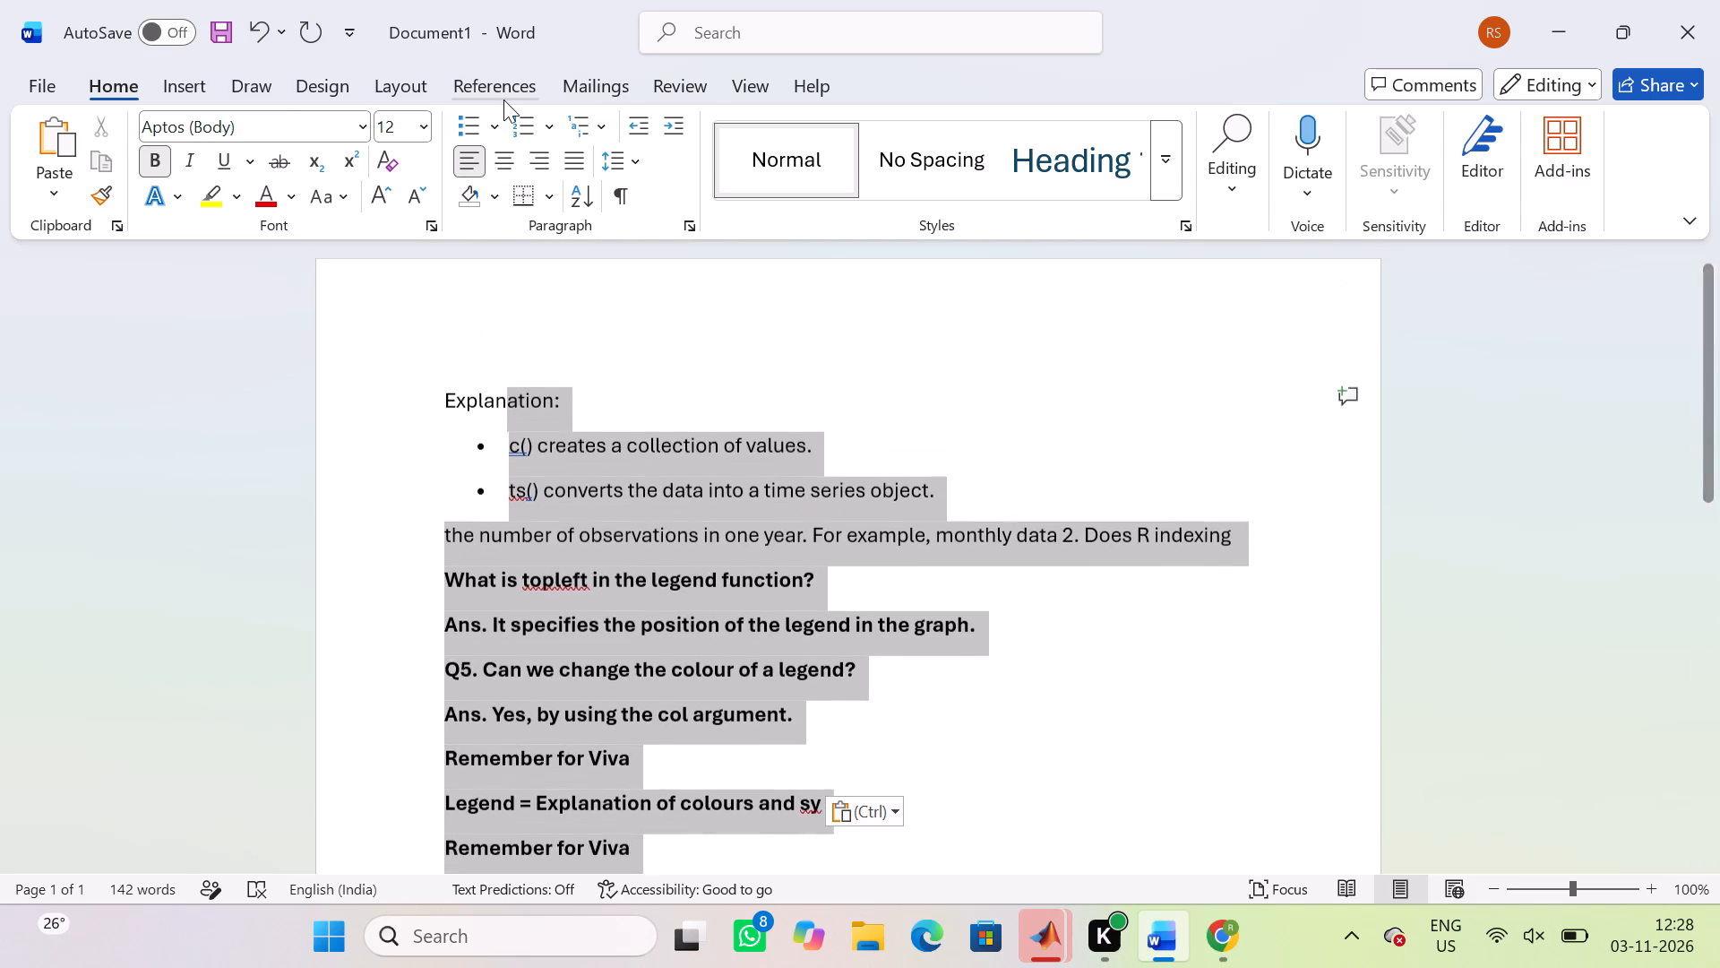
key(BackSpace)
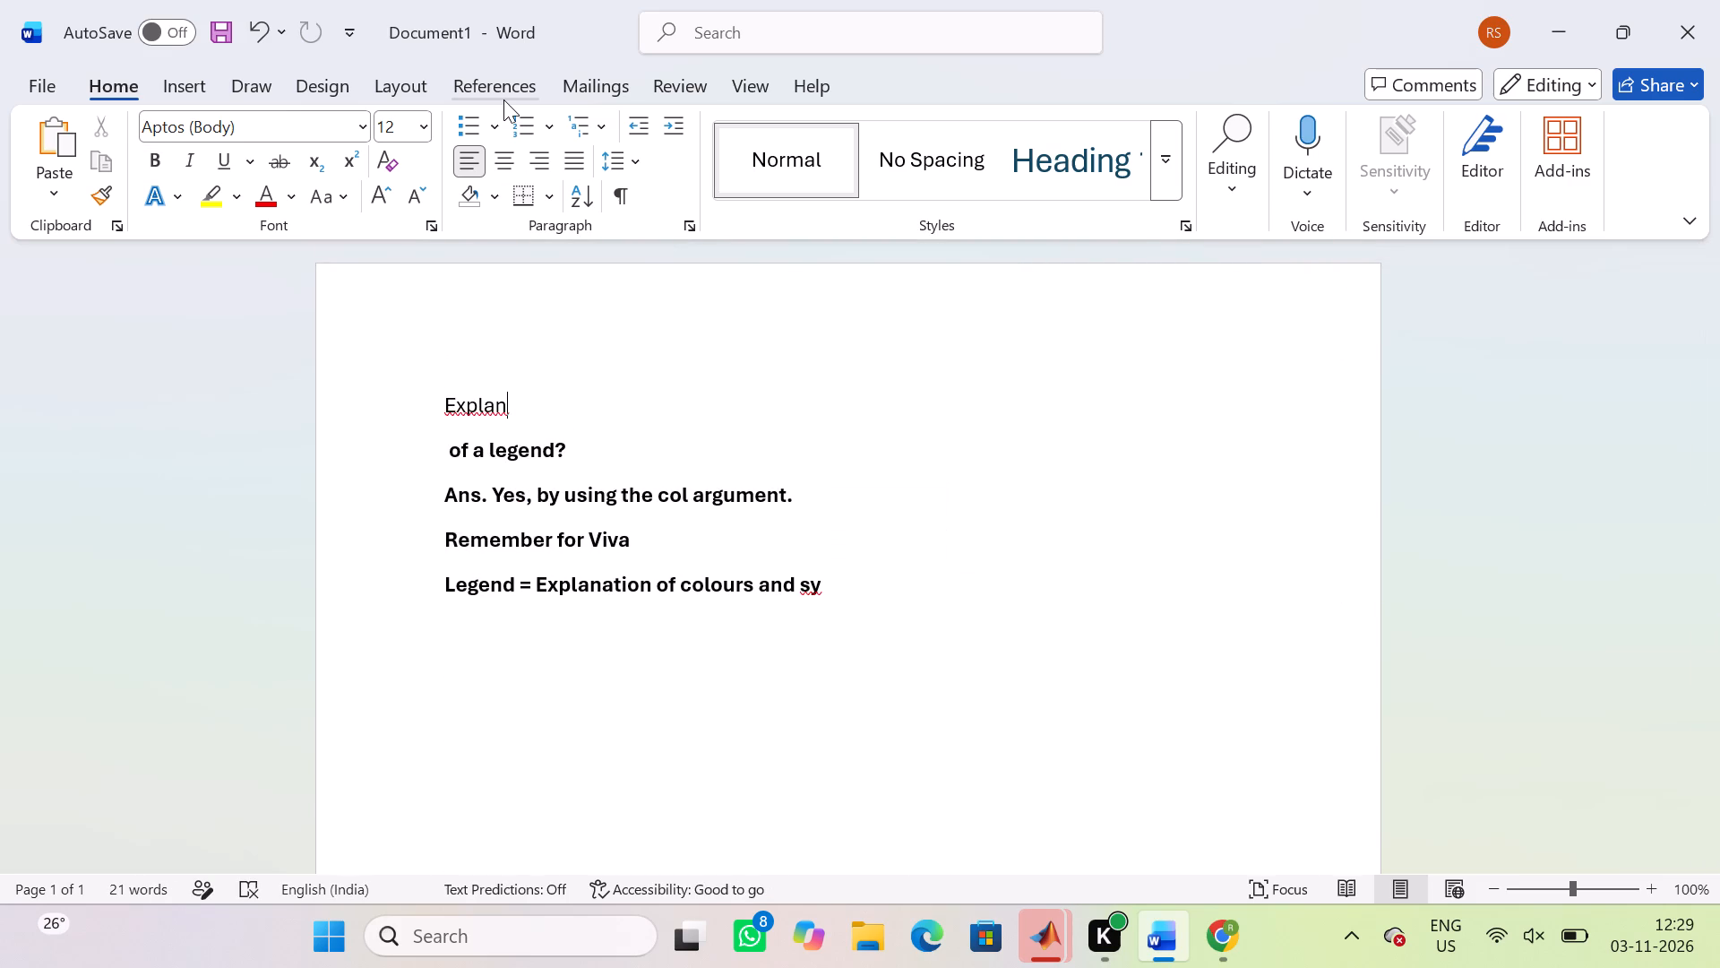
key(Return)
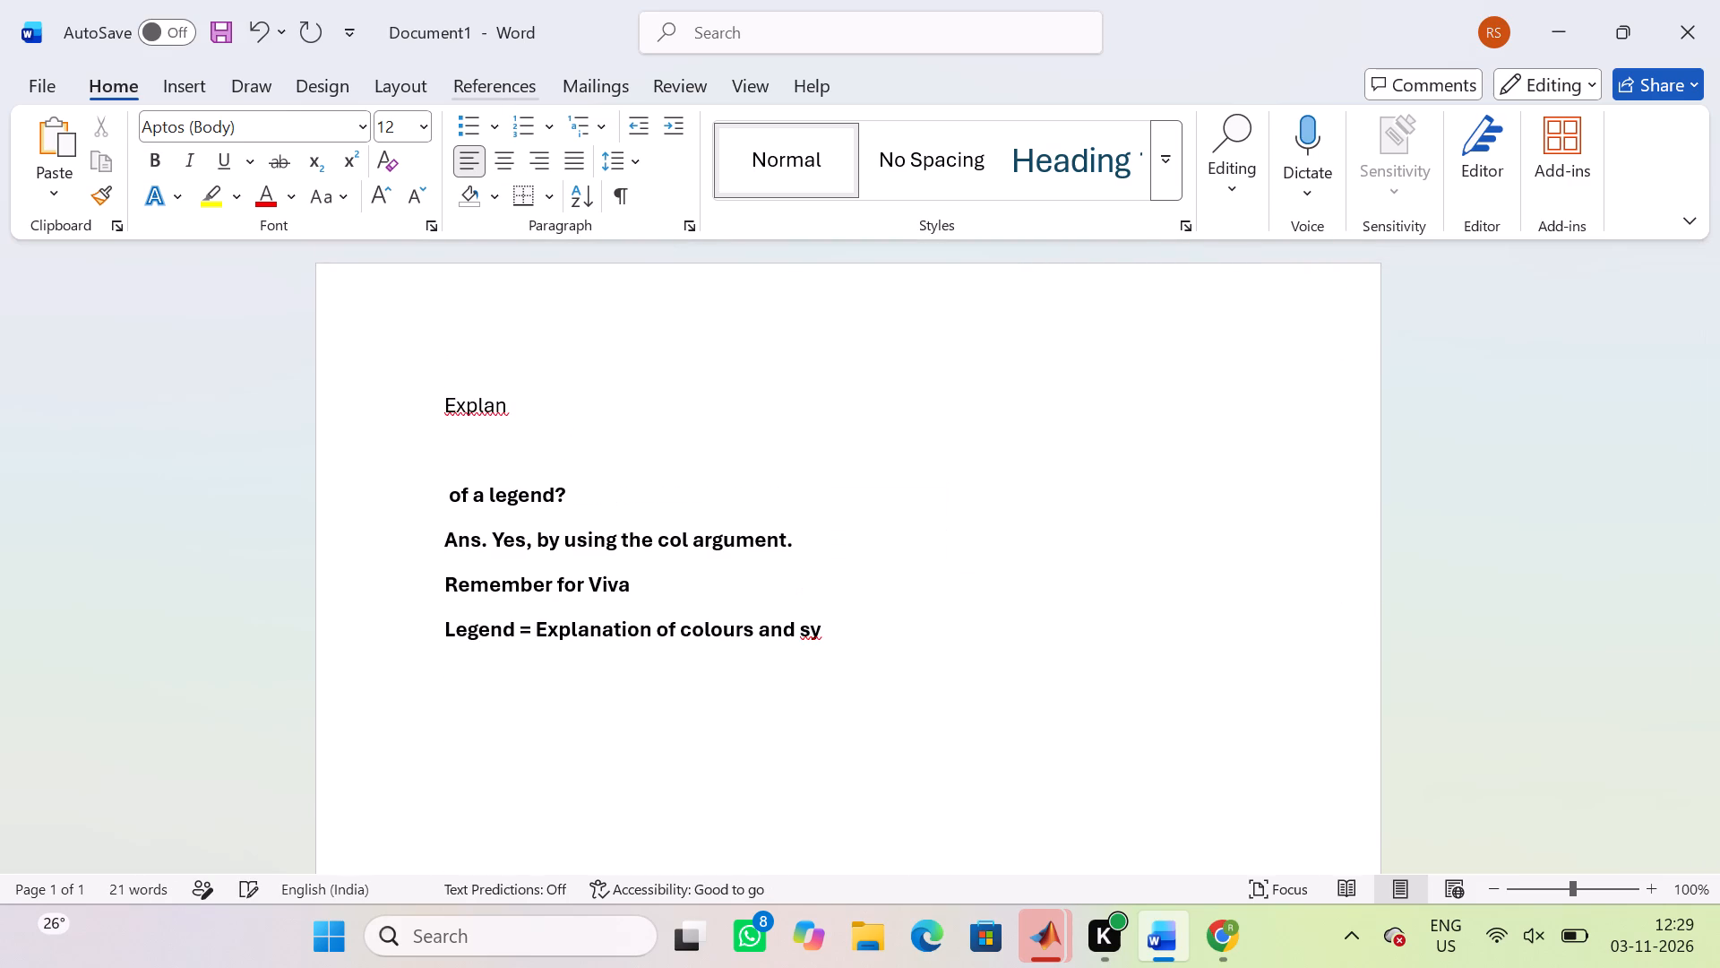
key(ctrl+v)
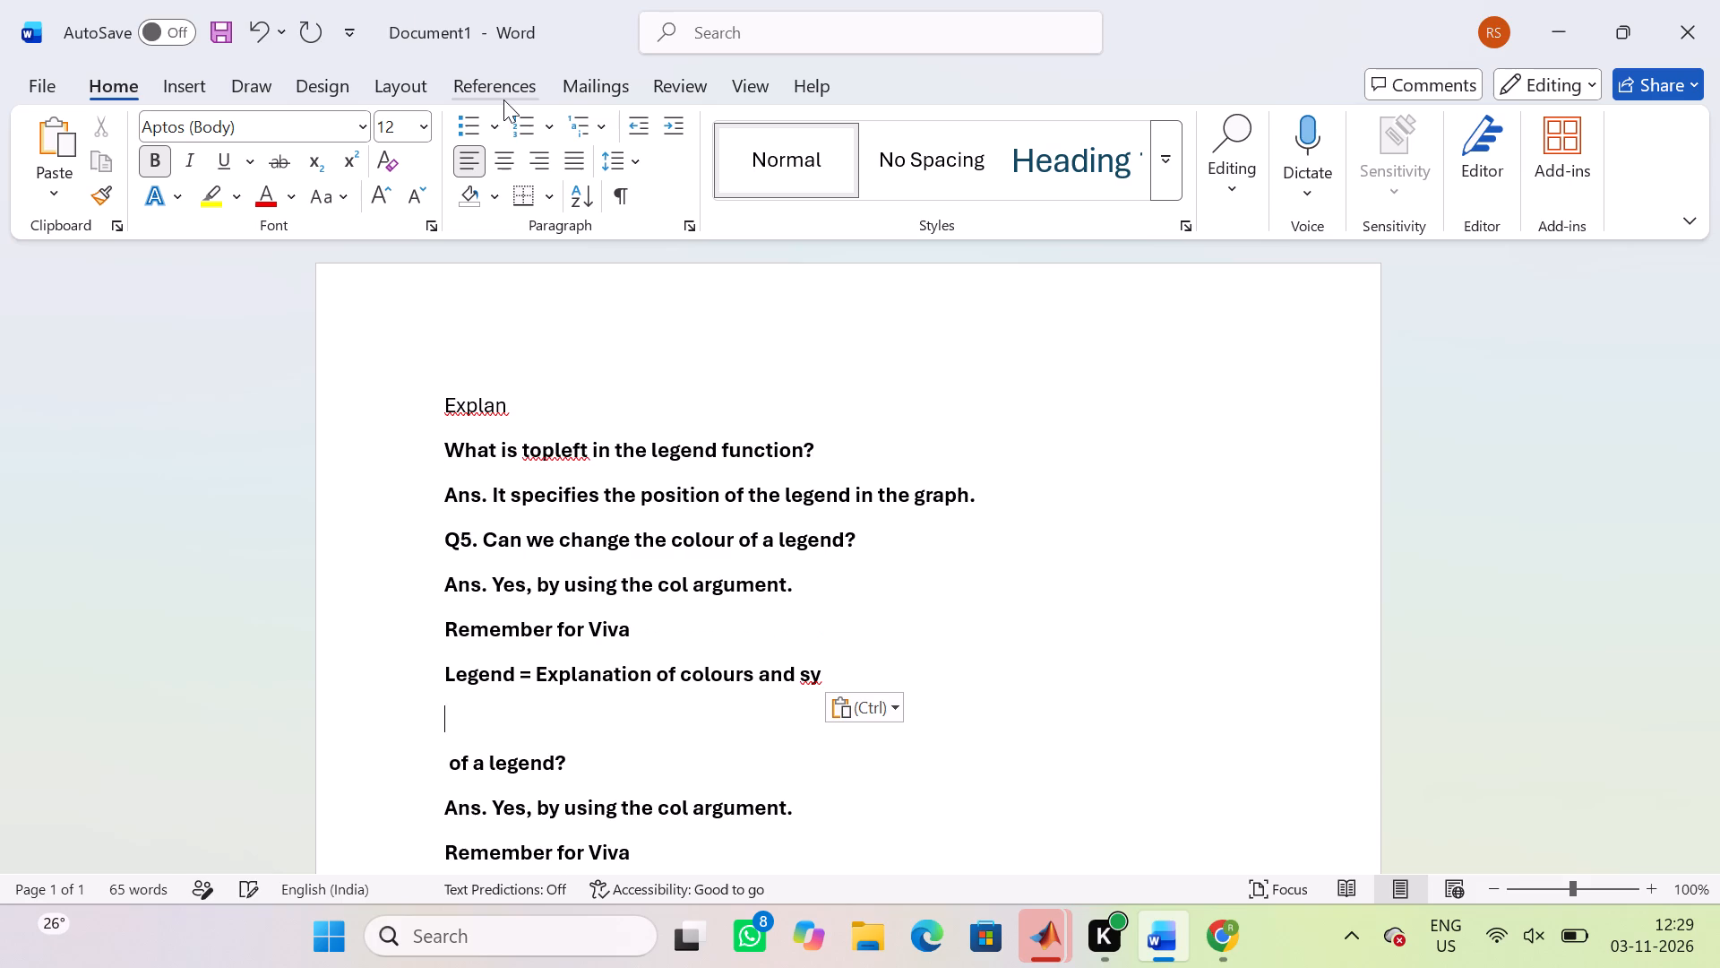
Delete "Ans. Yes, by using the col argument" and the preceding question mark from the first Q5 on legend colour.
drag(735, 601, 523, 617)
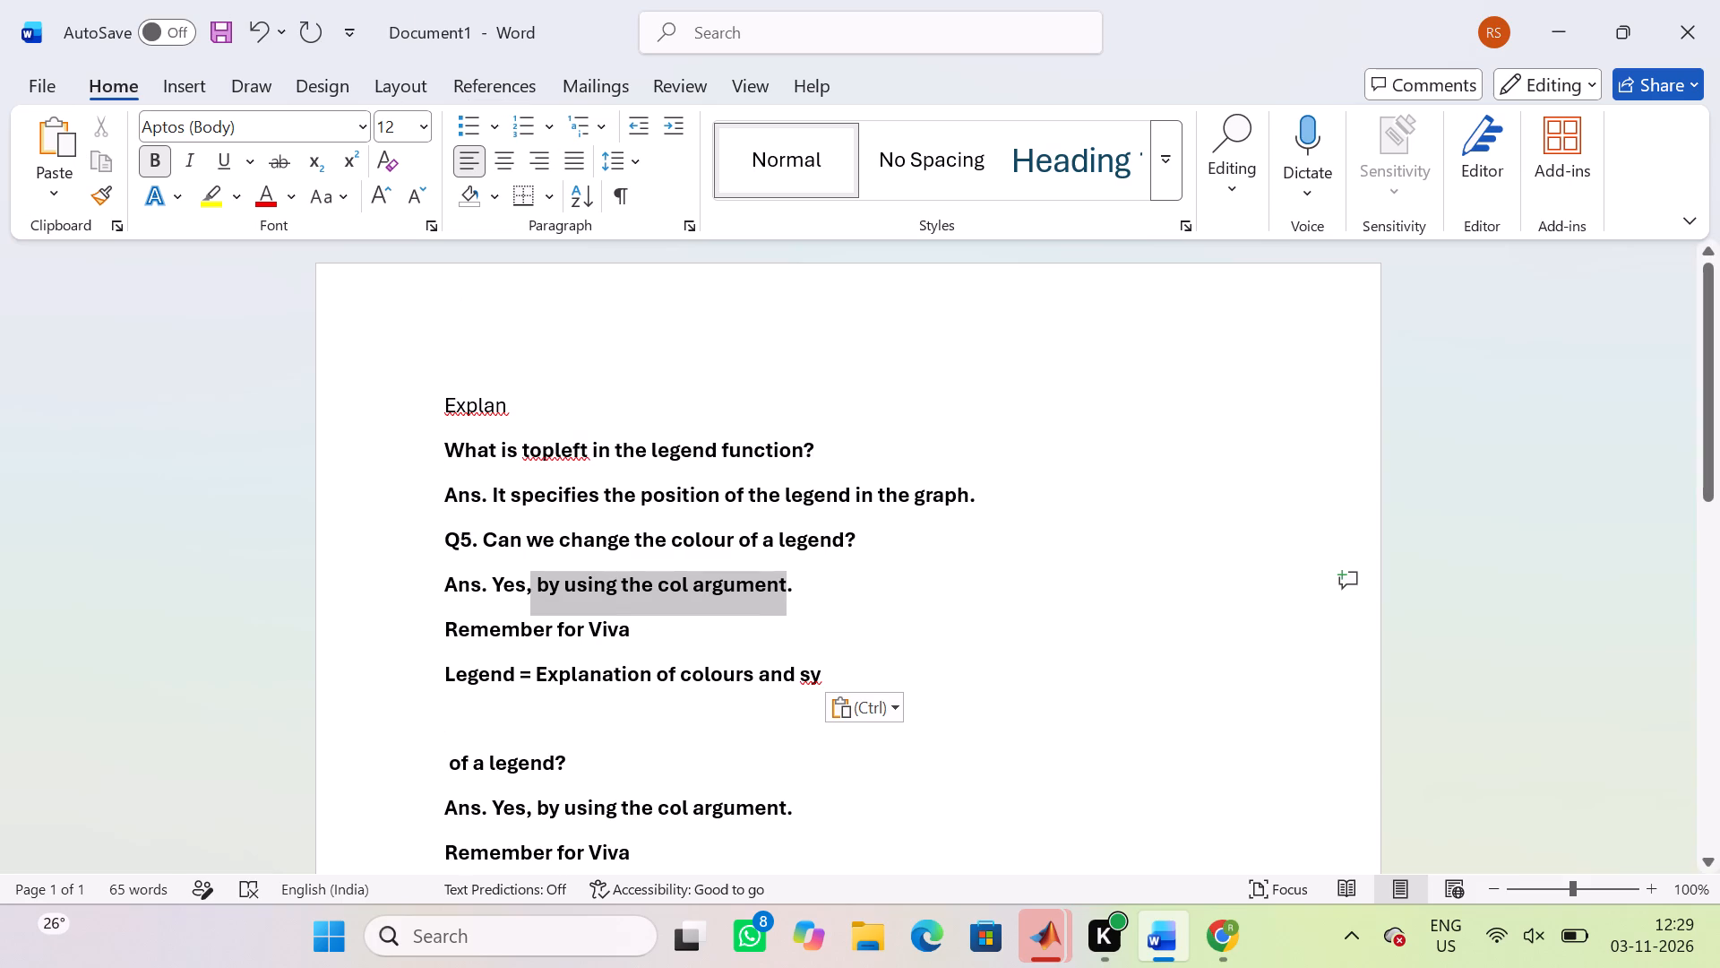
drag(523, 617, 410, 602)
key(BackSpace)
key(BackSpace)
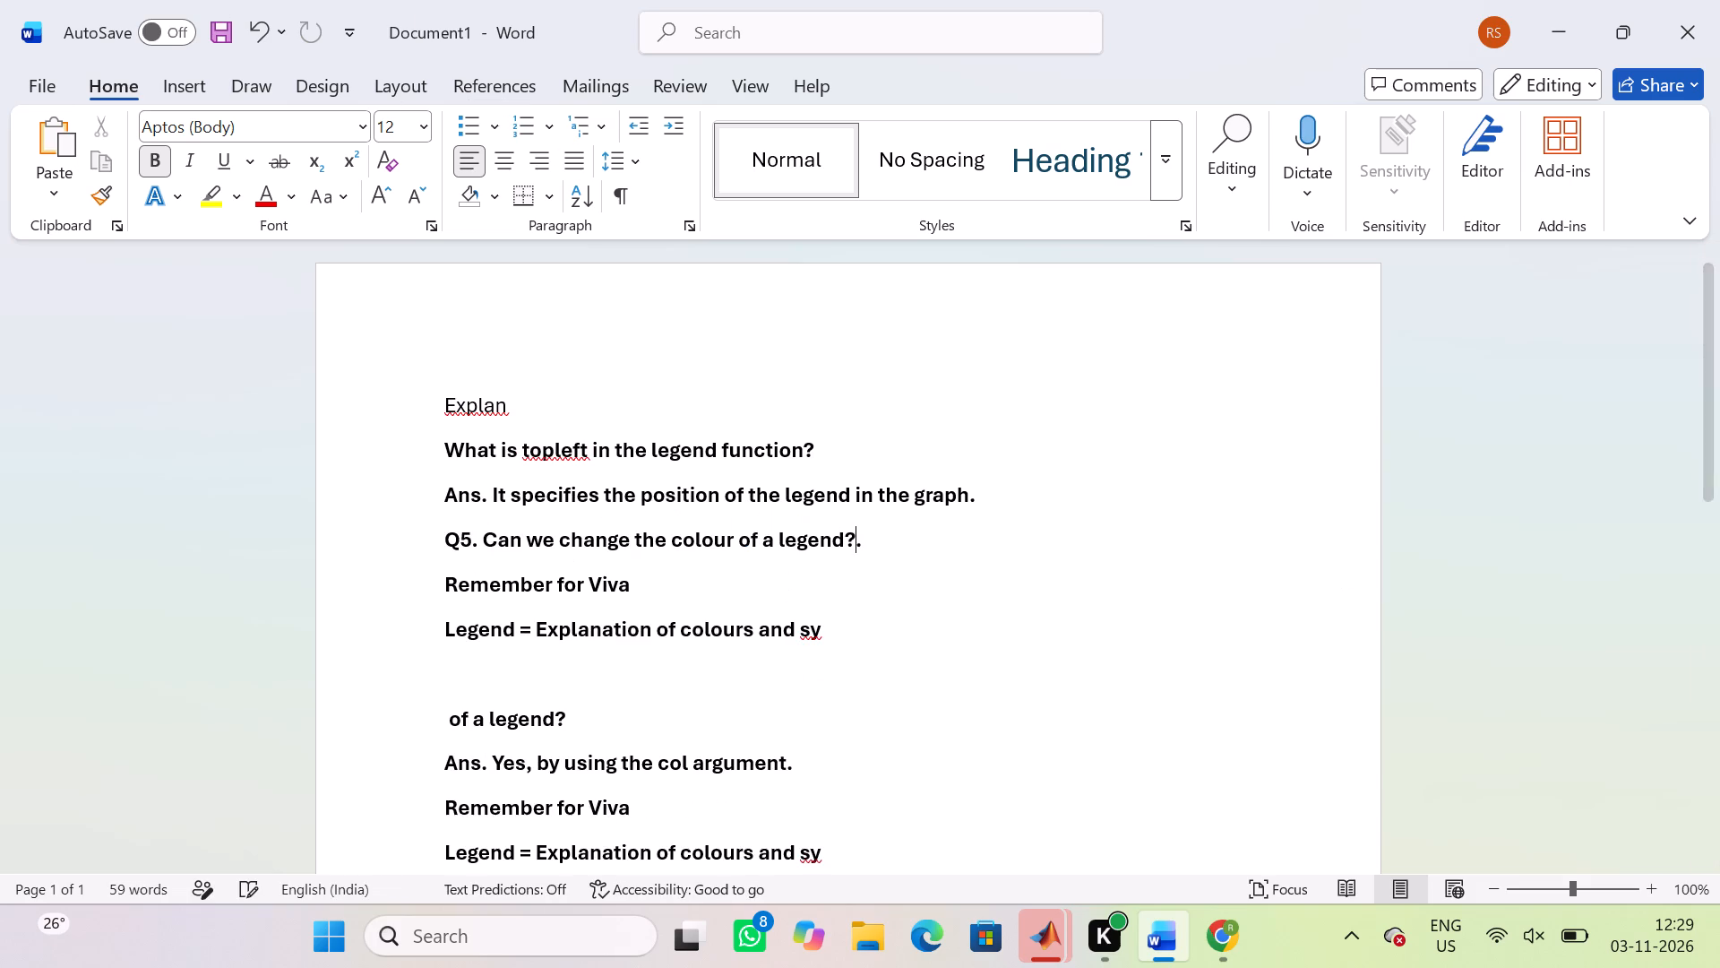
key(BackSpace)
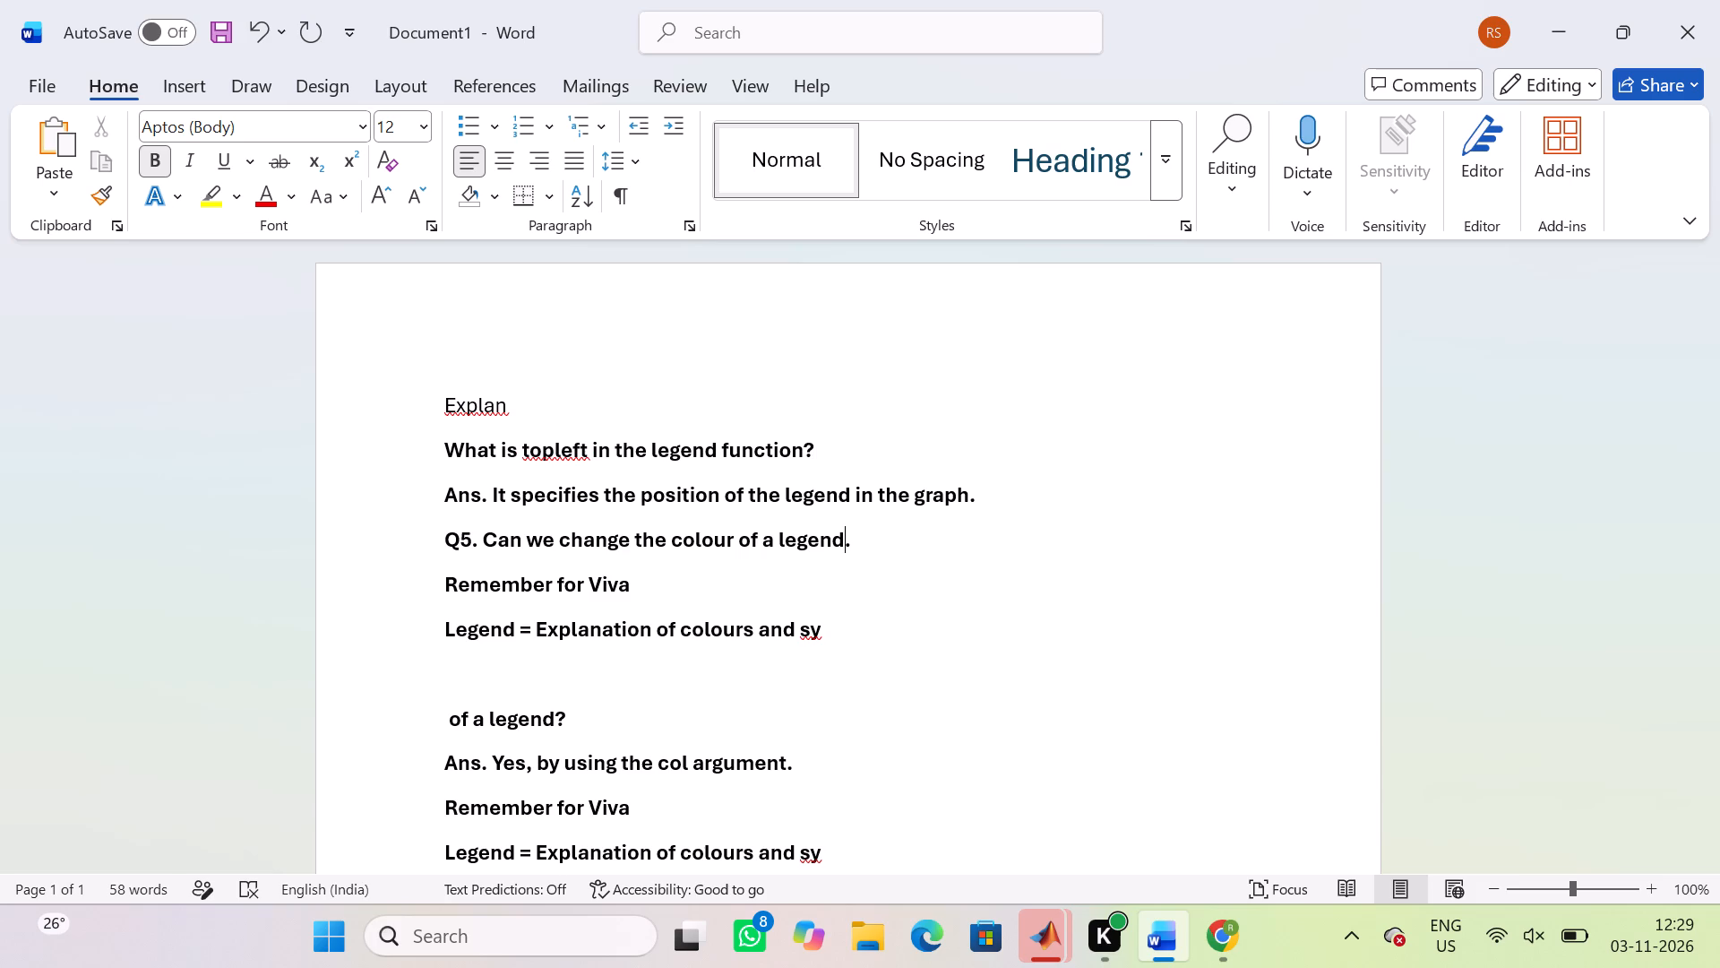
Replace the text from "specifies the position" through "Explanation of colours" with the copied legend text after "Ans. It".
drag(574, 487, 707, 634)
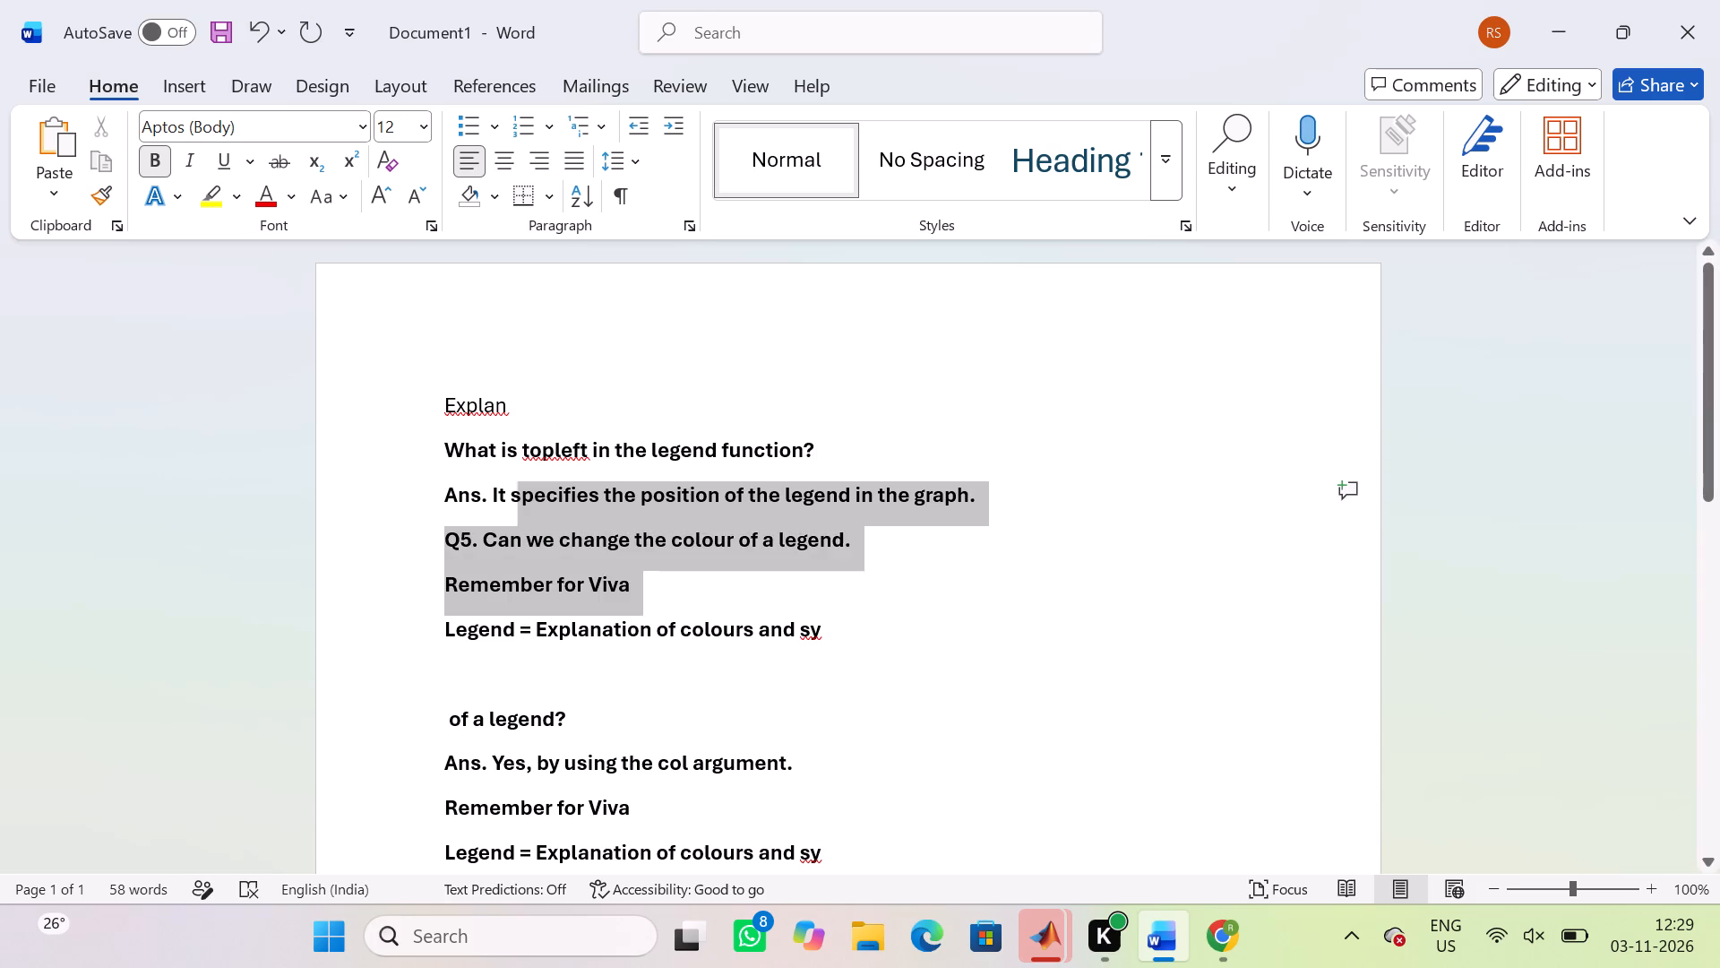
drag(707, 634, 707, 635)
key(BackSpace)
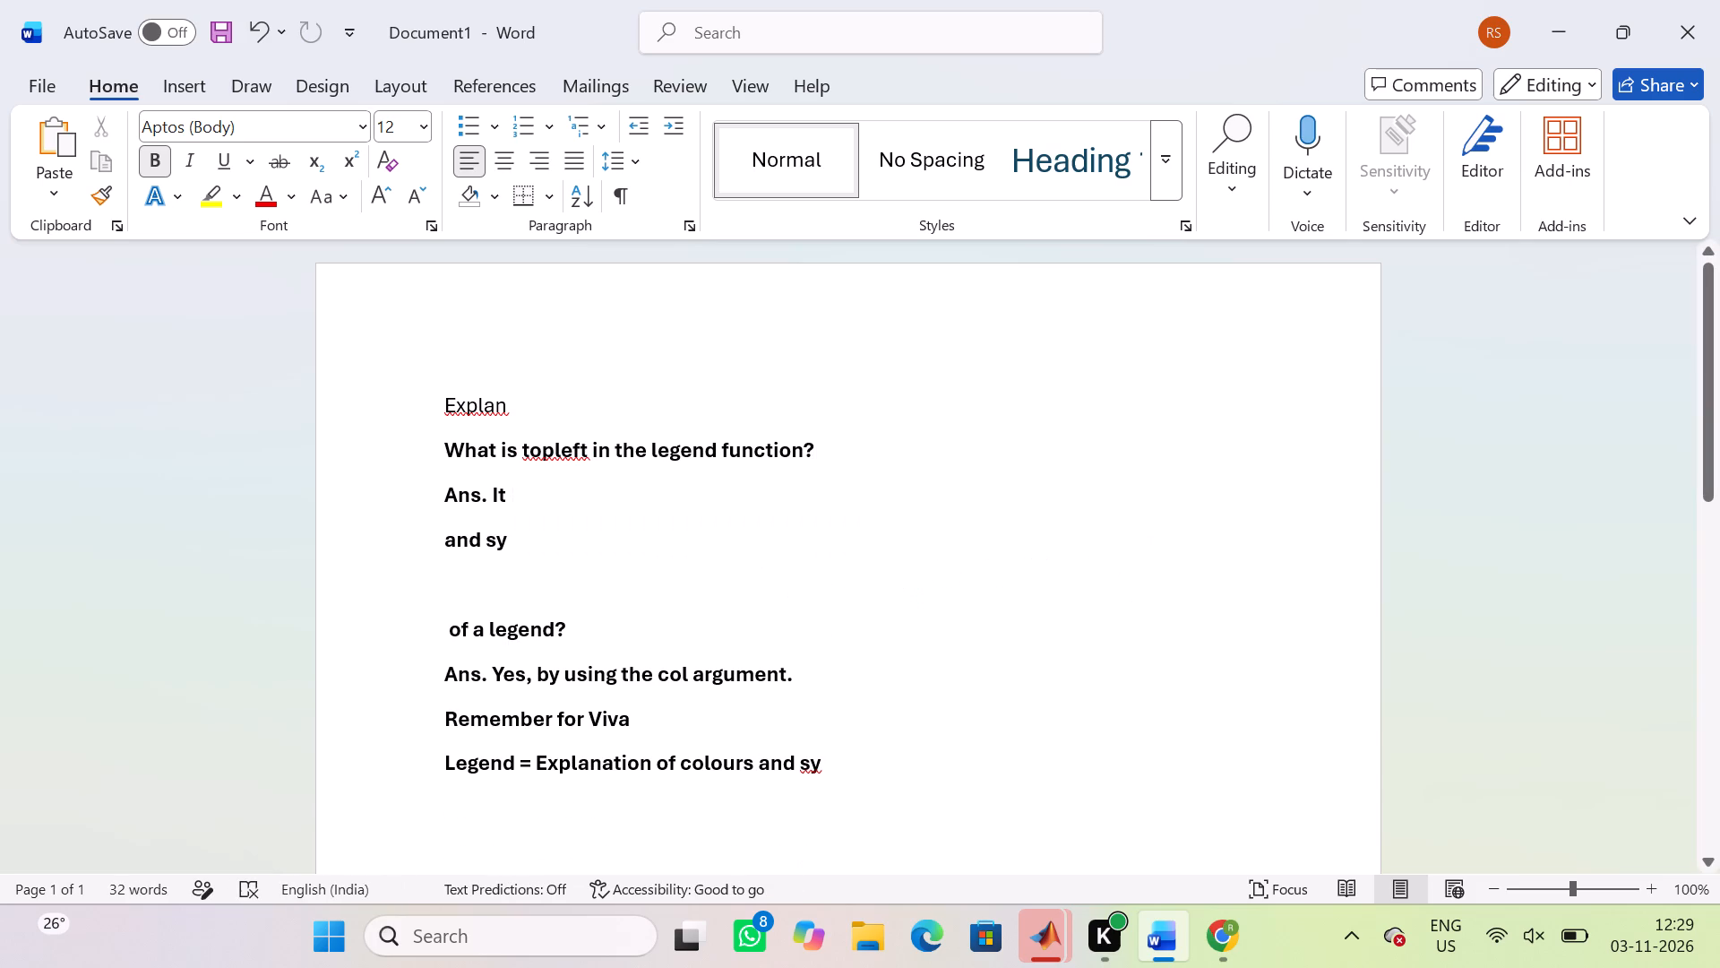
ctrl+right_click(707, 635)
key(ctrl+Return)
key(ctrl+v)
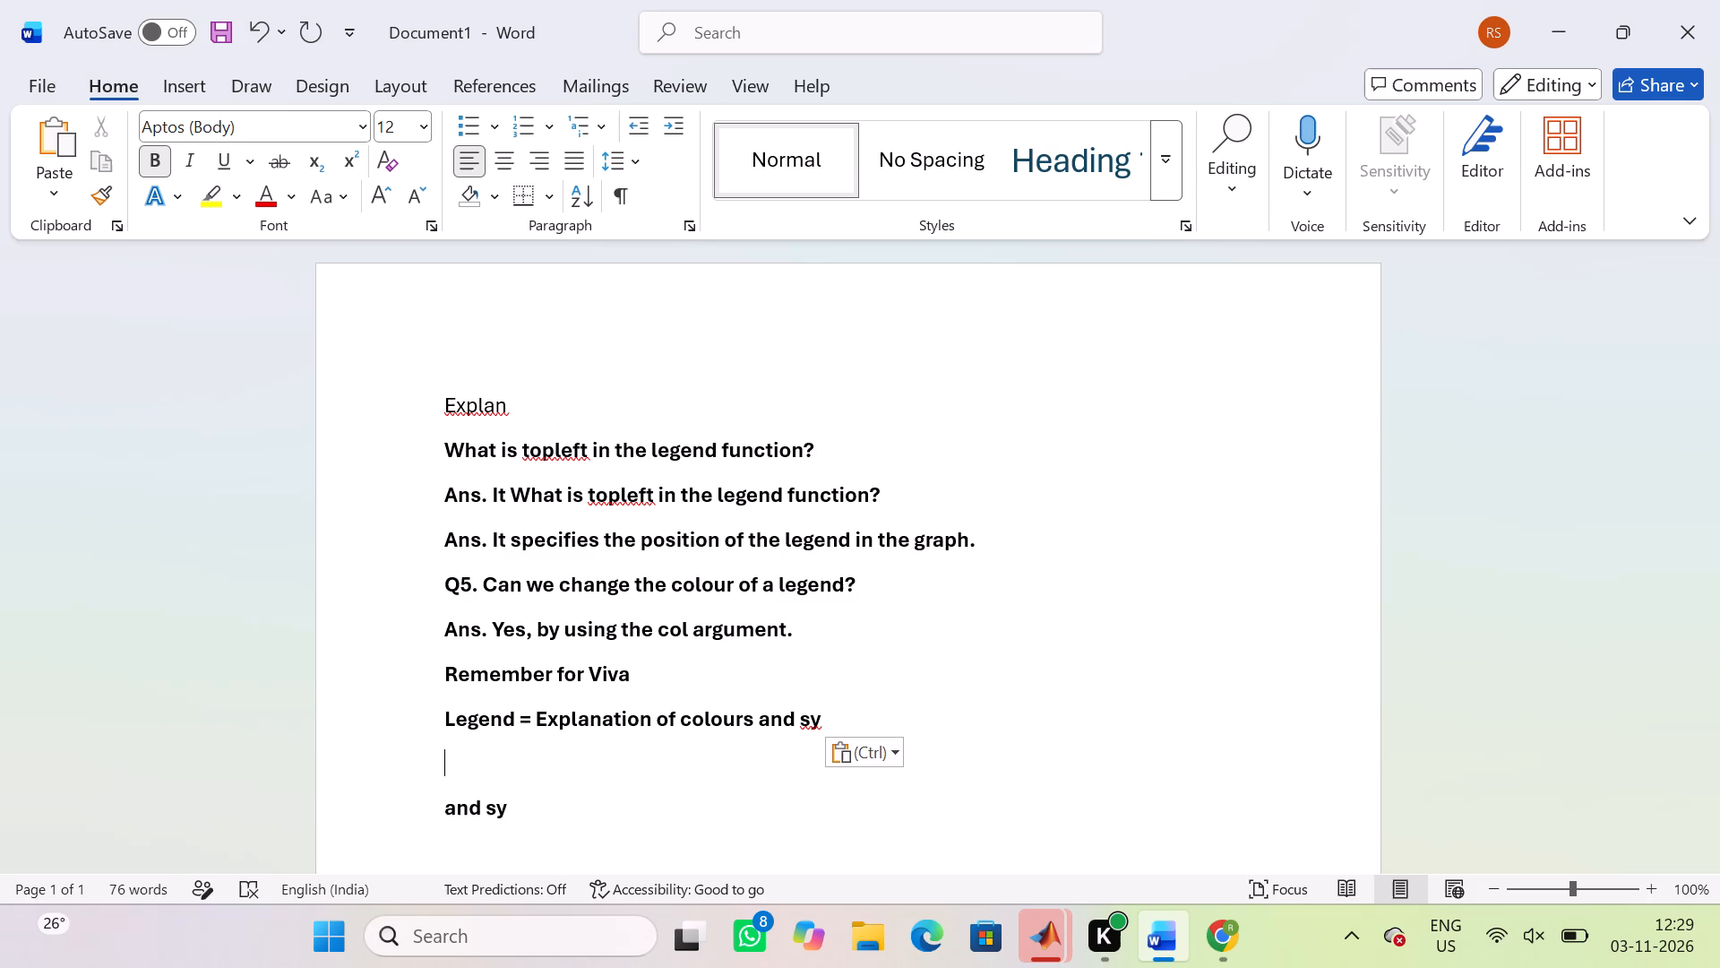
Delete the opening text from "Explan" through "Ans. It specifies the position of t" and enter "V" in its place.
drag(757, 546, 587, 430)
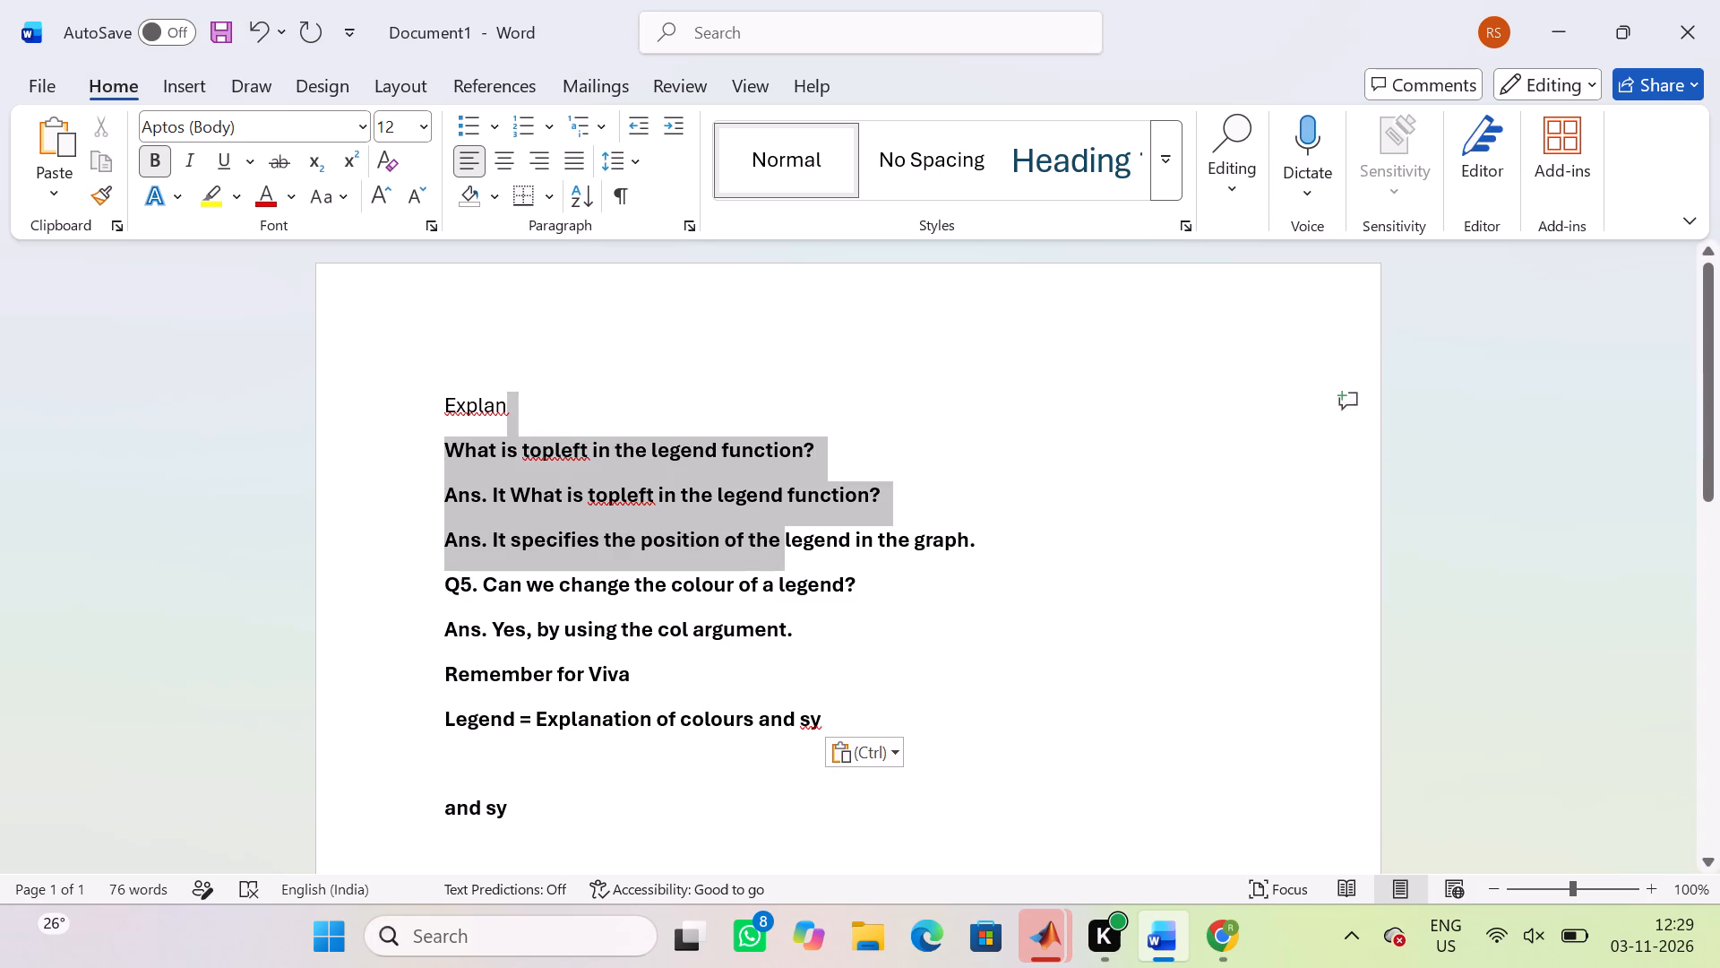
drag(587, 430, 495, 384)
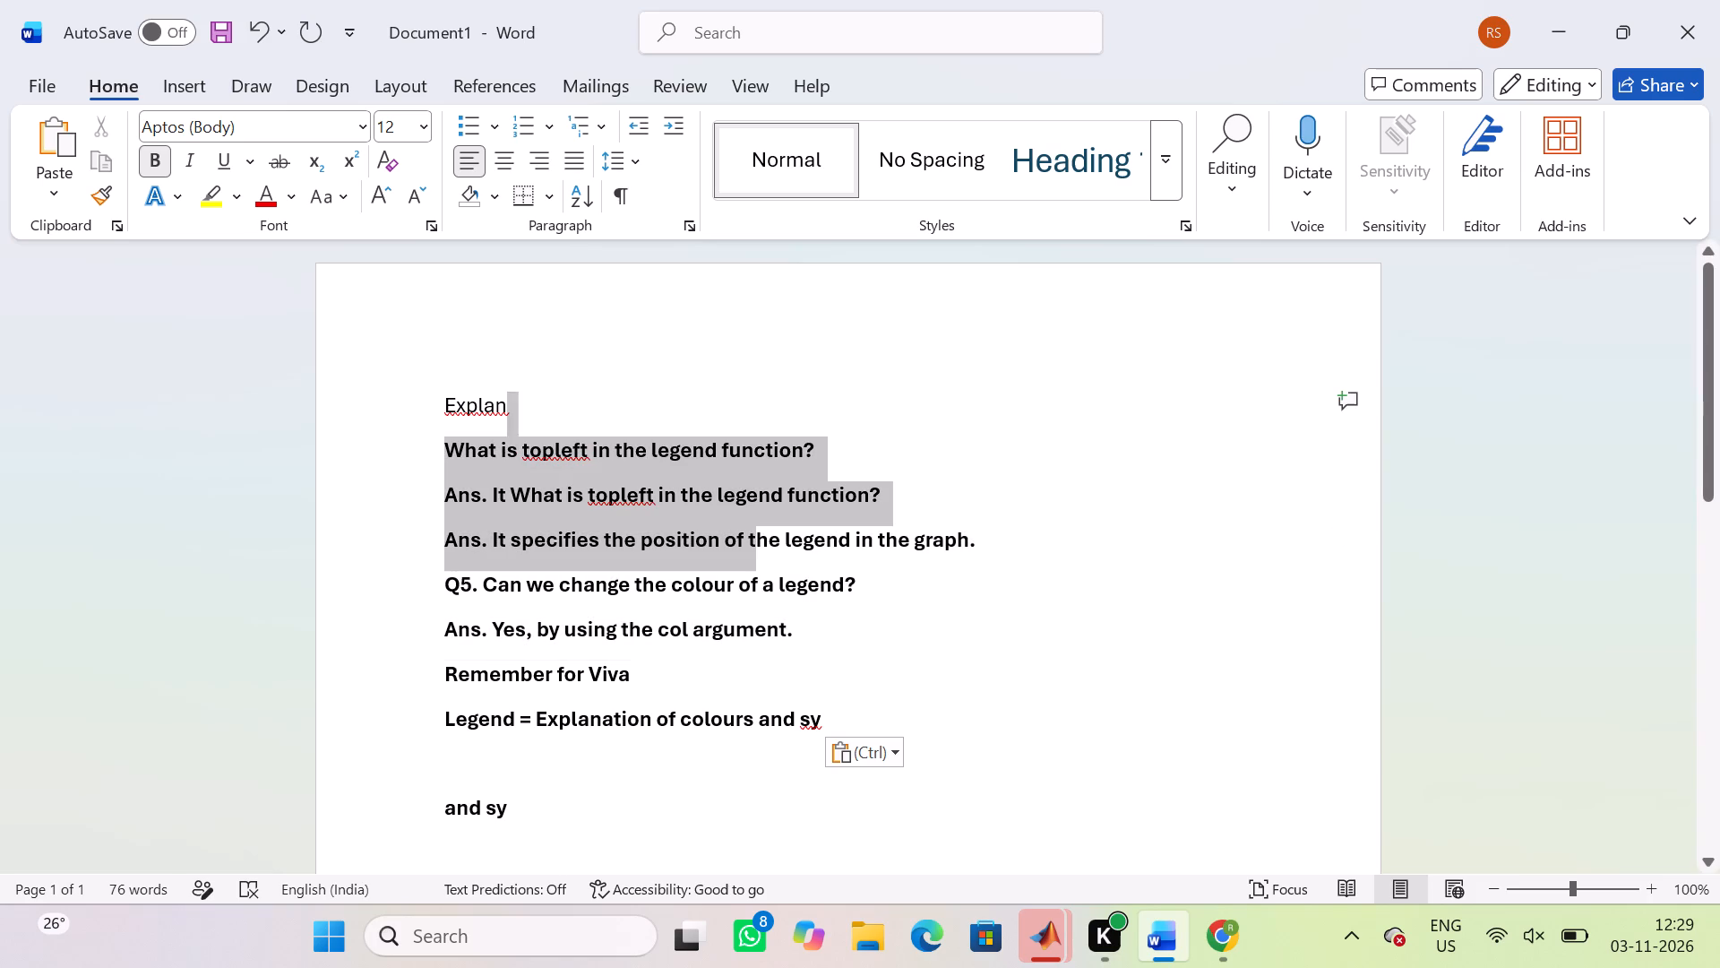
drag(495, 384, 632, 529)
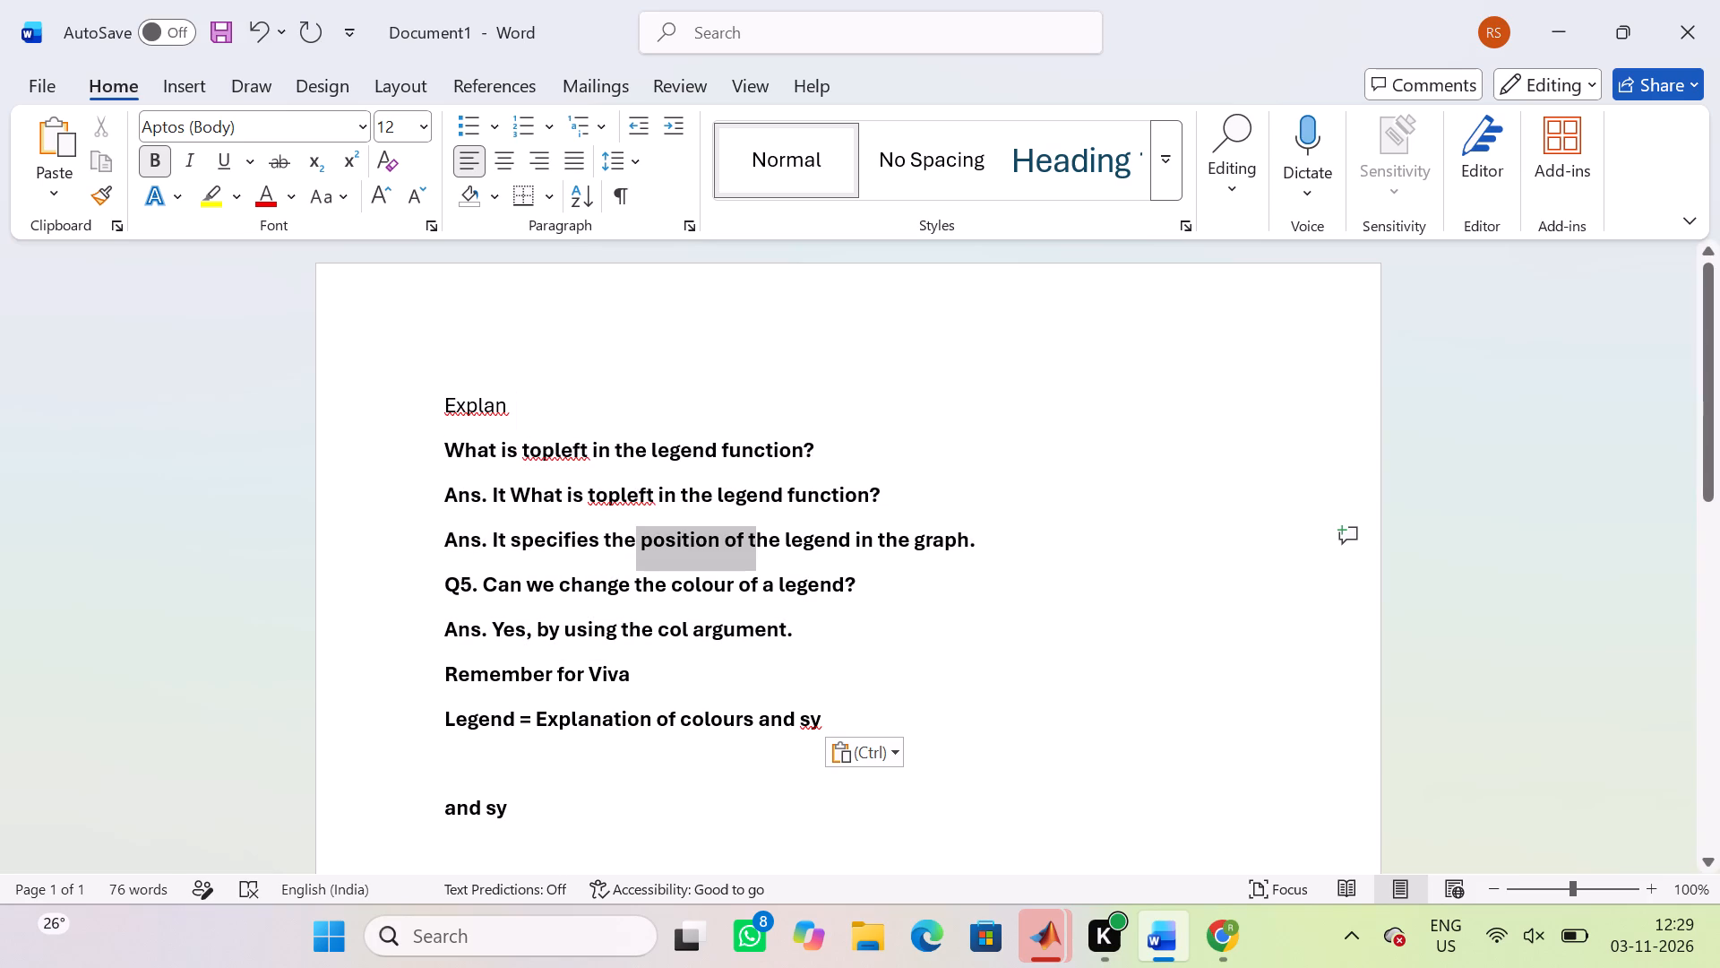
drag(632, 529, 358, 452)
key(BackSpace)
key(BackSpace)
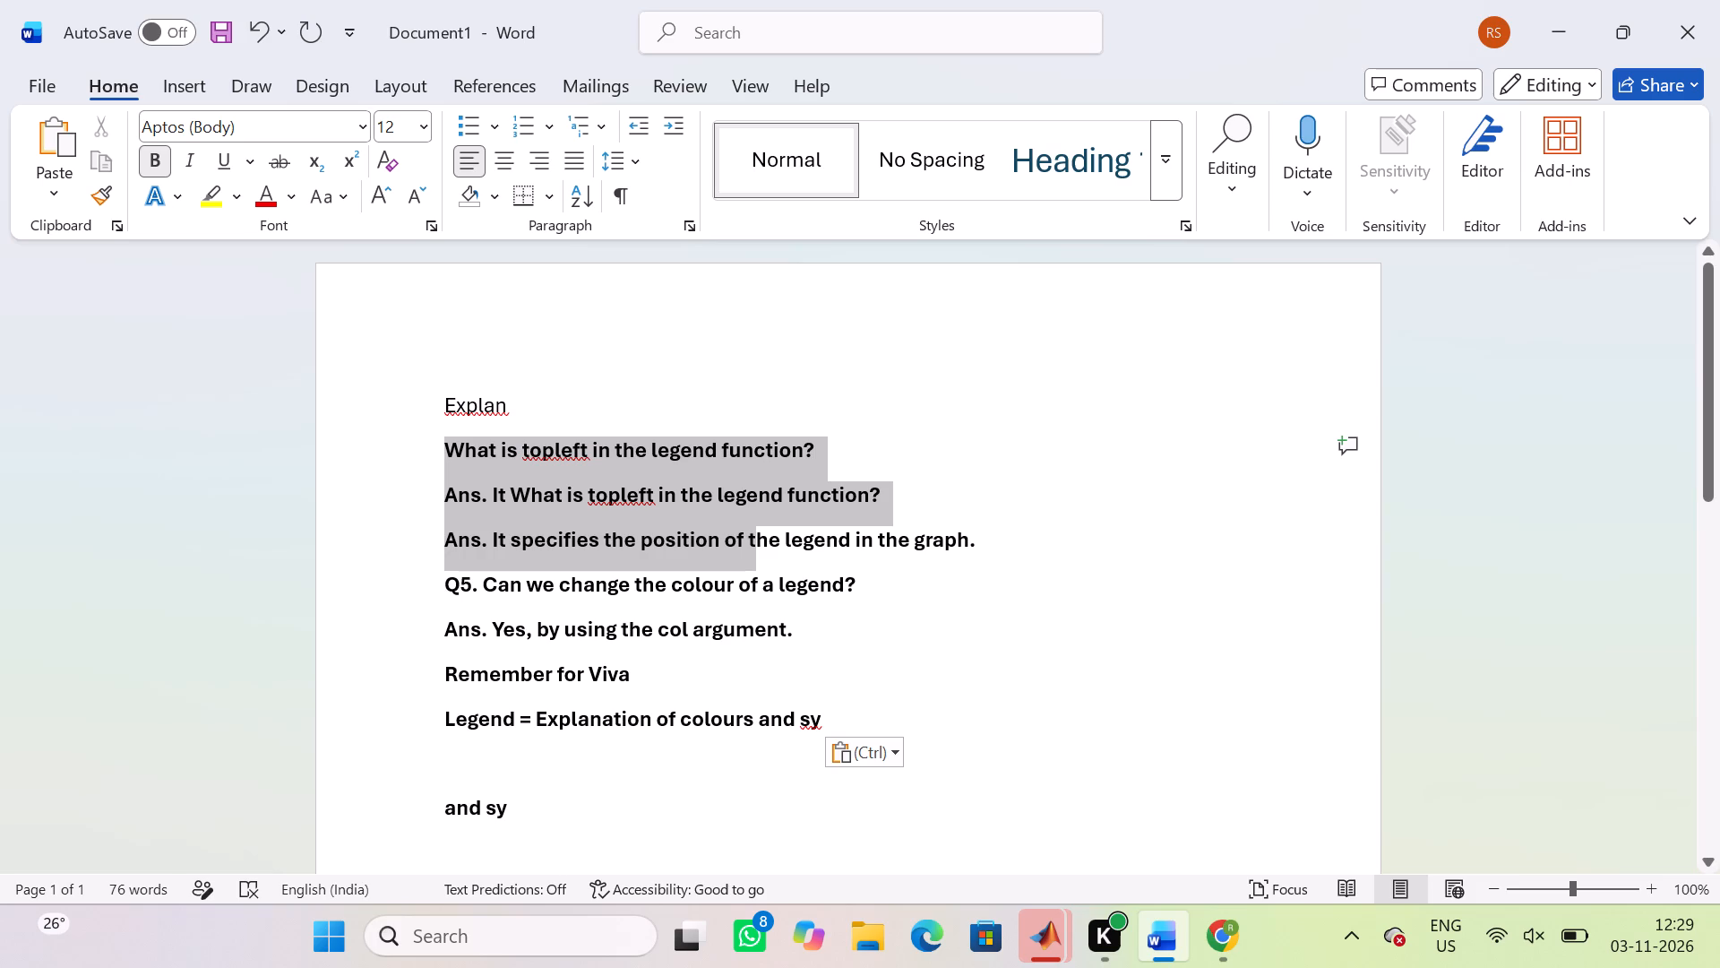
drag(358, 452, 383, 382)
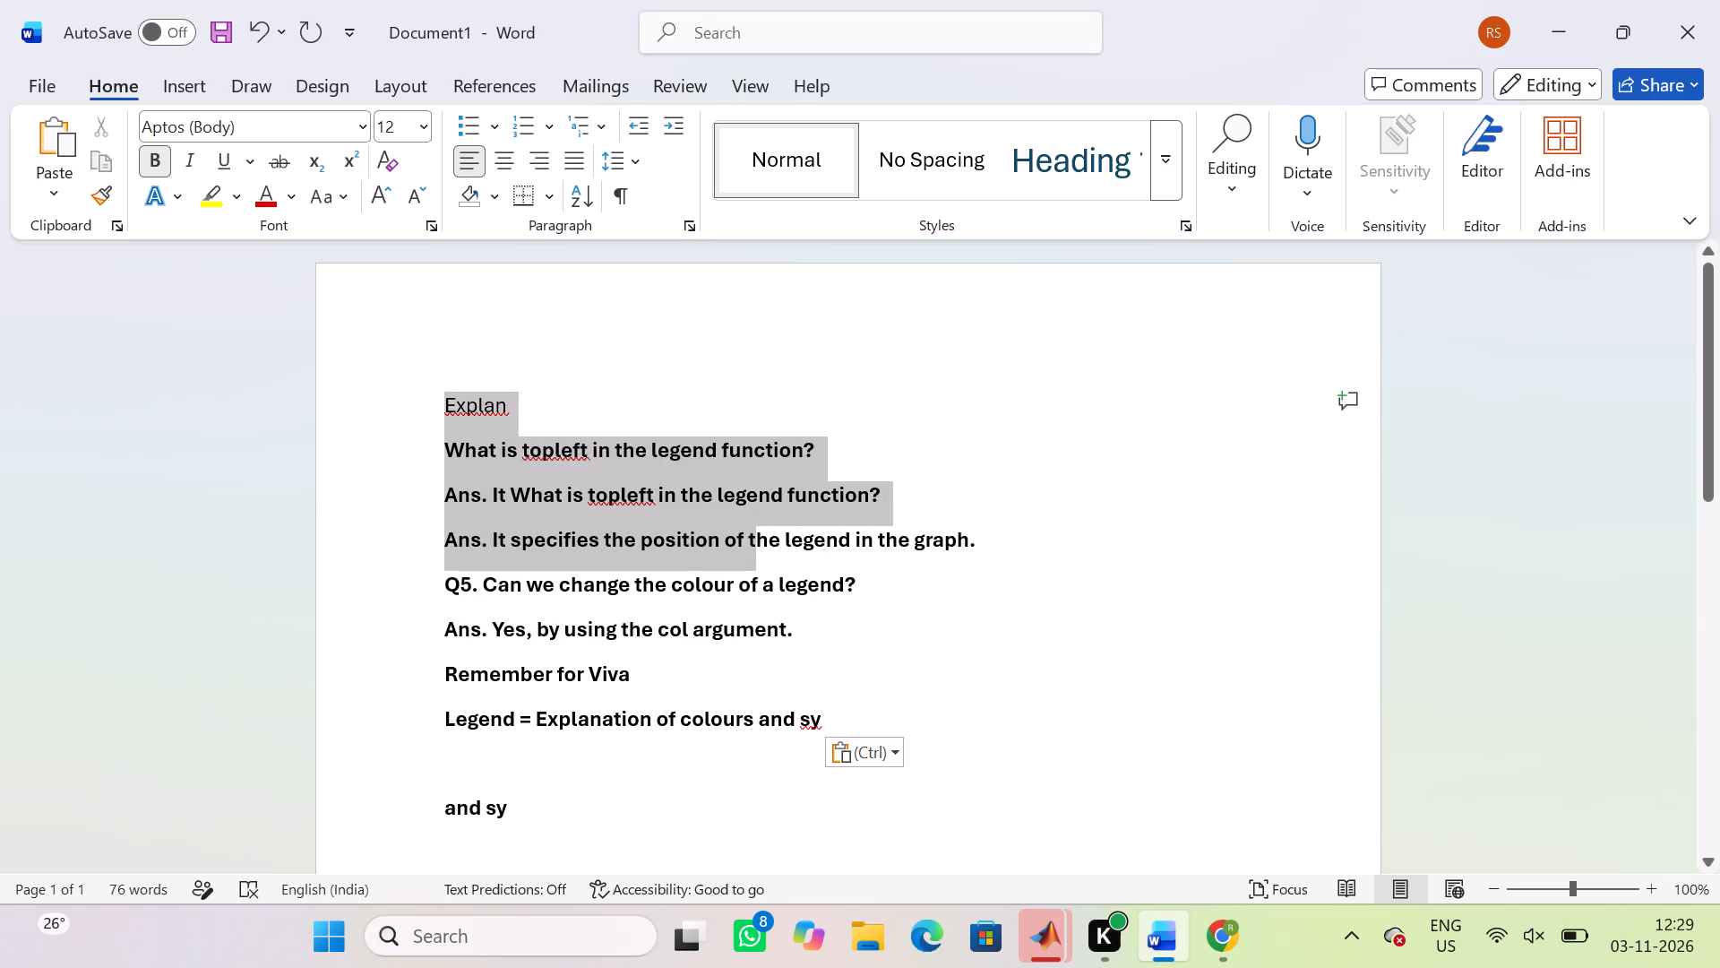
drag(383, 382, 383, 381)
key(BackSpace)
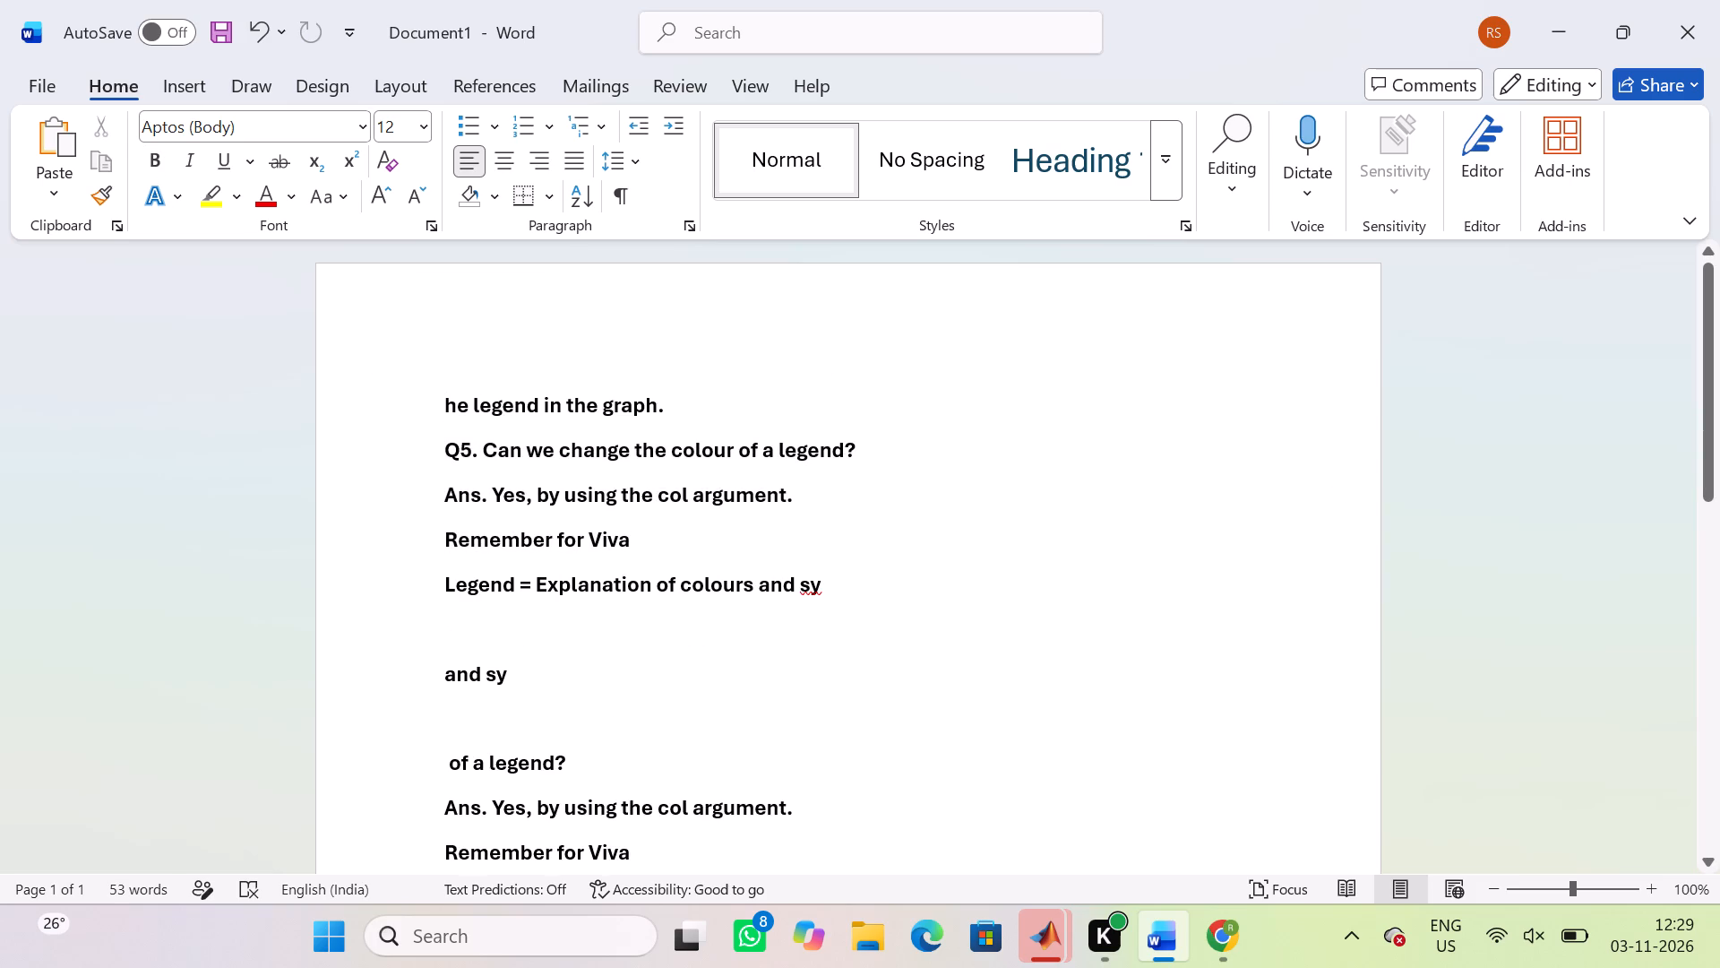
key(shift+v)
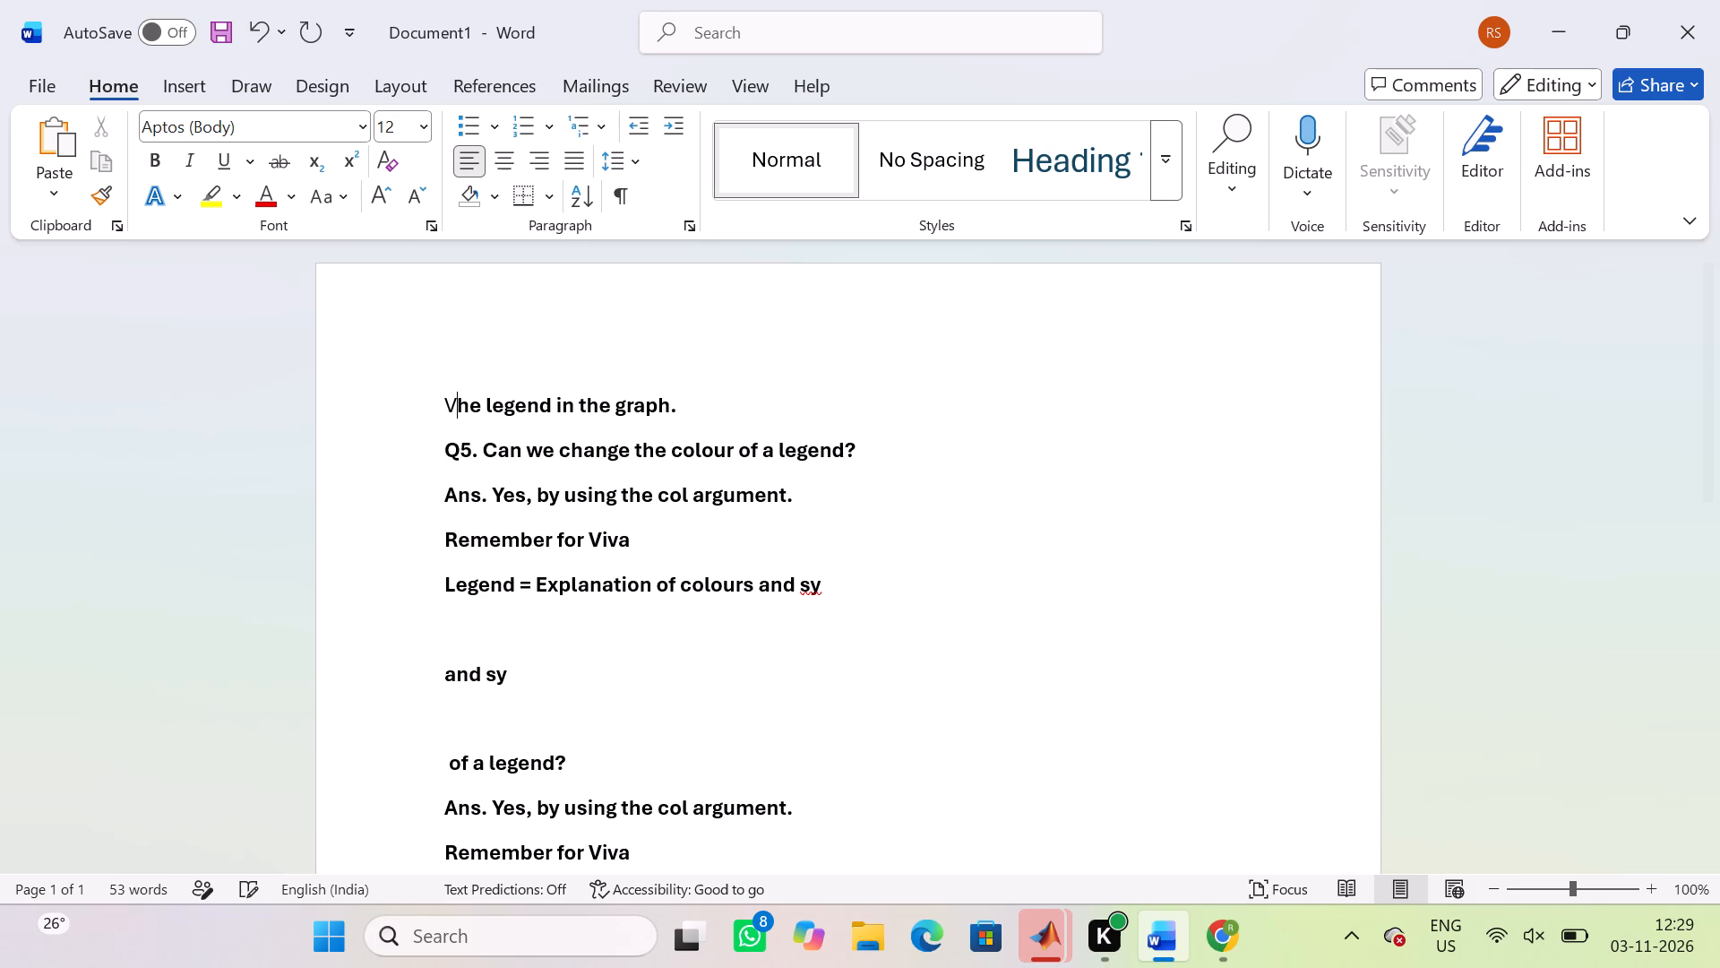
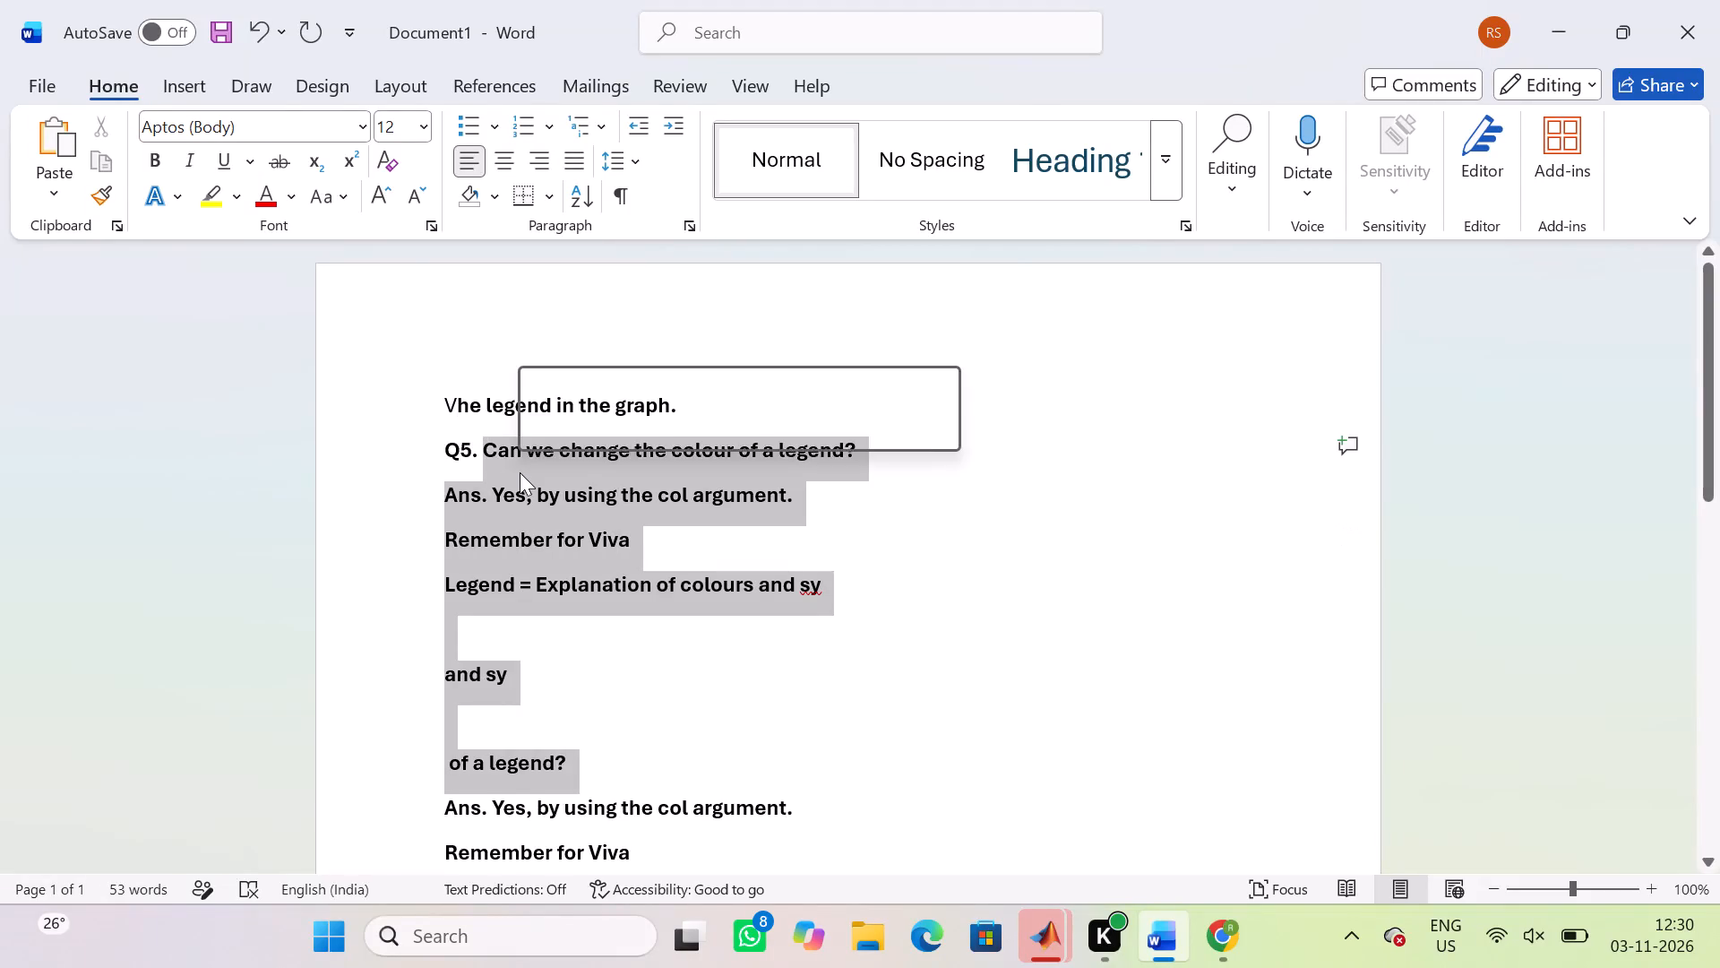
Replace the text after "Q5.", from "Can we change" through "of a legend?", with the copied legend text on a new line.
key(BackSpace)
key(Return)
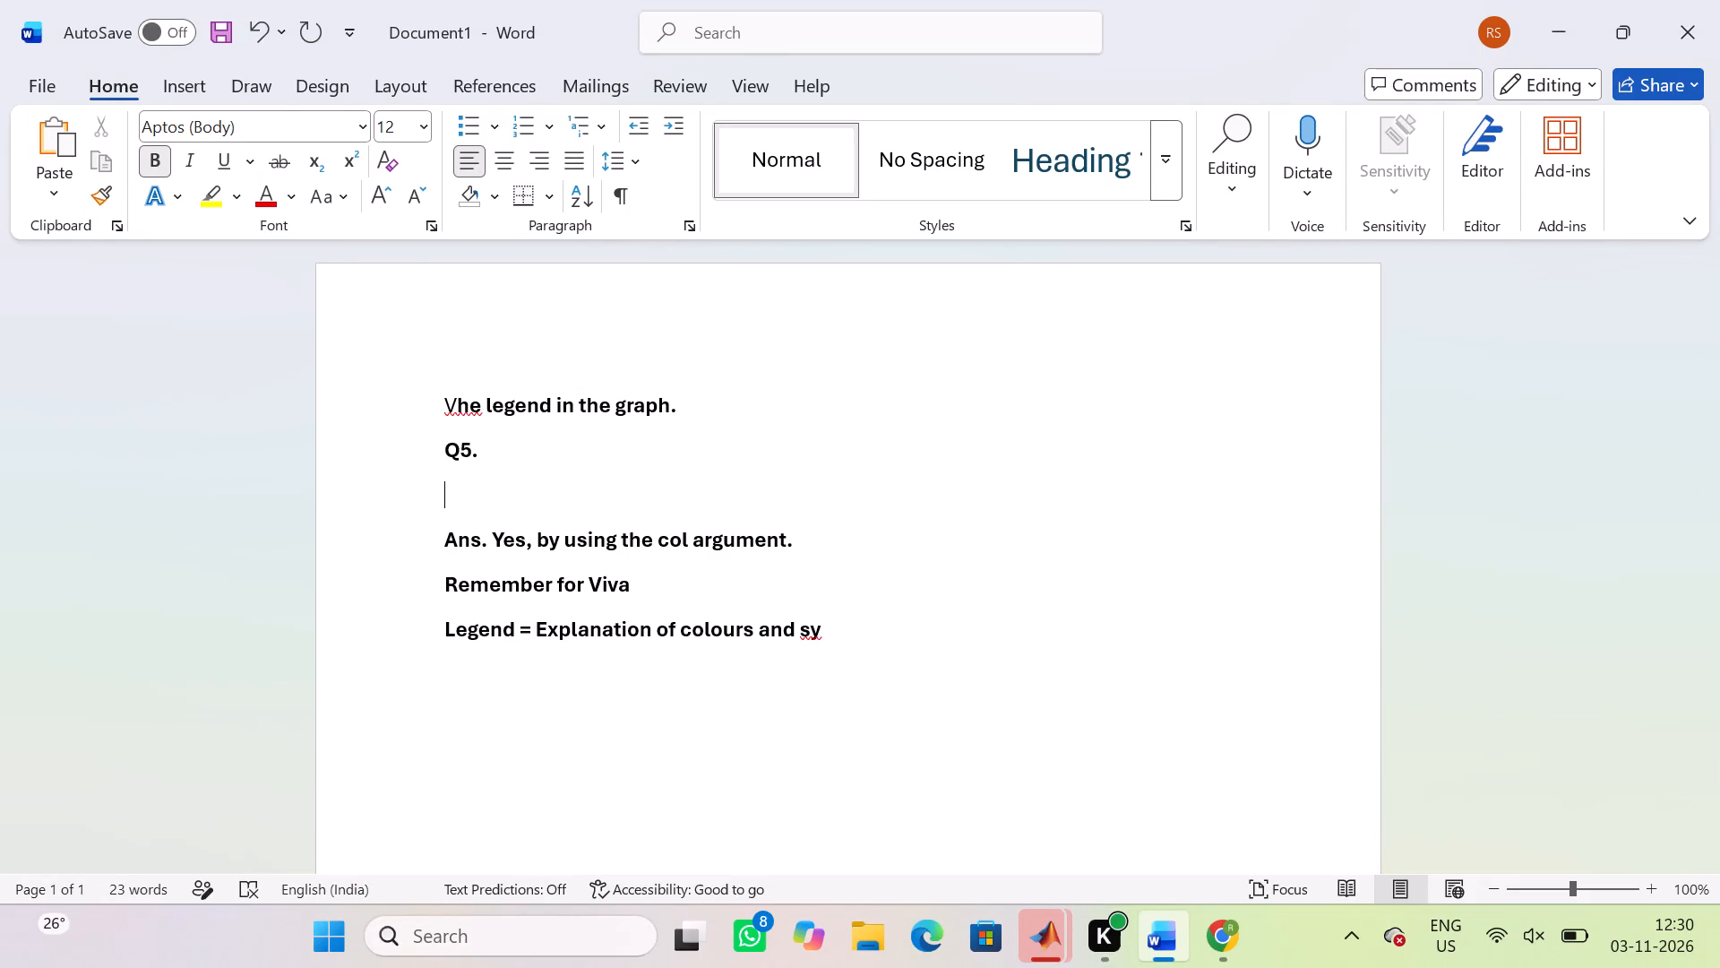
key(ctrl+v)
Delete the text from "Q5." through "Ans. Yes, by using the", just before "col argument.".
drag(643, 639, 423, 480)
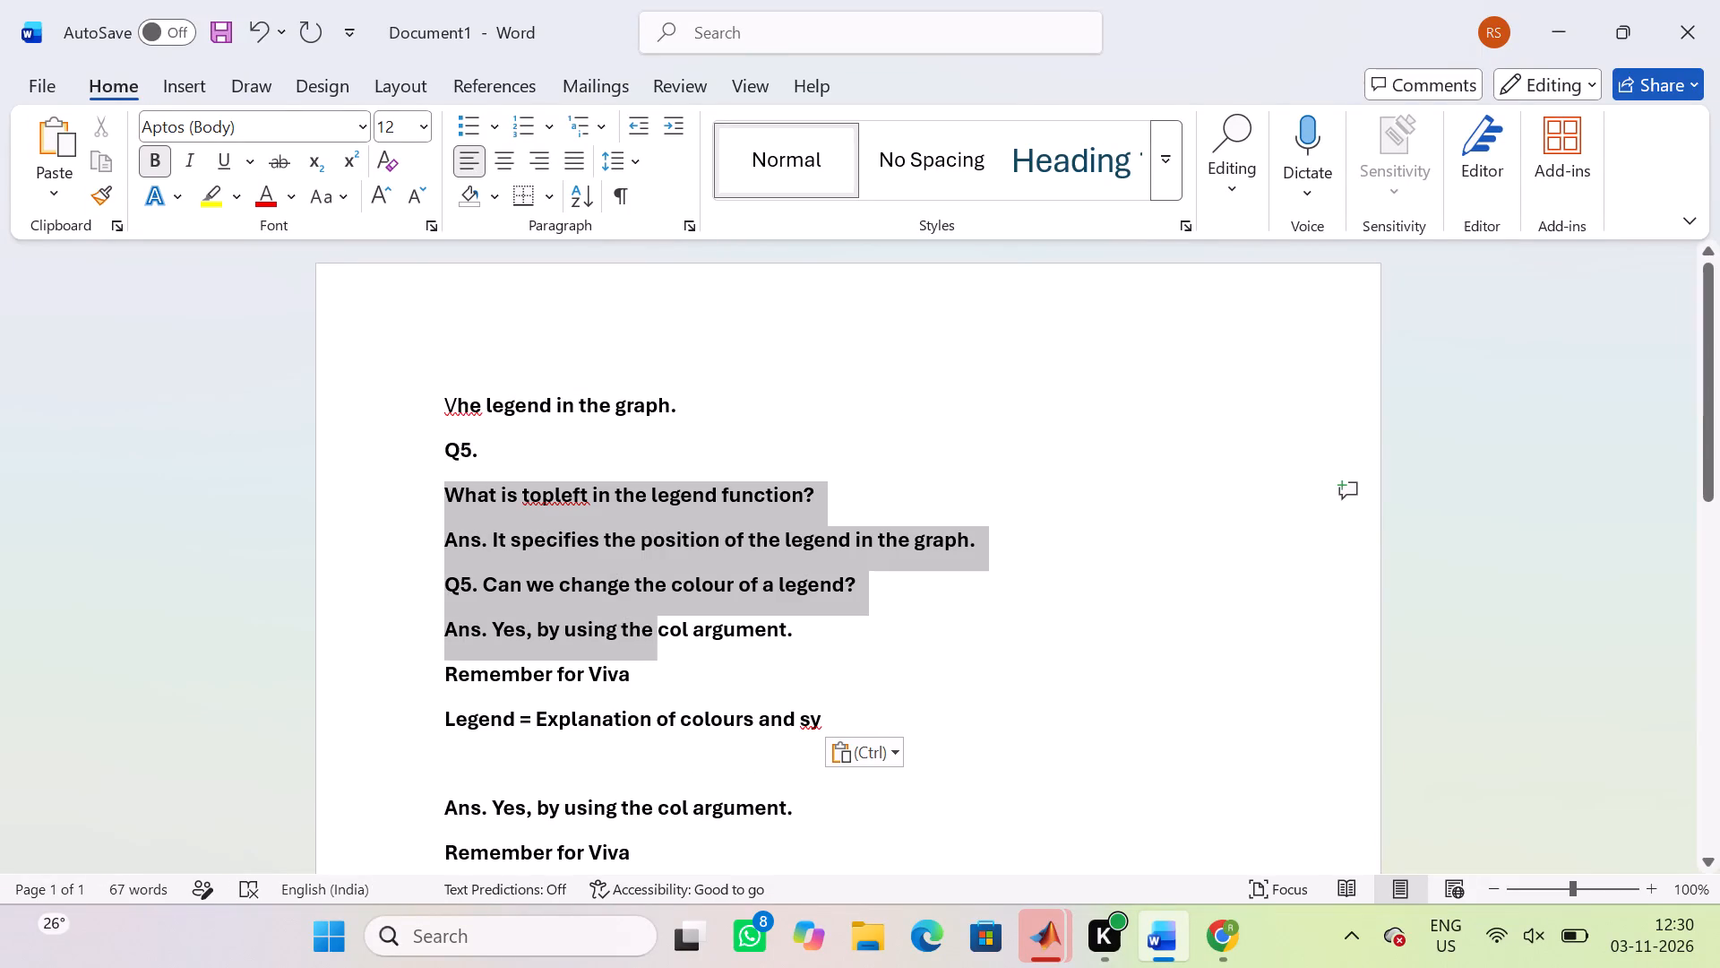
drag(423, 480, 421, 480)
key(BackSpace)
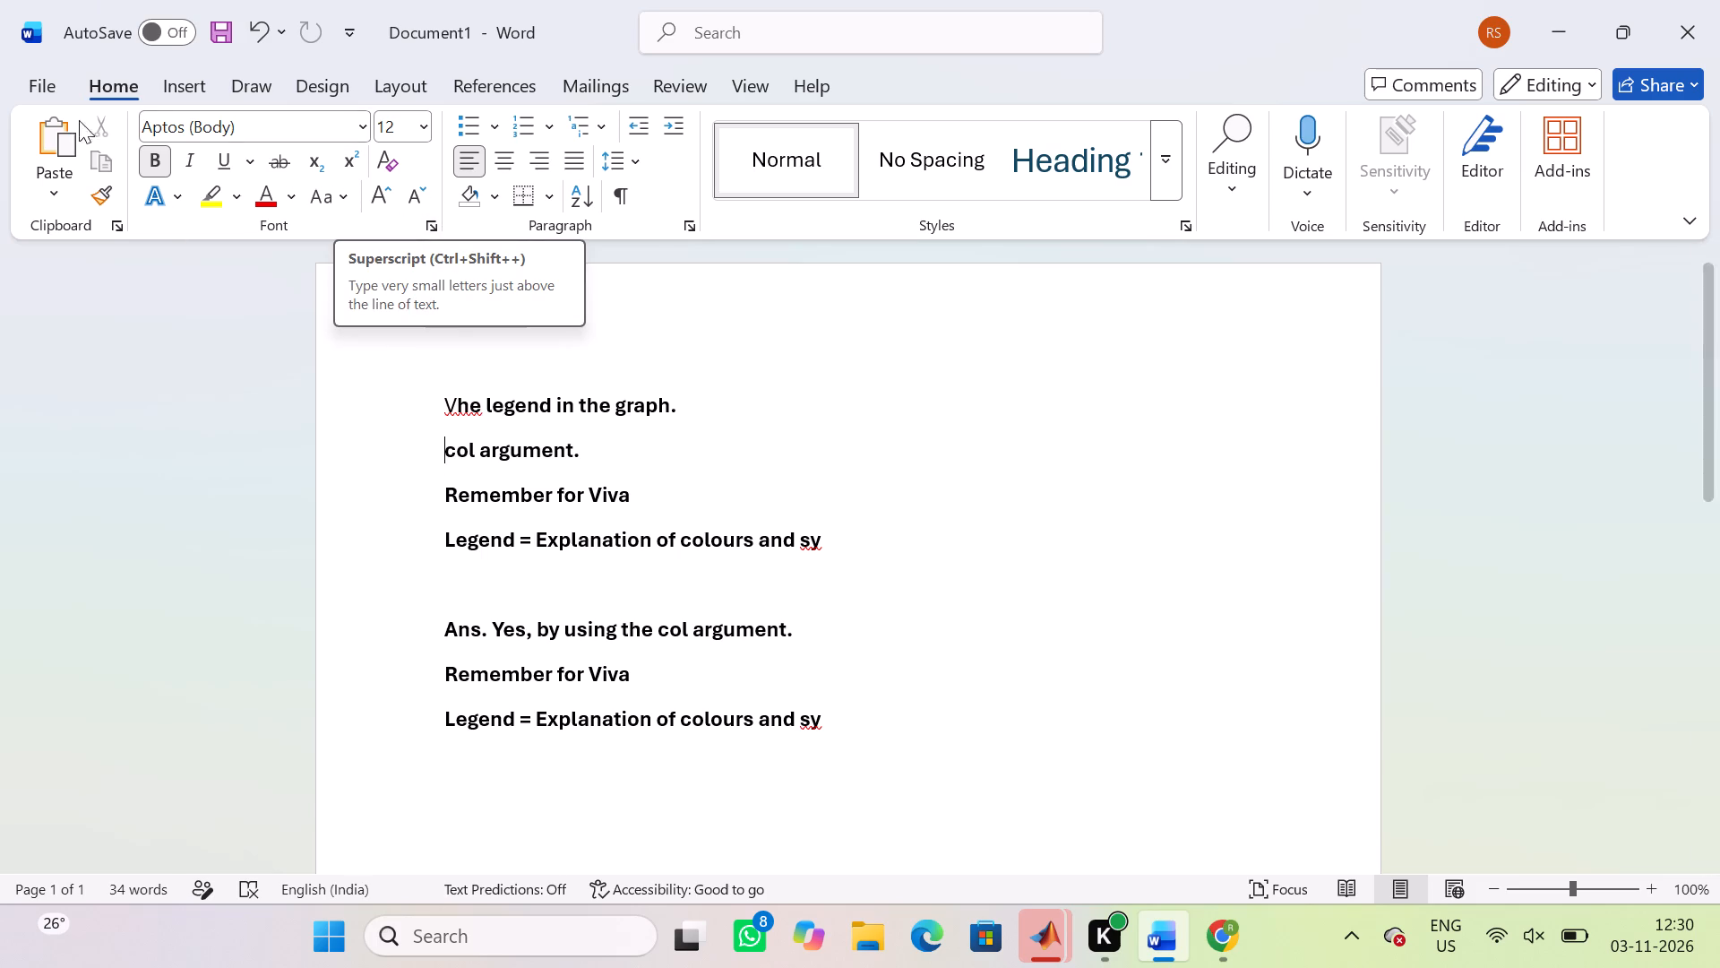
Split "Viva" after "Vi" in the first "Remember for Viva" line and paste the copied legend text on the new line.
click(606, 488)
key(Return)
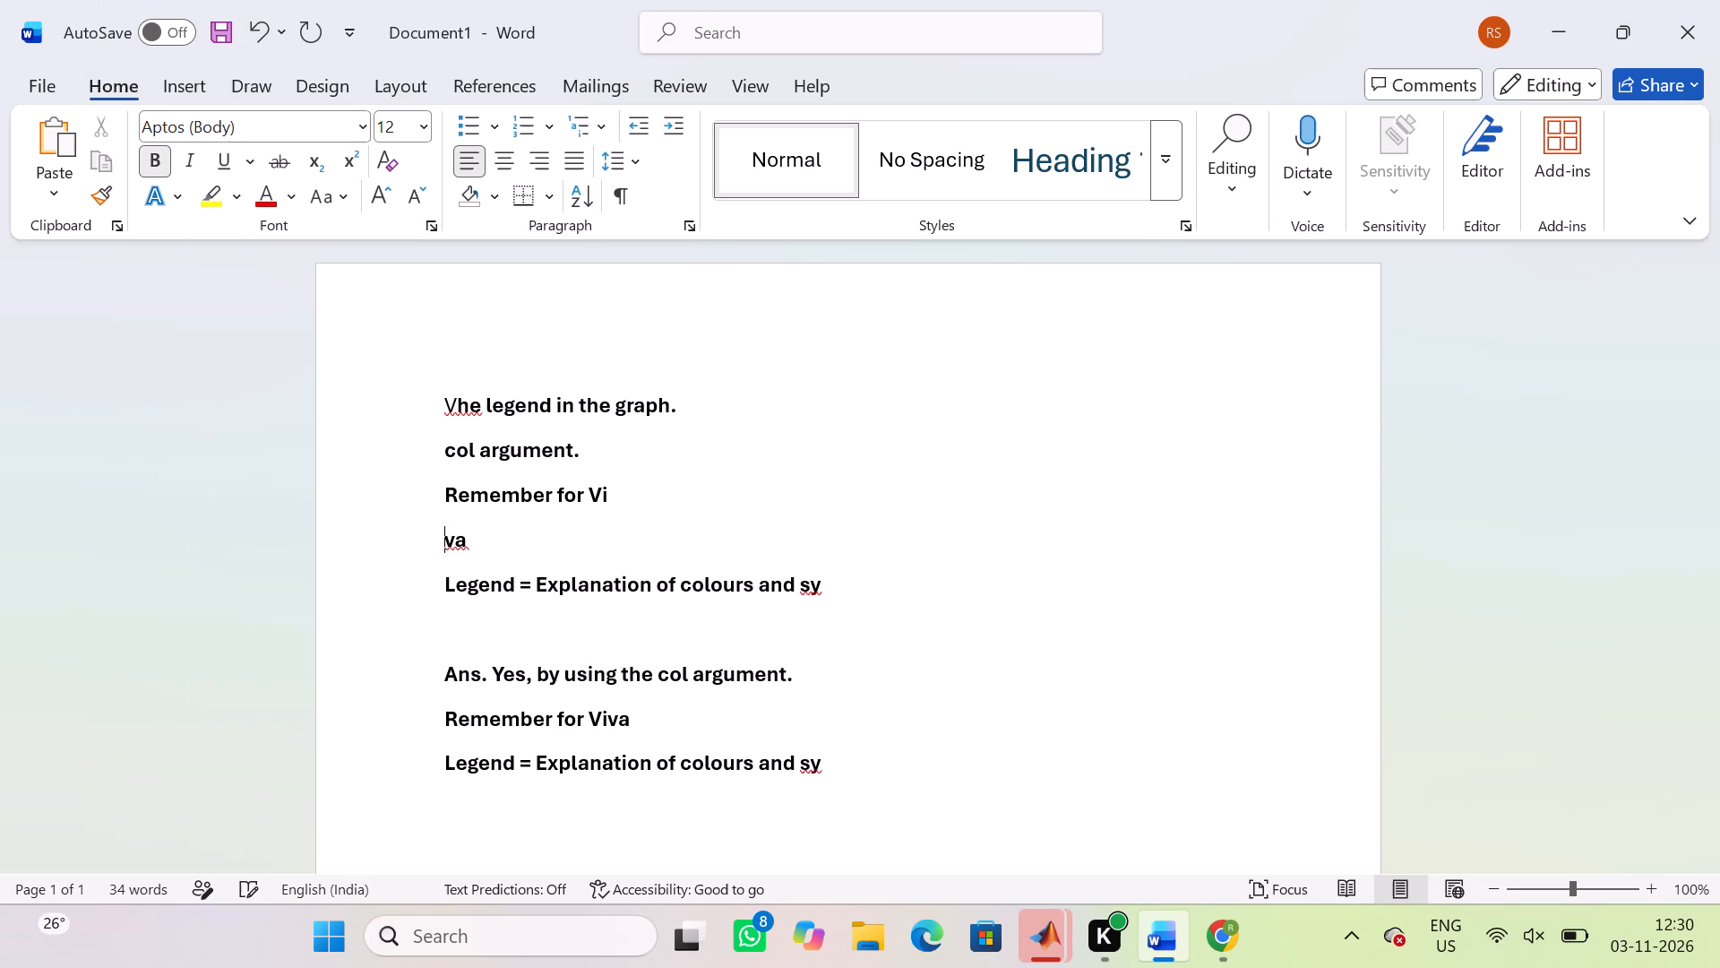
key(ctrl+v)
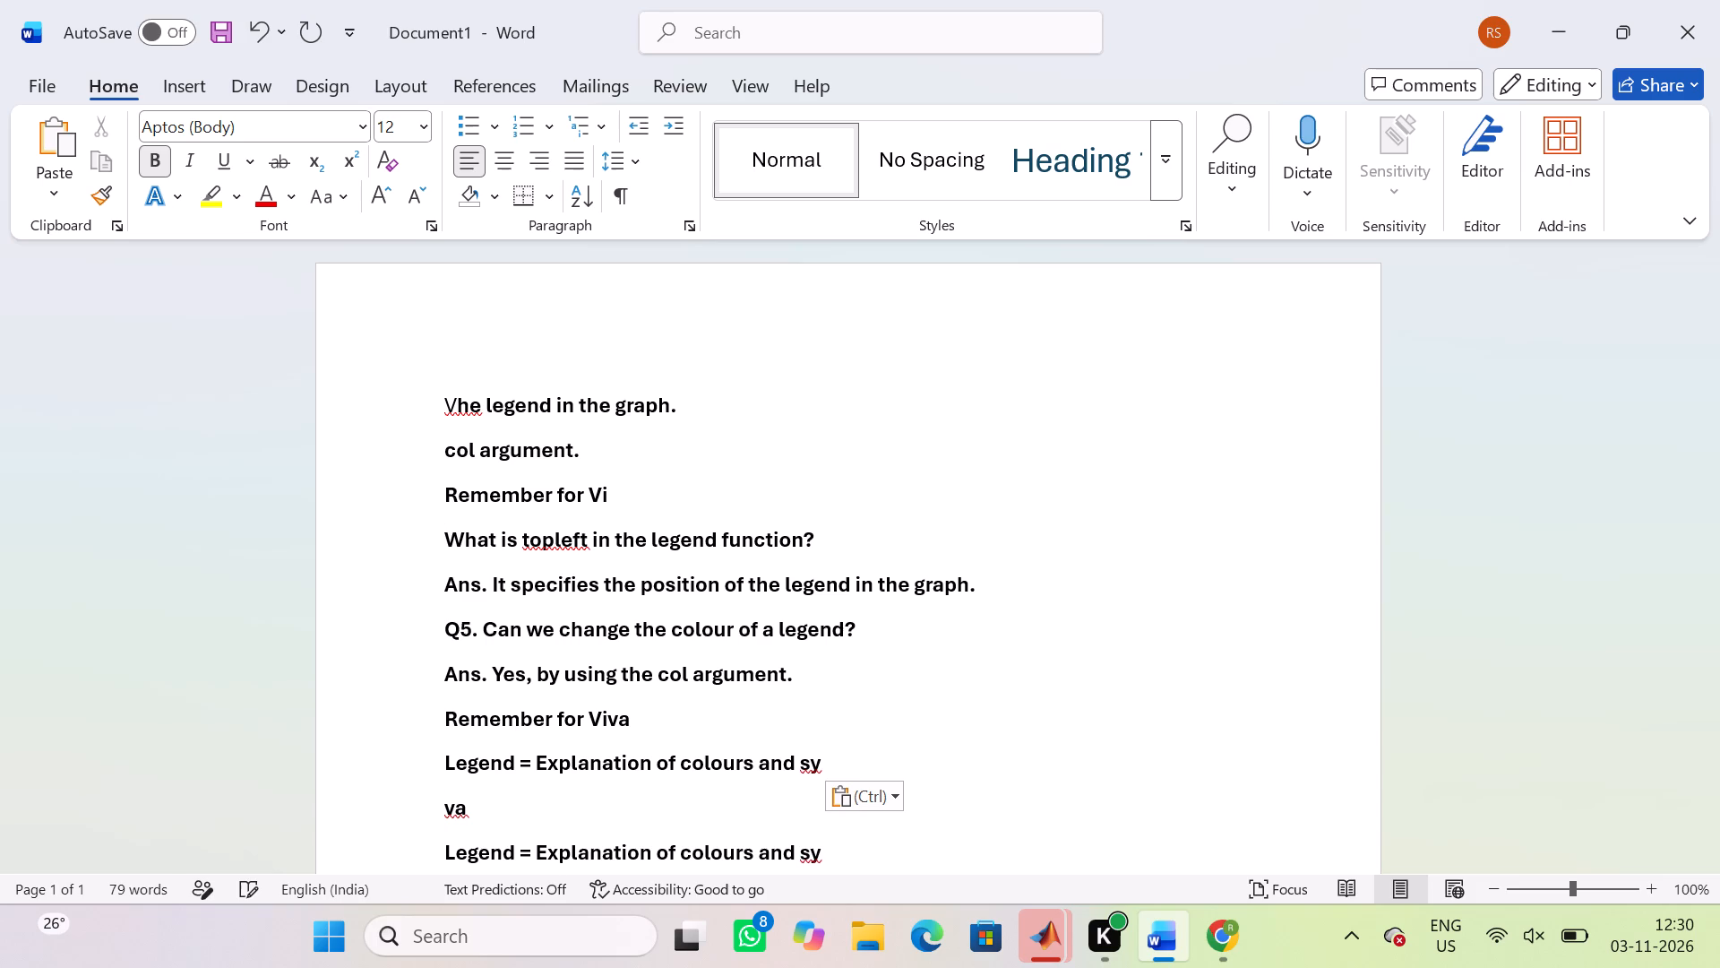
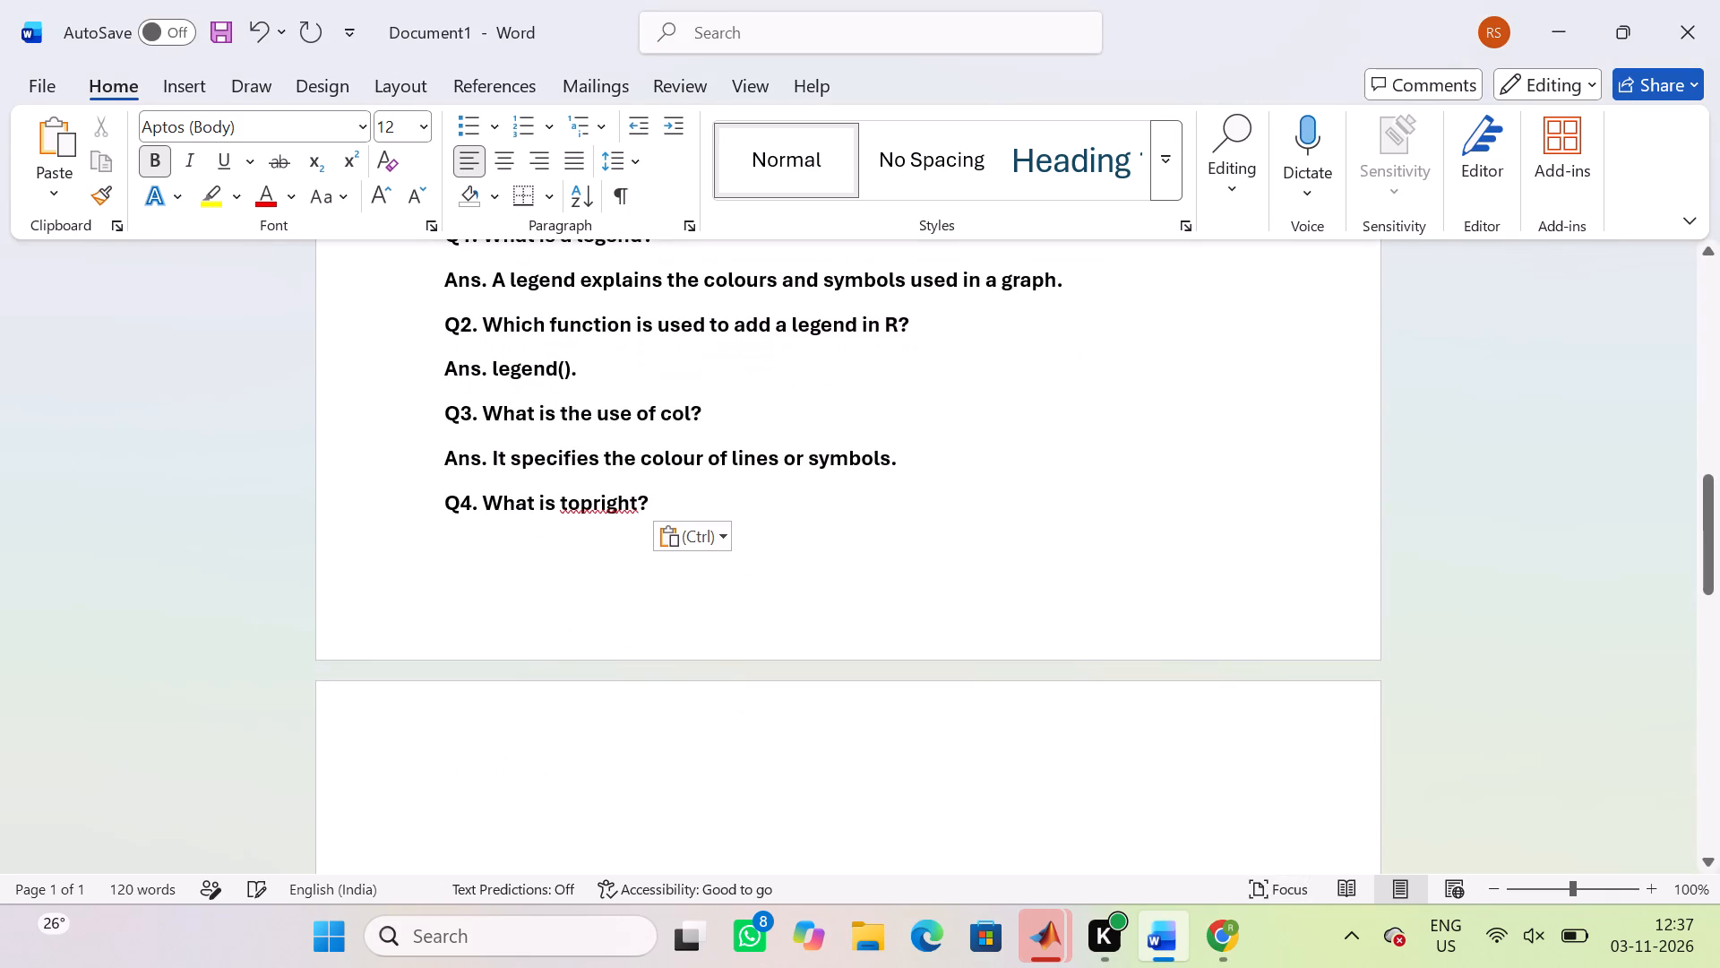
Delete the text from "What is a legend?" in Q1 through the Q3 question, keeping the "Q1." label.
drag(709, 401, 535, 248)
key(BackSpace)
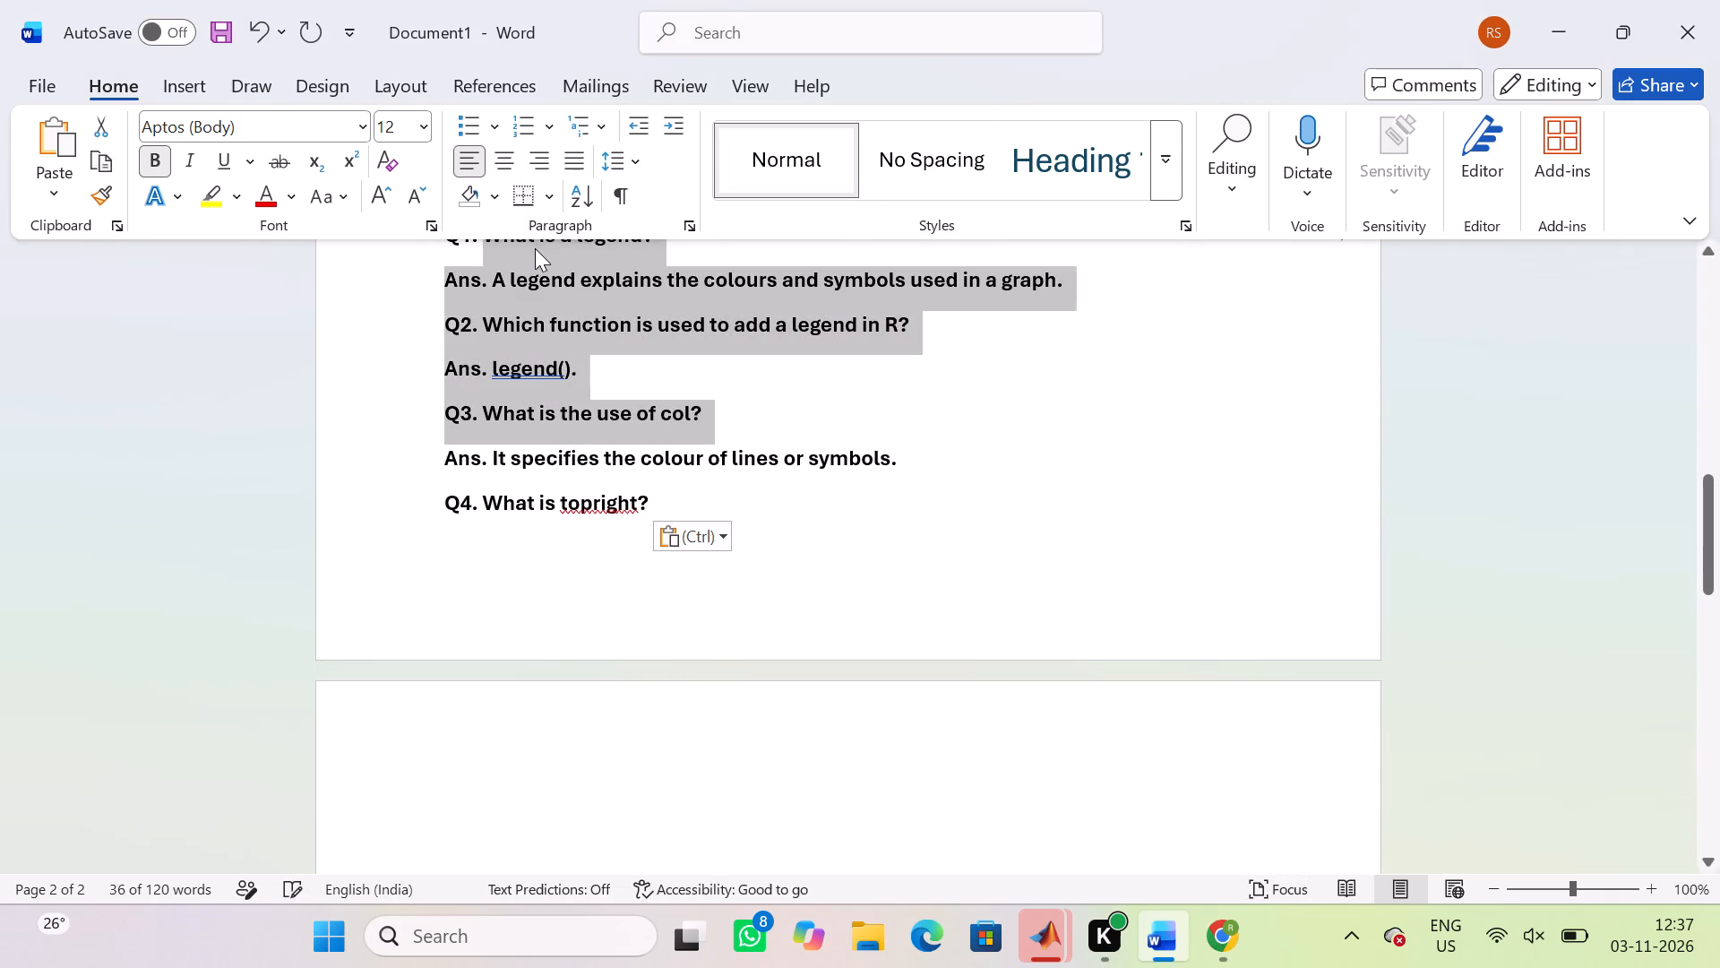
Delete the example code from the "lines(x, y2, col="red")" line through the "legend("topright"," line.
scroll(587, 301, up, 3)
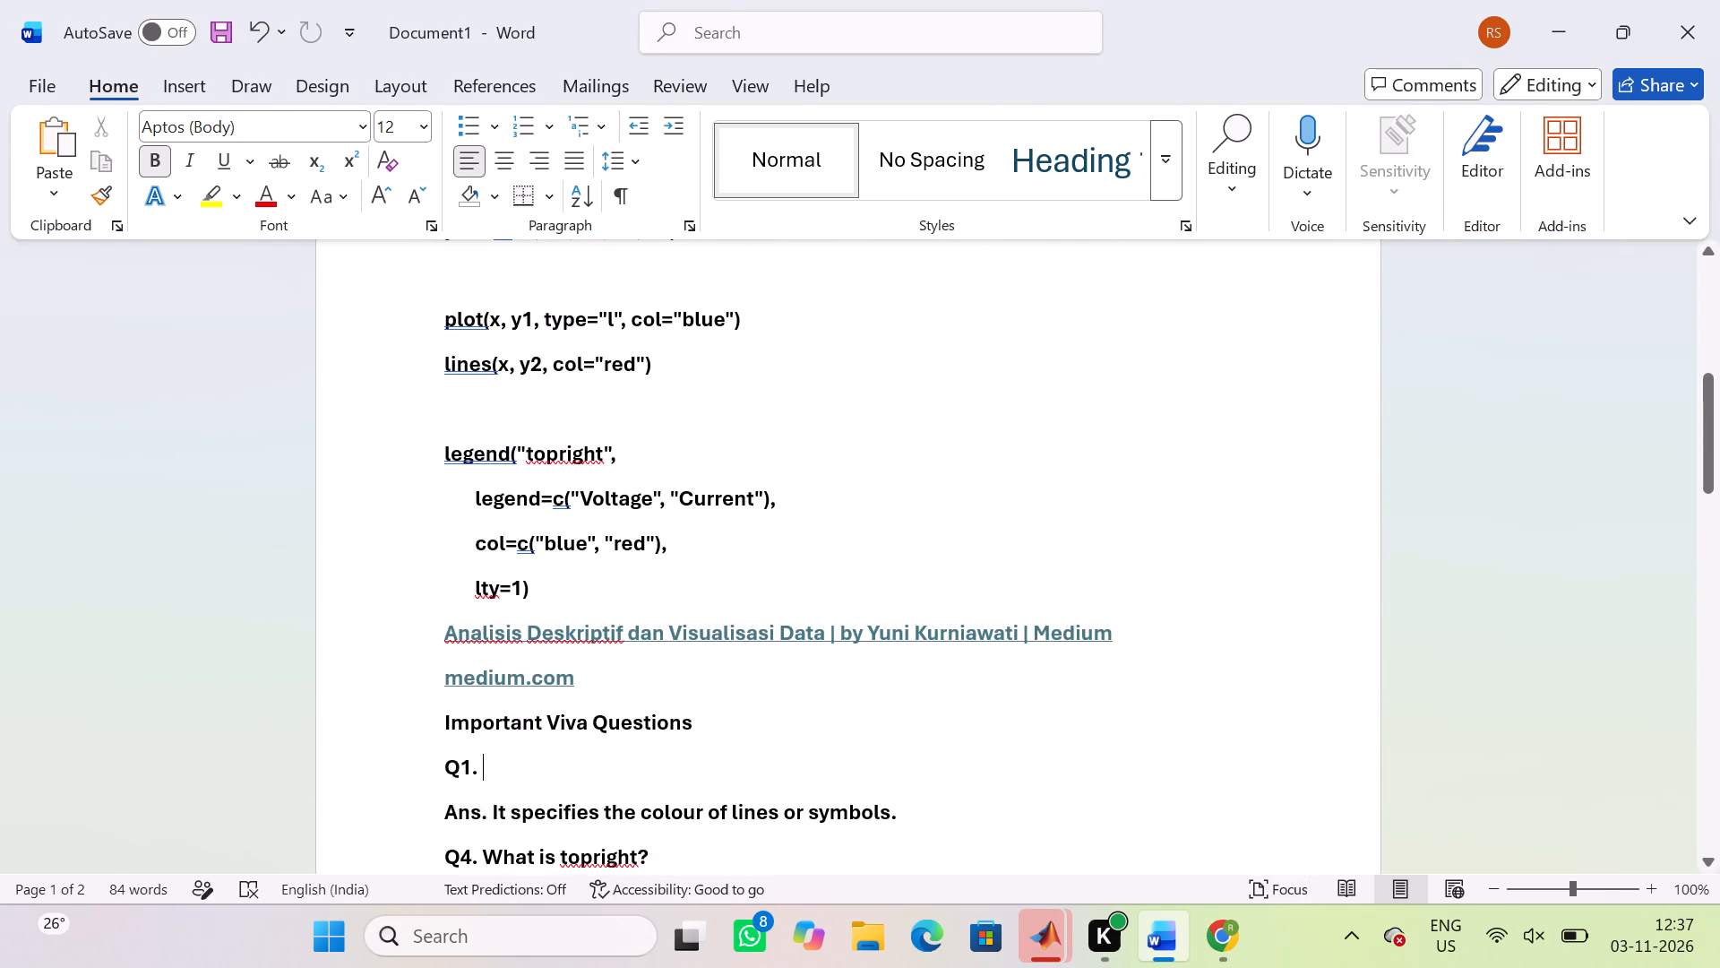
drag(685, 445, 456, 376)
key(BackSpace)
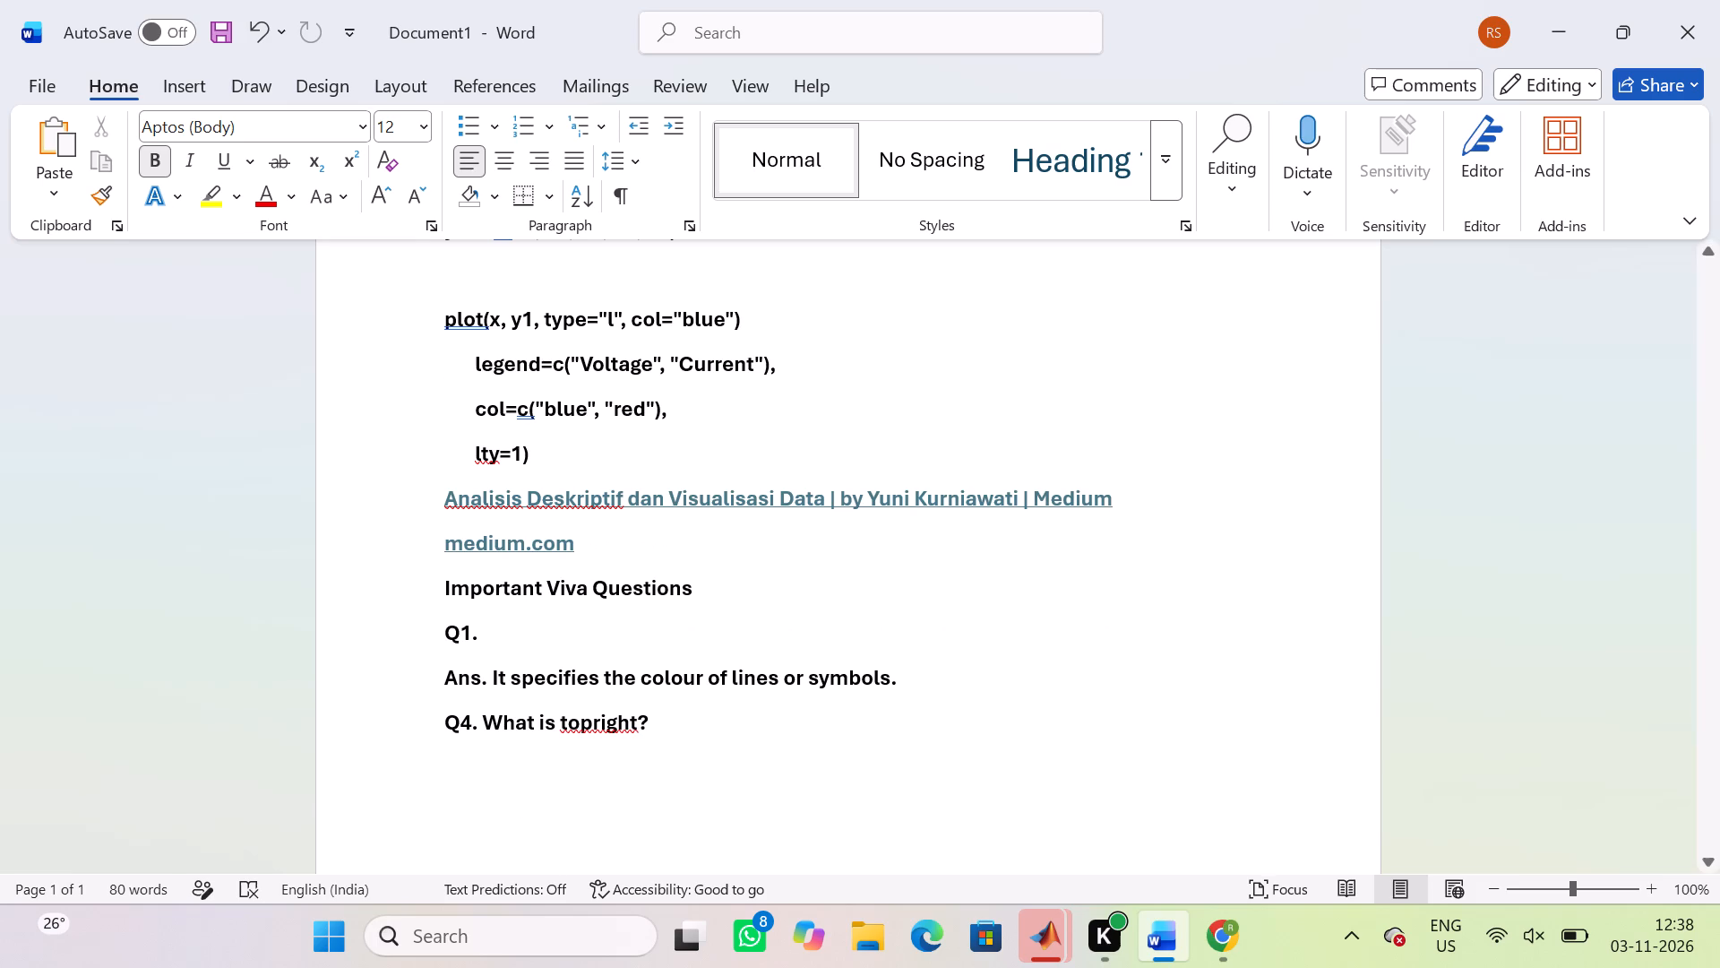
Delete the colour answer above Q4 and the Q1 label, shortening the heading line to "Important Viva Question.".
drag(825, 635, 804, 667)
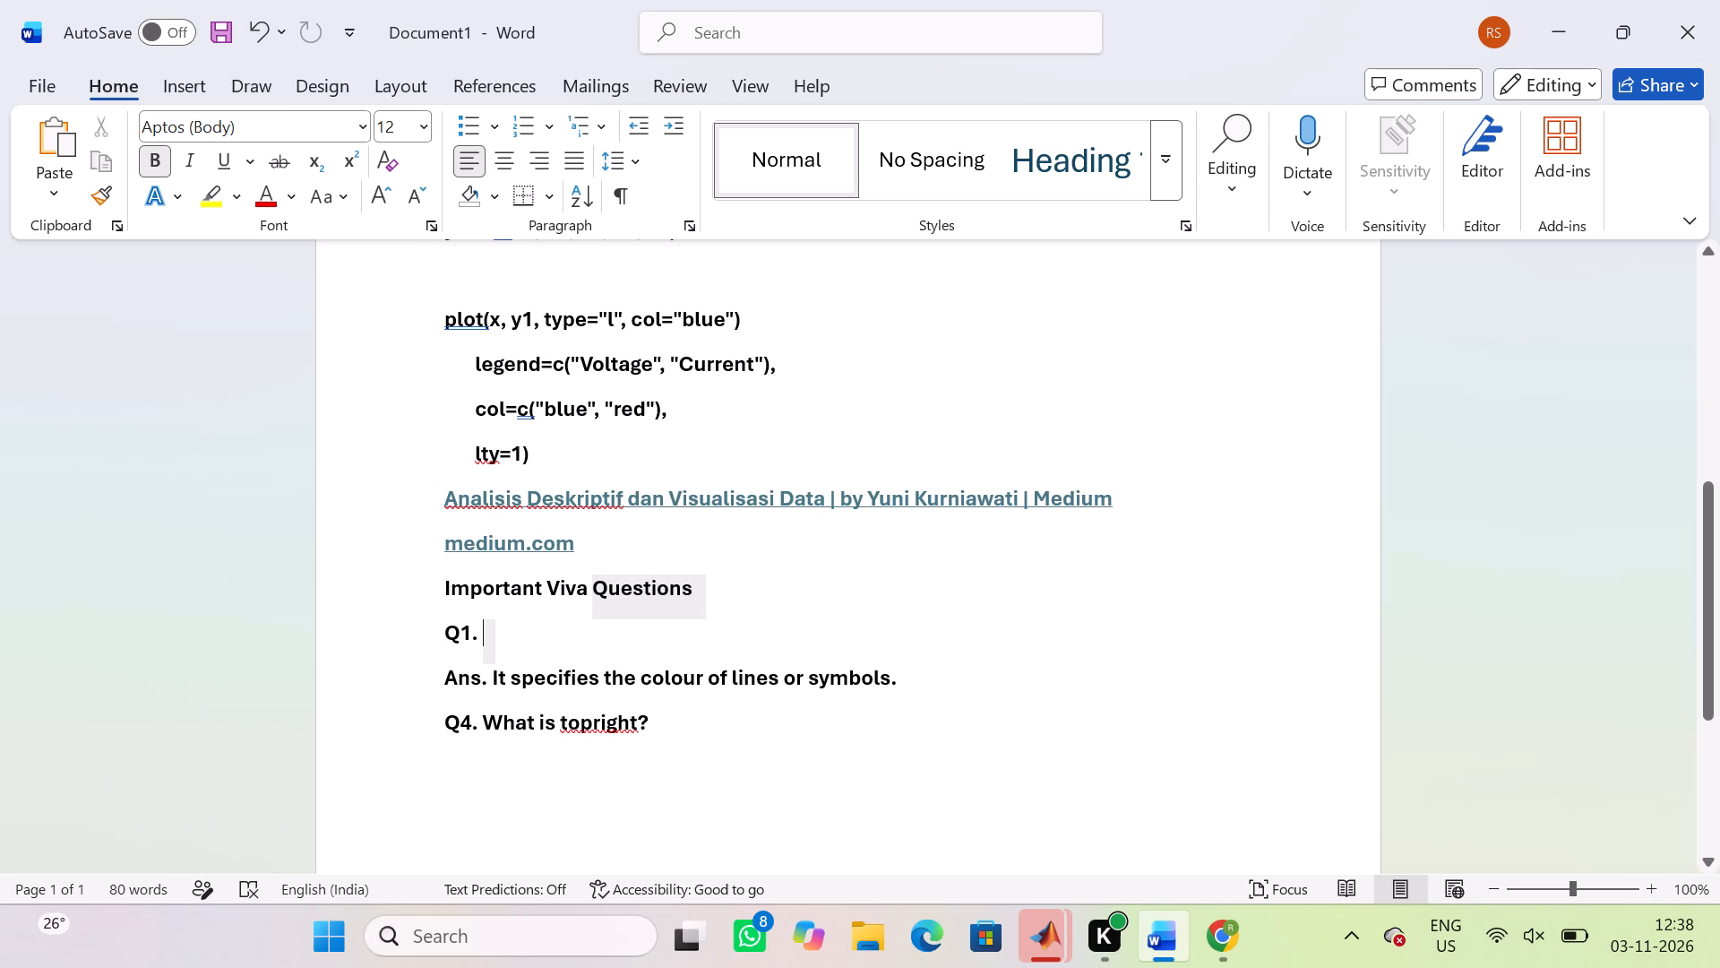
drag(804, 667, 890, 679)
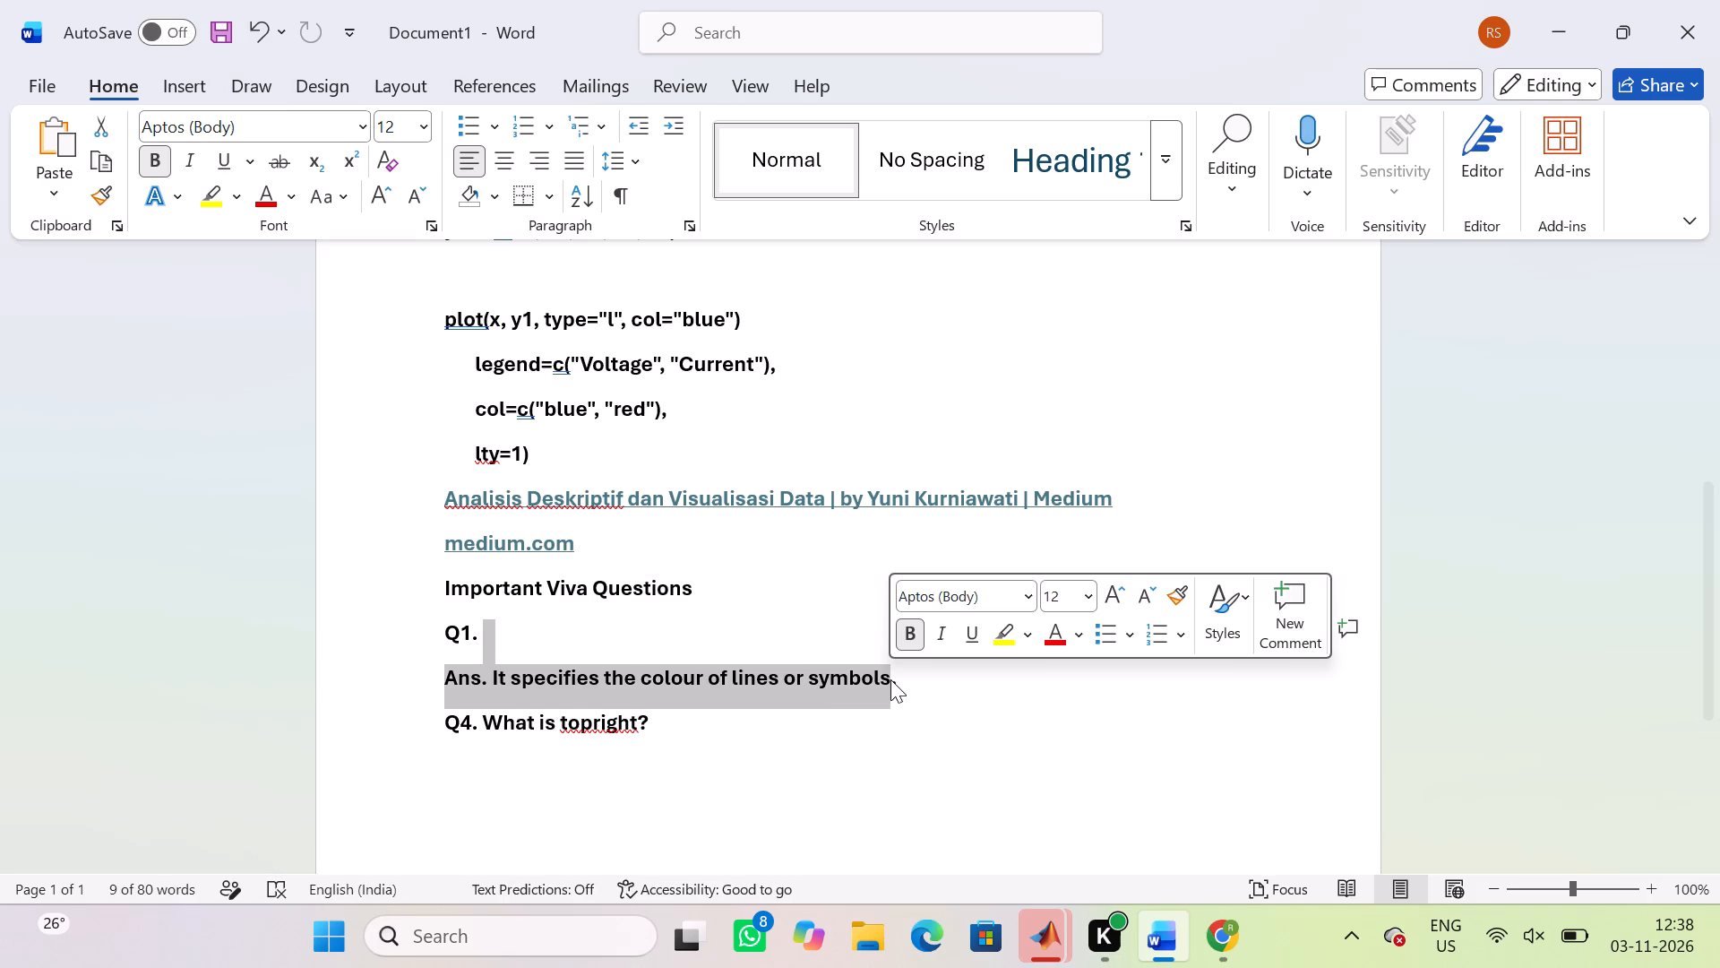
key(BackSpace)
key(BackSpace)
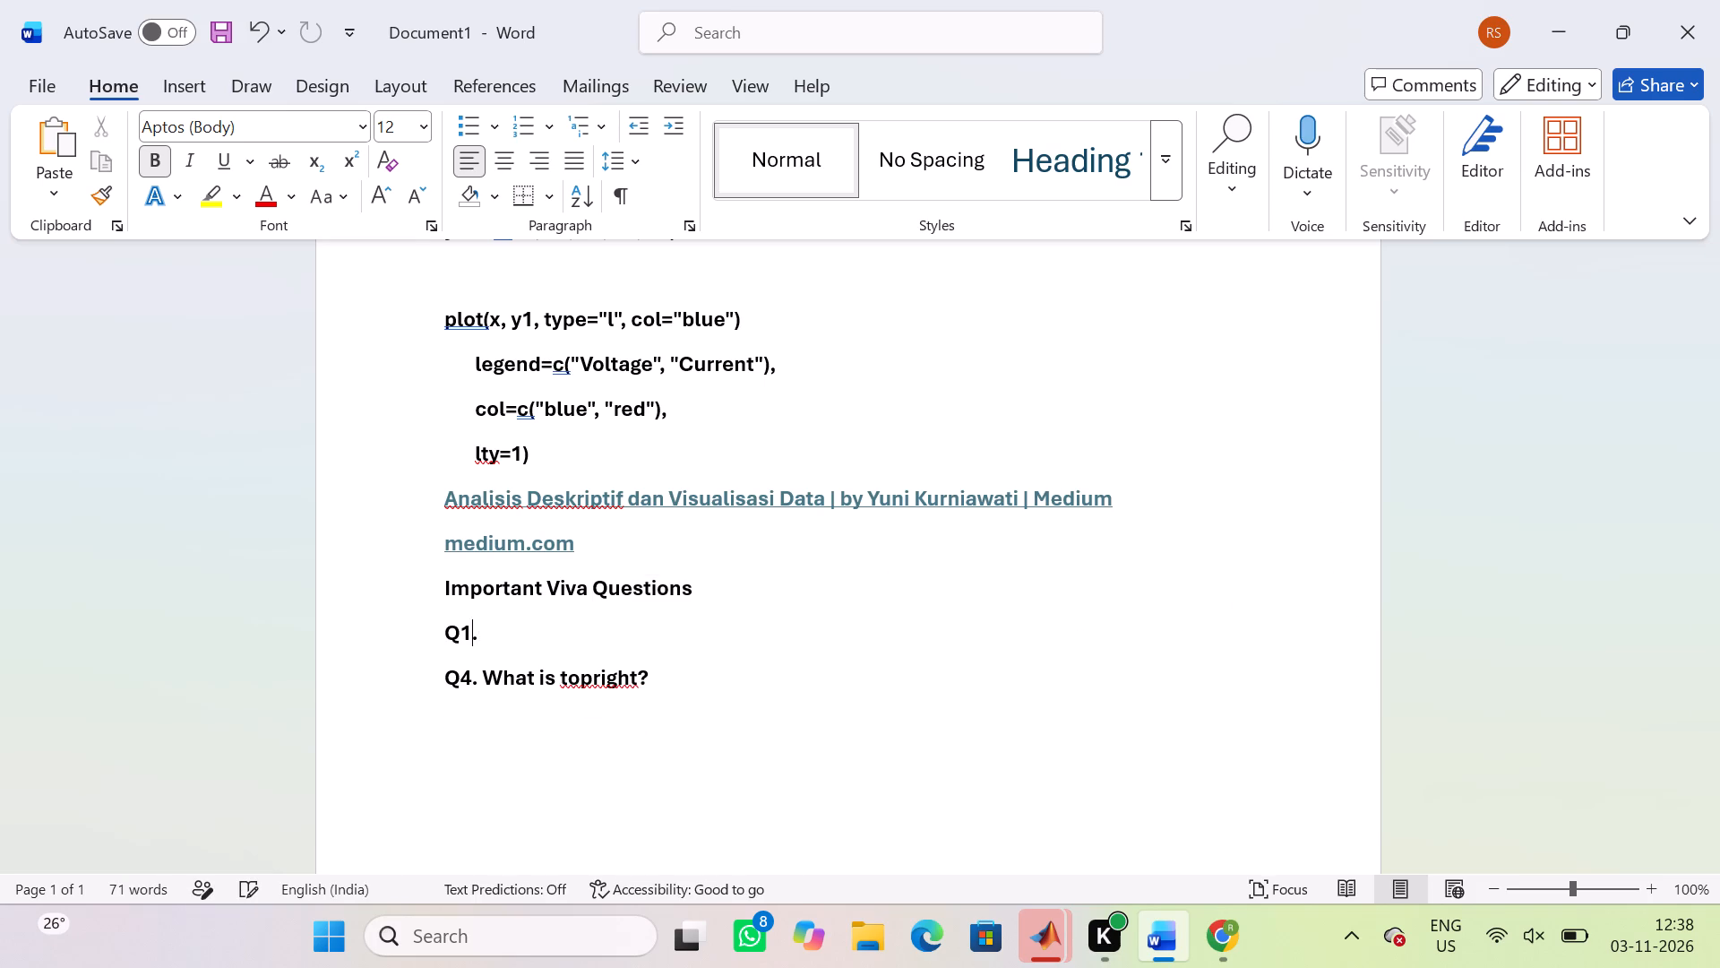
key(BackSpace)
key(BackSpace)
key(BackSpace)
key(BackSpace)
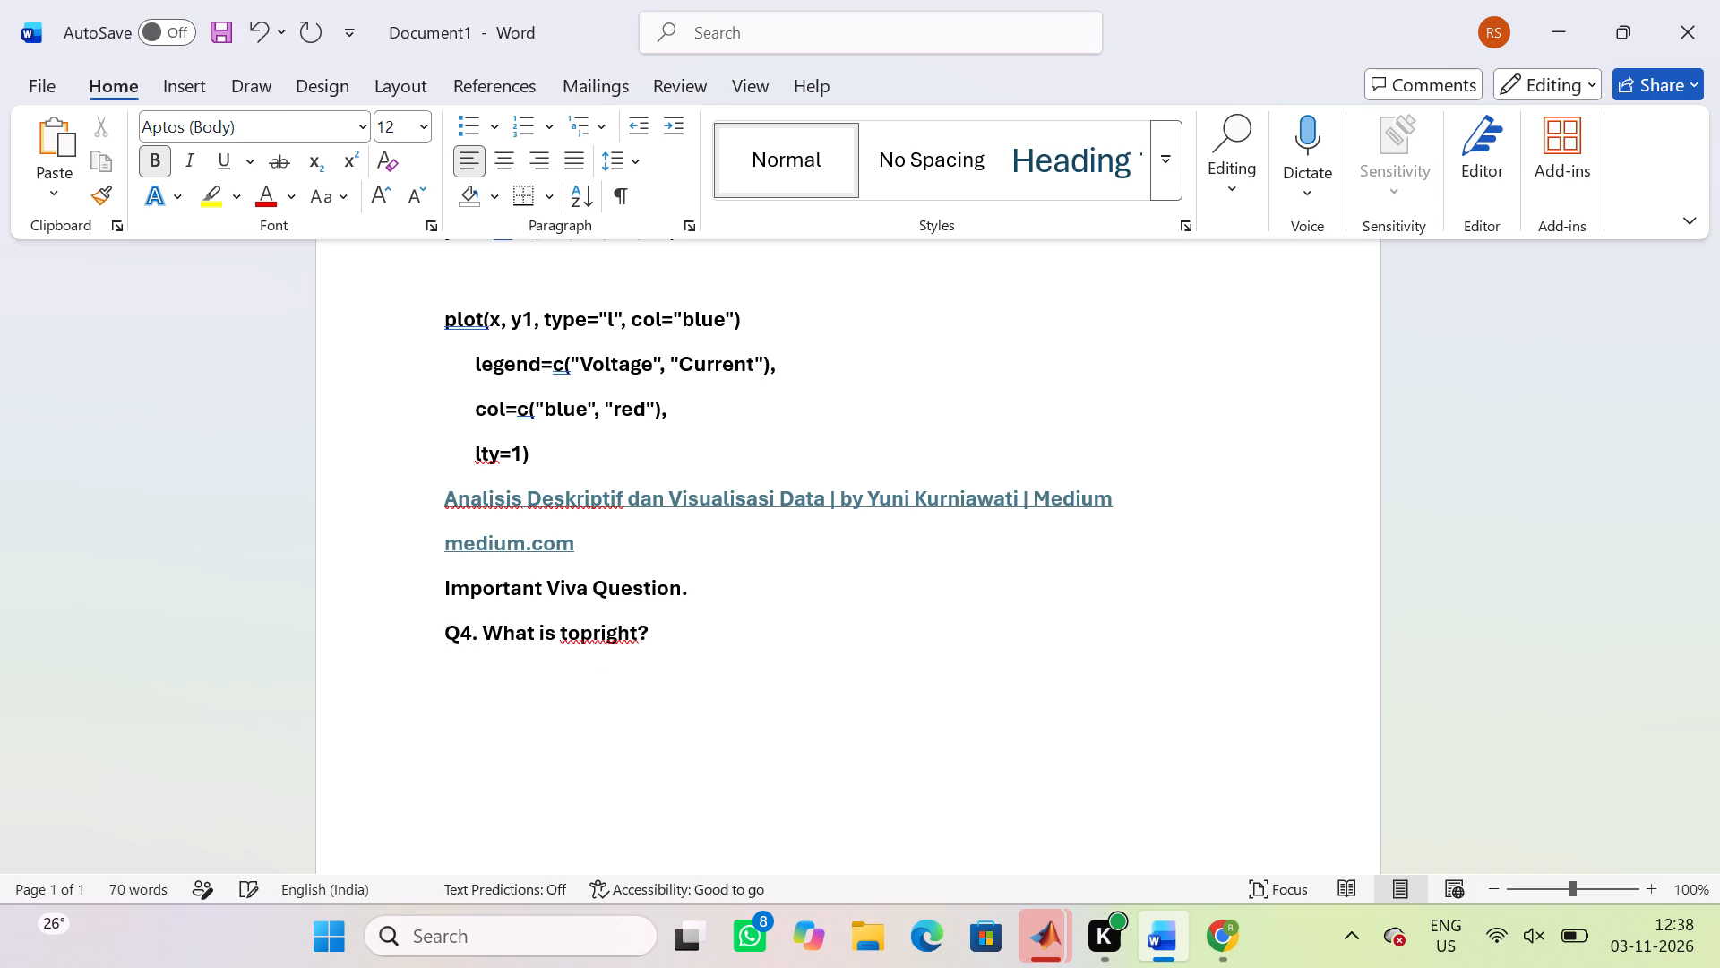
Replace the example code following "plot(x, y1, type" through "lty=1)" with the copied legend passage.
drag(809, 471, 609, 312)
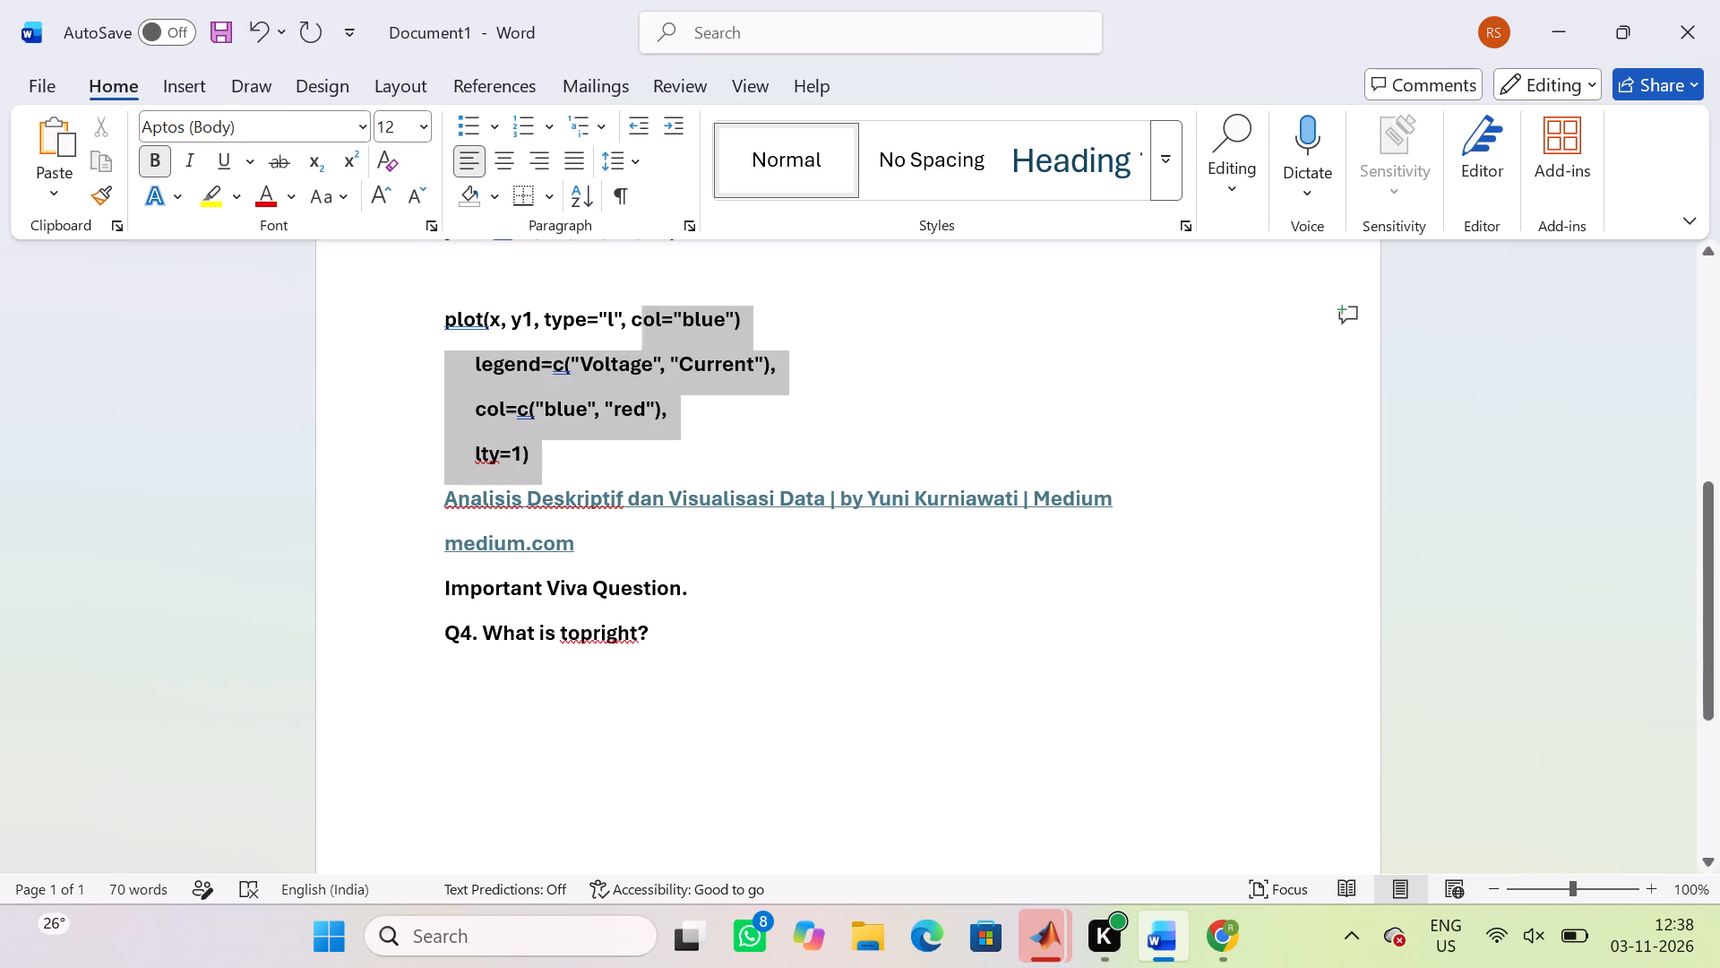
drag(609, 312, 585, 313)
key(BackSpace)
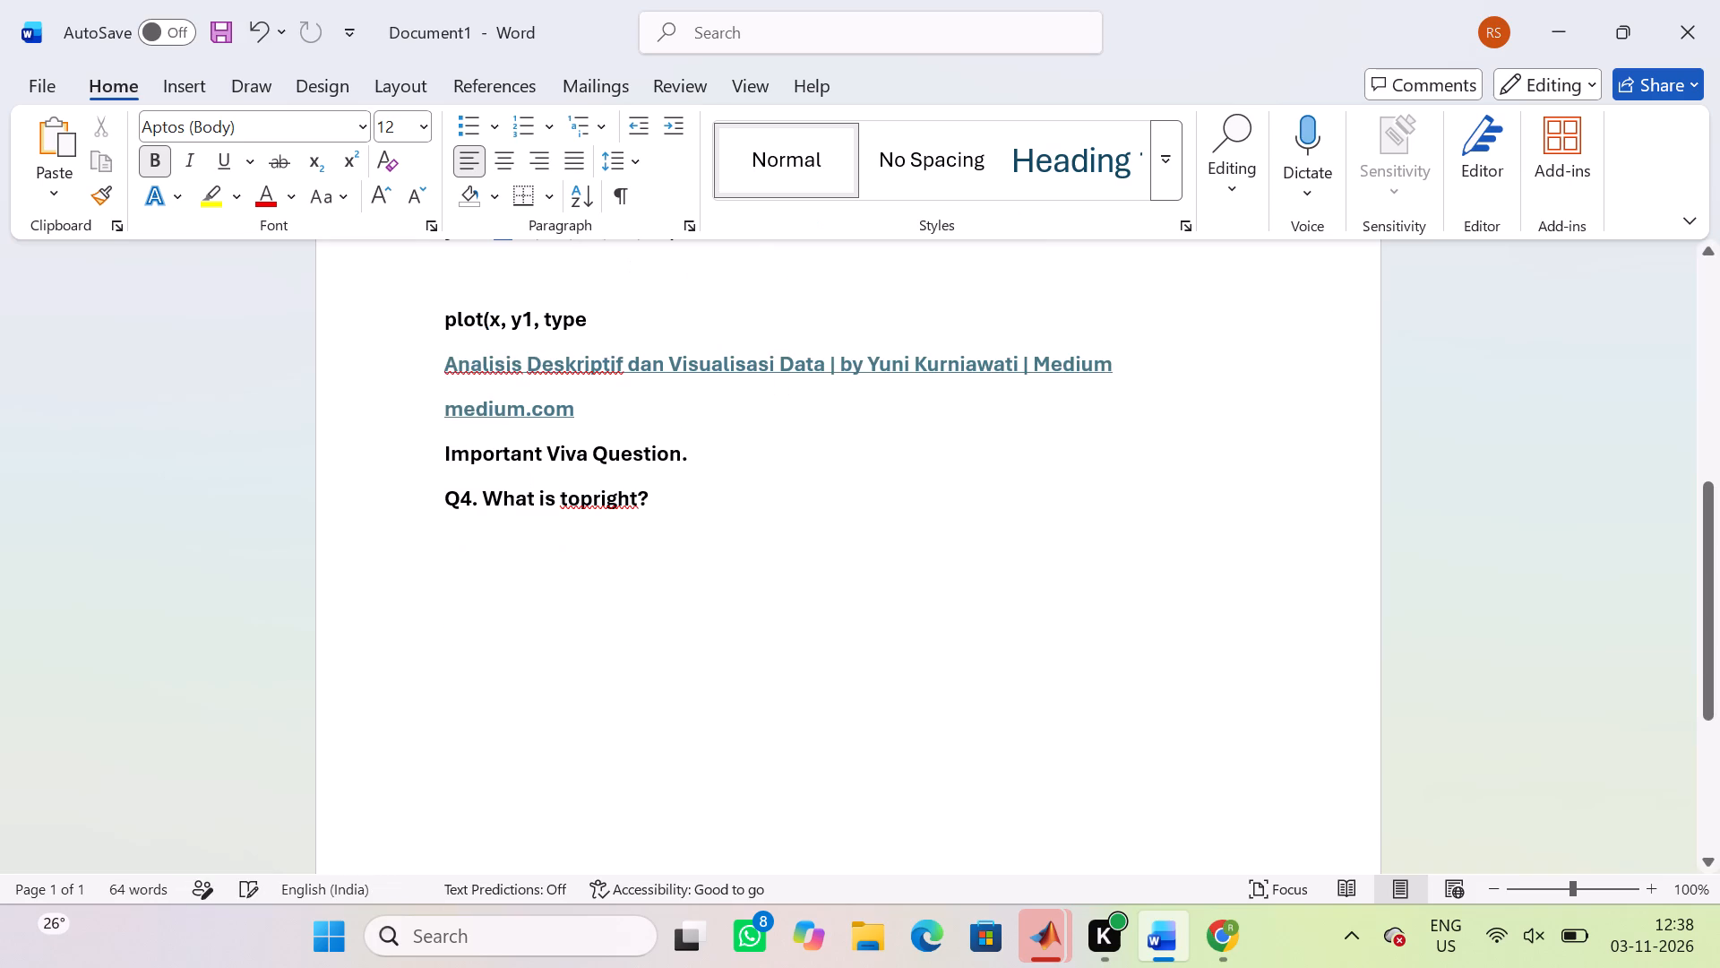
key(ctrl+v)
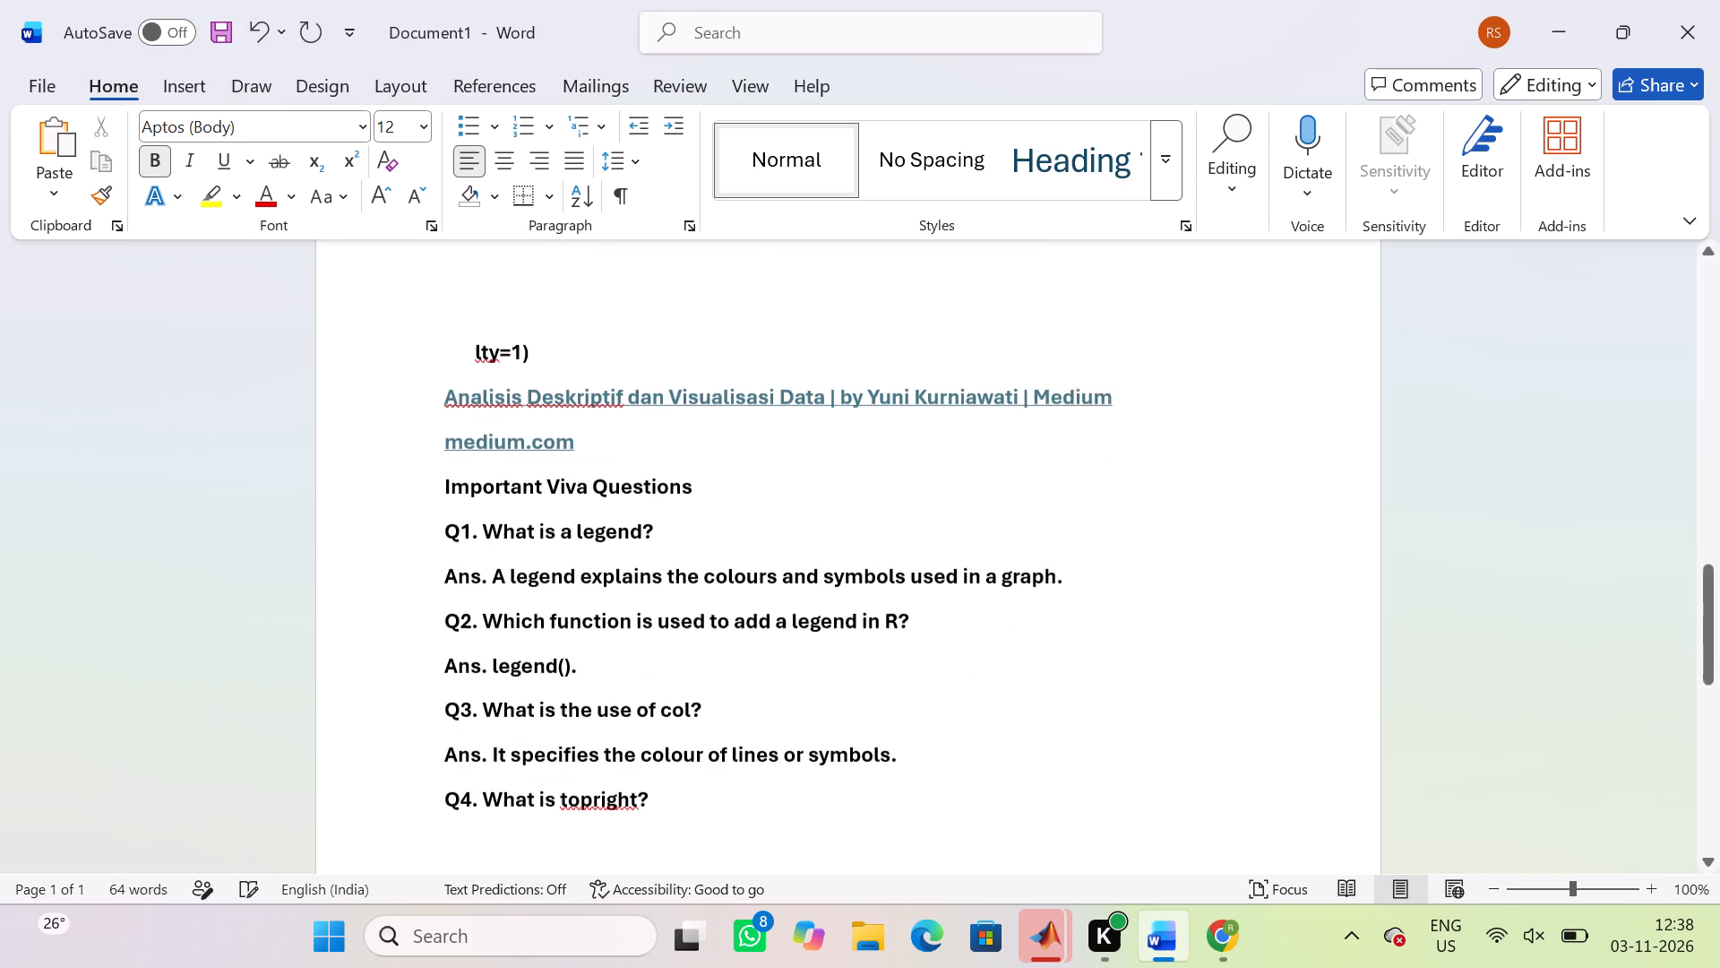
Delete everything between the second "Example" heading and the Q3 question below it, including Q1 and Q2 with their answers.
drag(859, 525, 758, 509)
key(BackSpace)
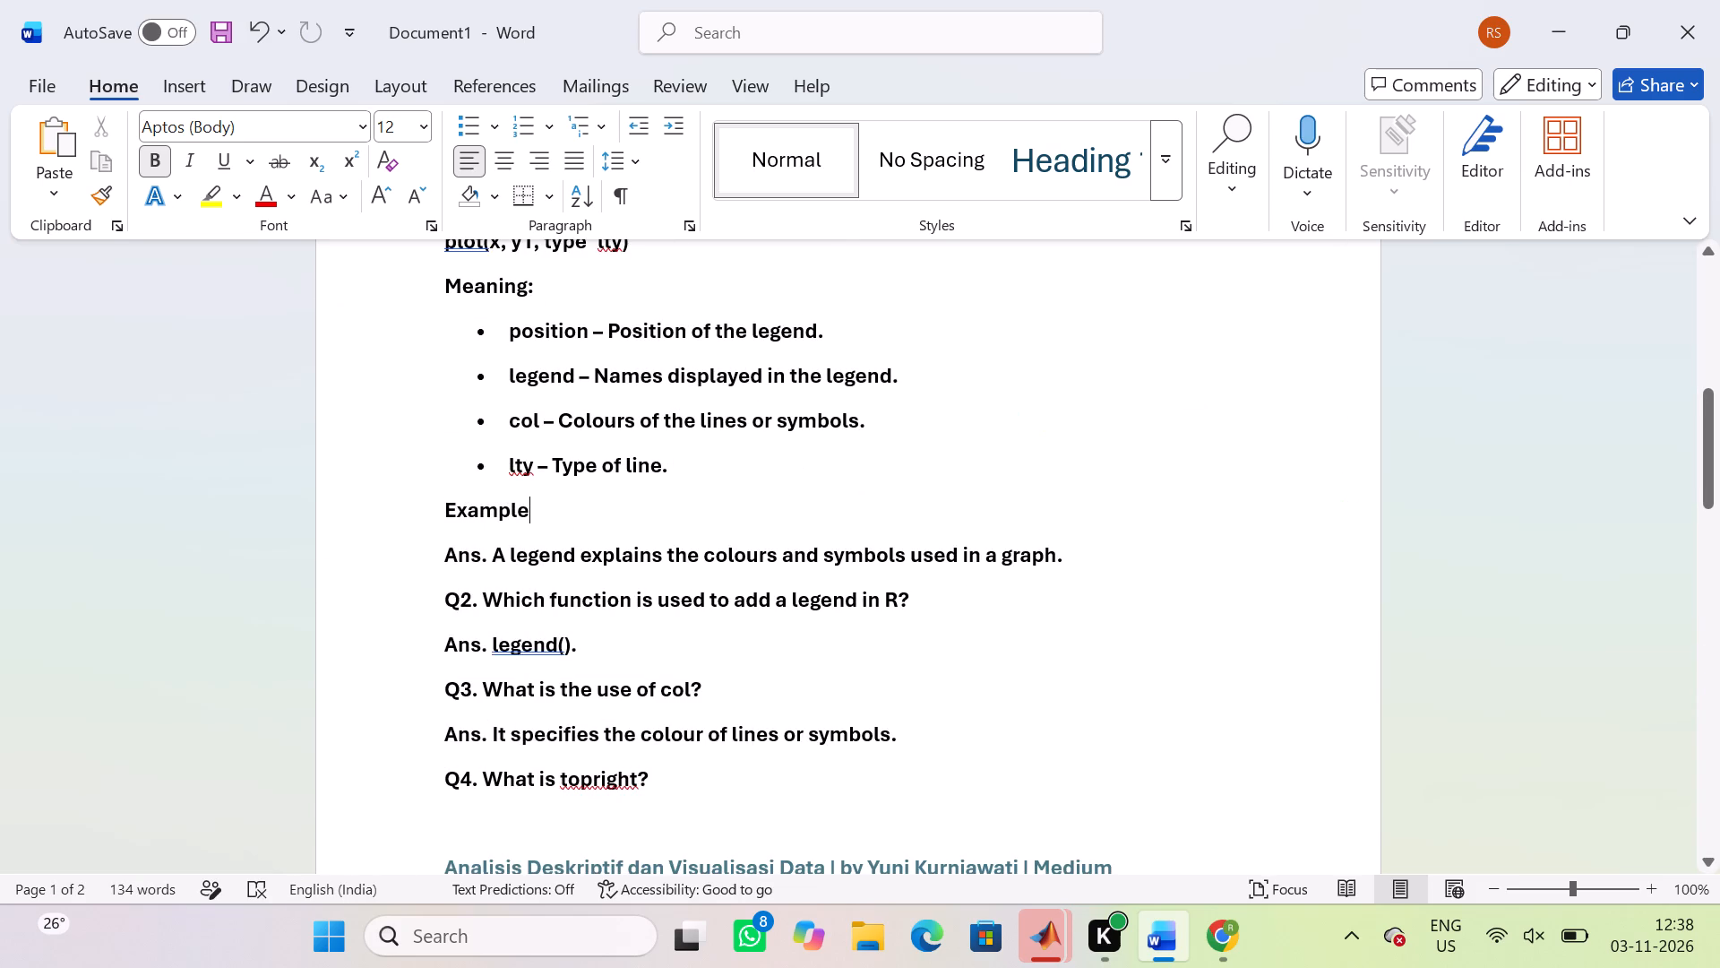
drag(835, 528, 849, 550)
drag(849, 550, 925, 657)
key(BackSpace)
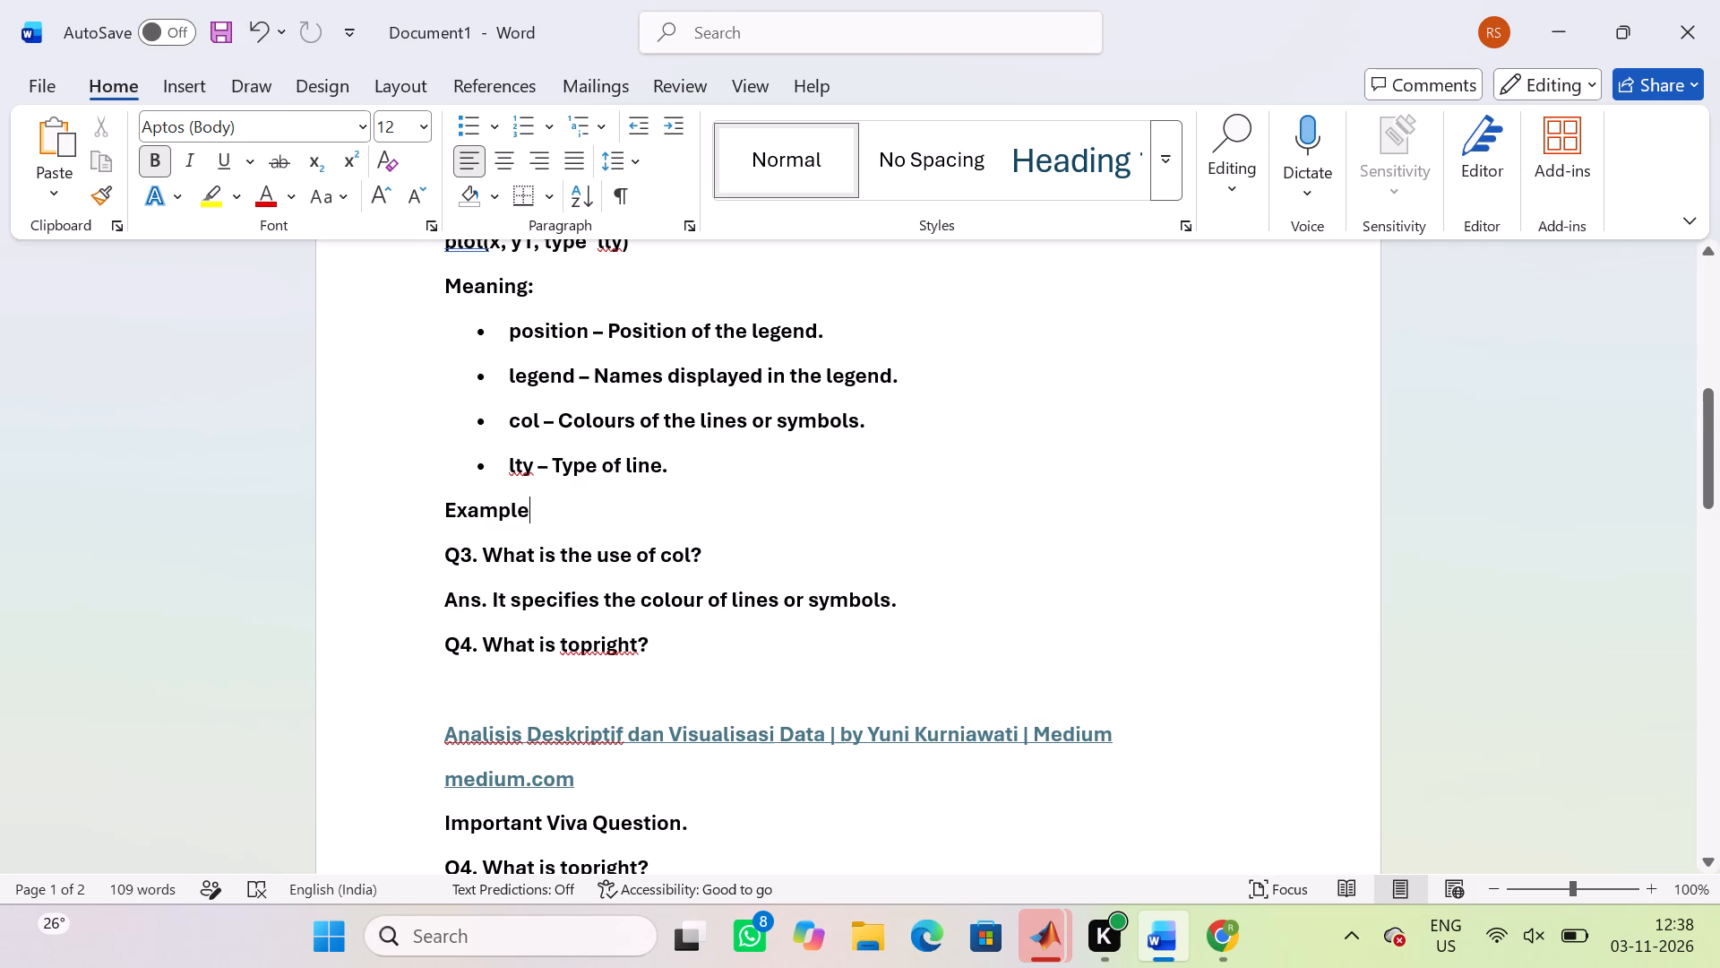
Delete the answer line "Ans. It specifies the colour of lines or symbols." under Q3, keeping Q4 on its own line.
double_click(925, 608)
triple_click(925, 608)
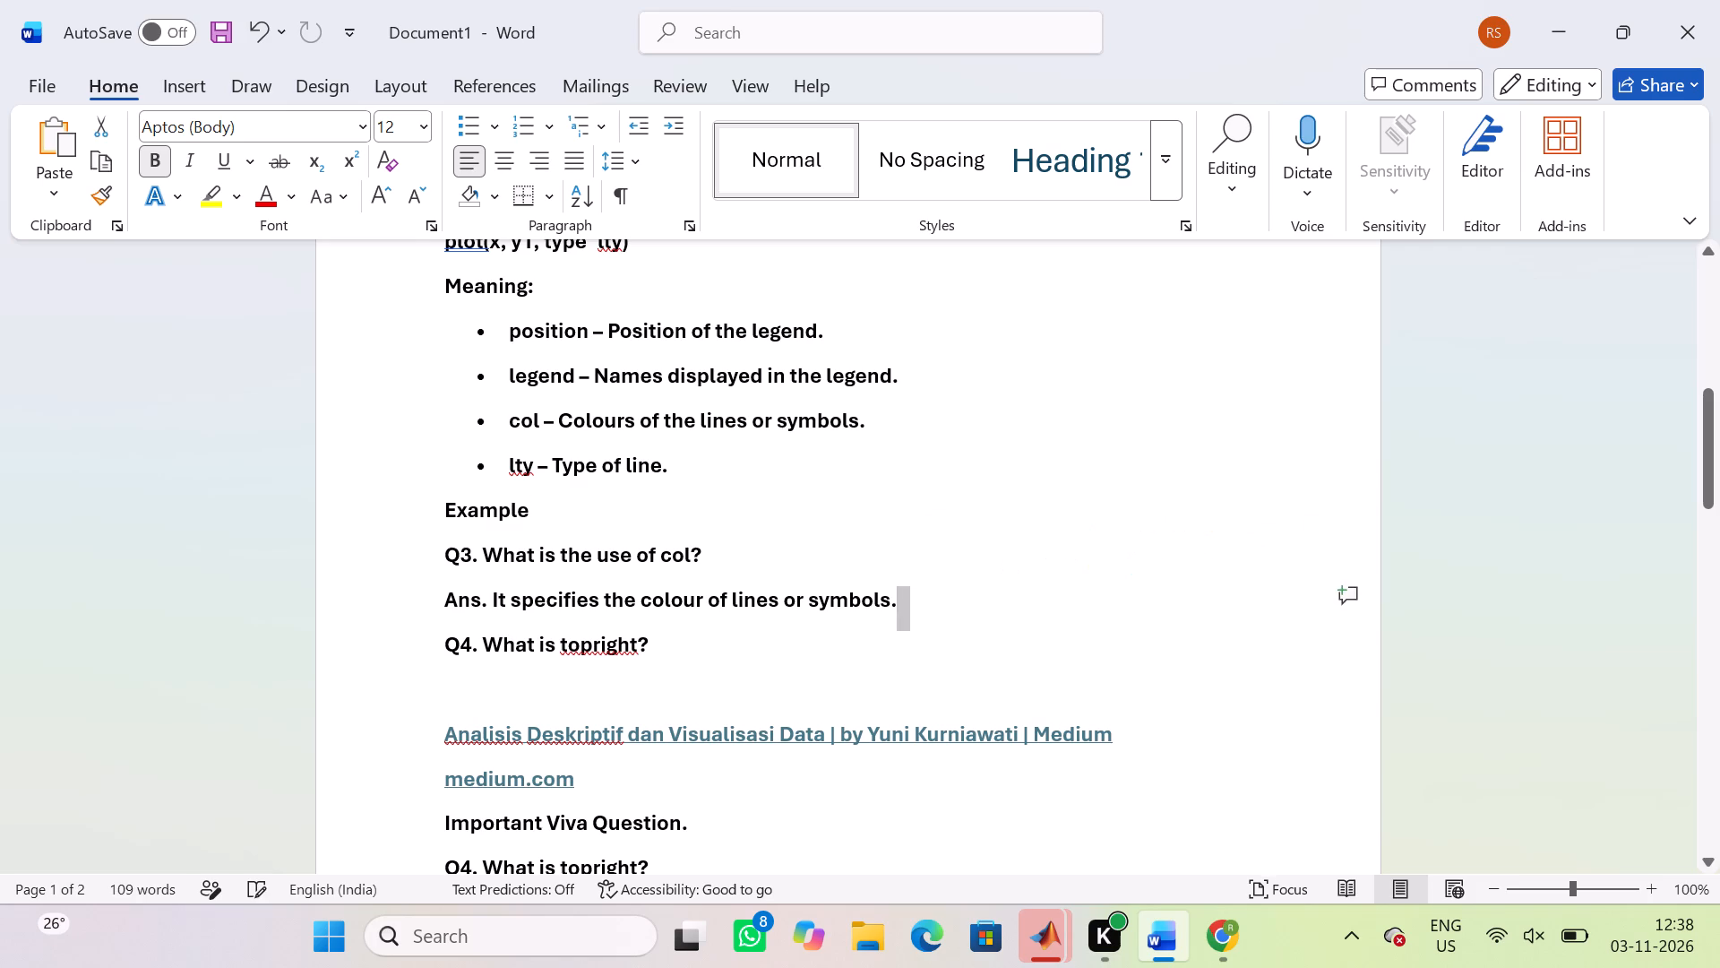
triple_click(925, 608)
click(925, 608)
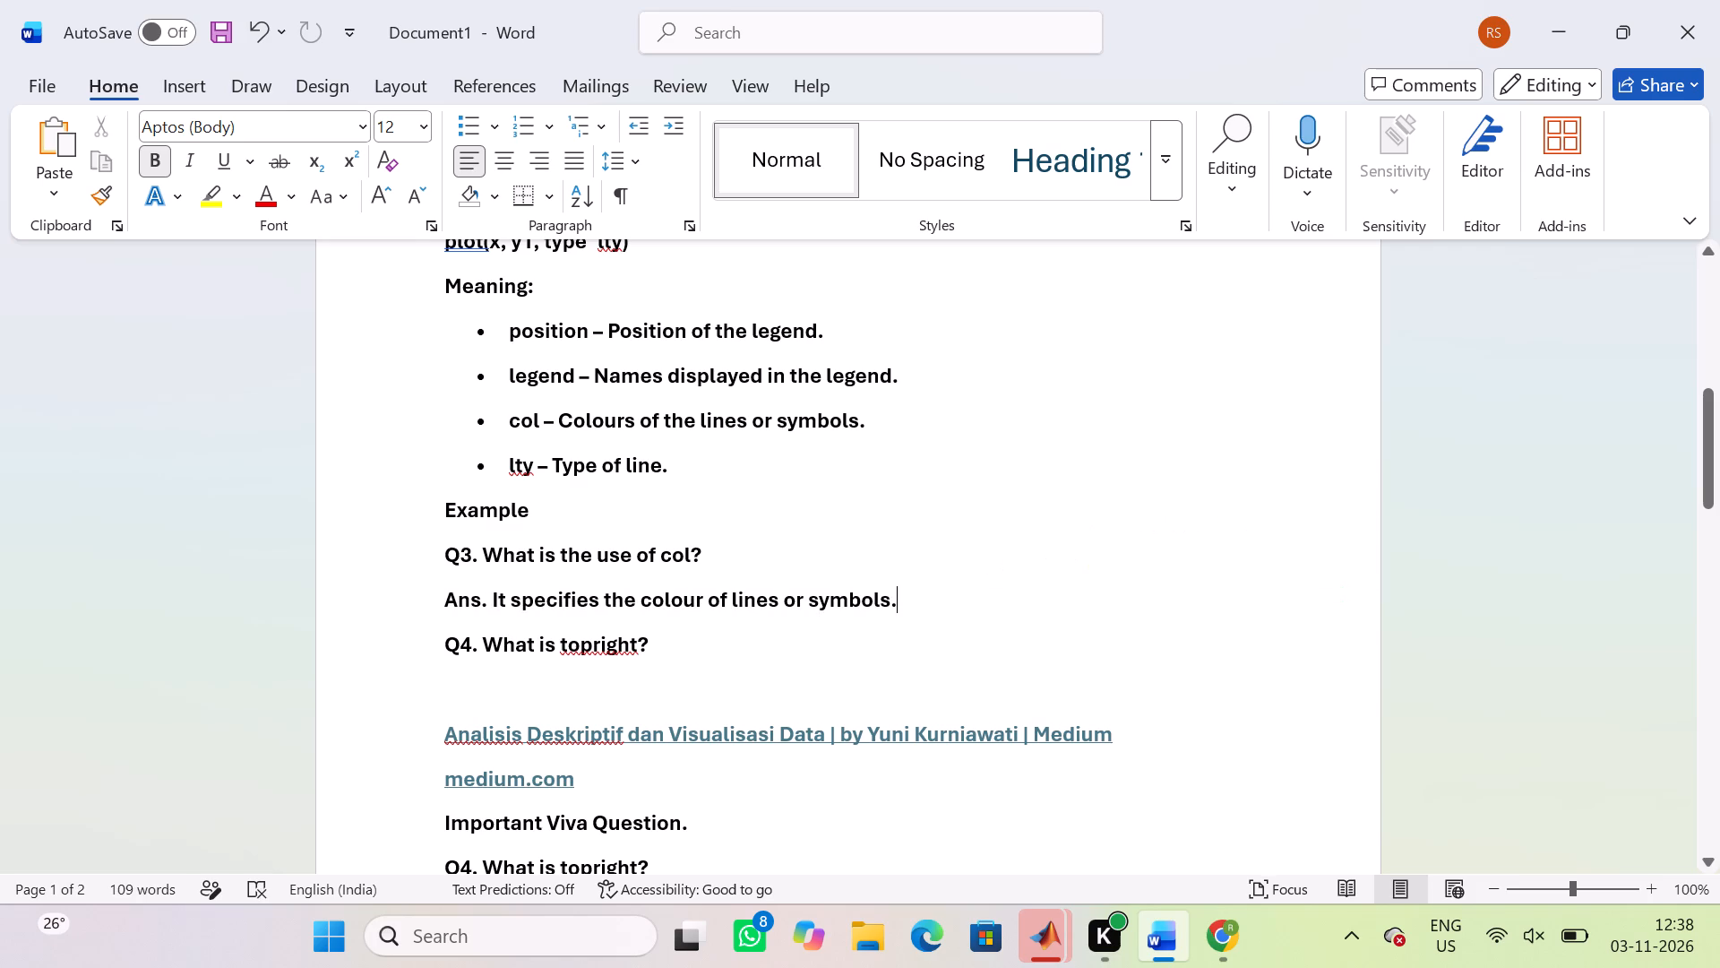
double_click(925, 608)
key(BackSpace)
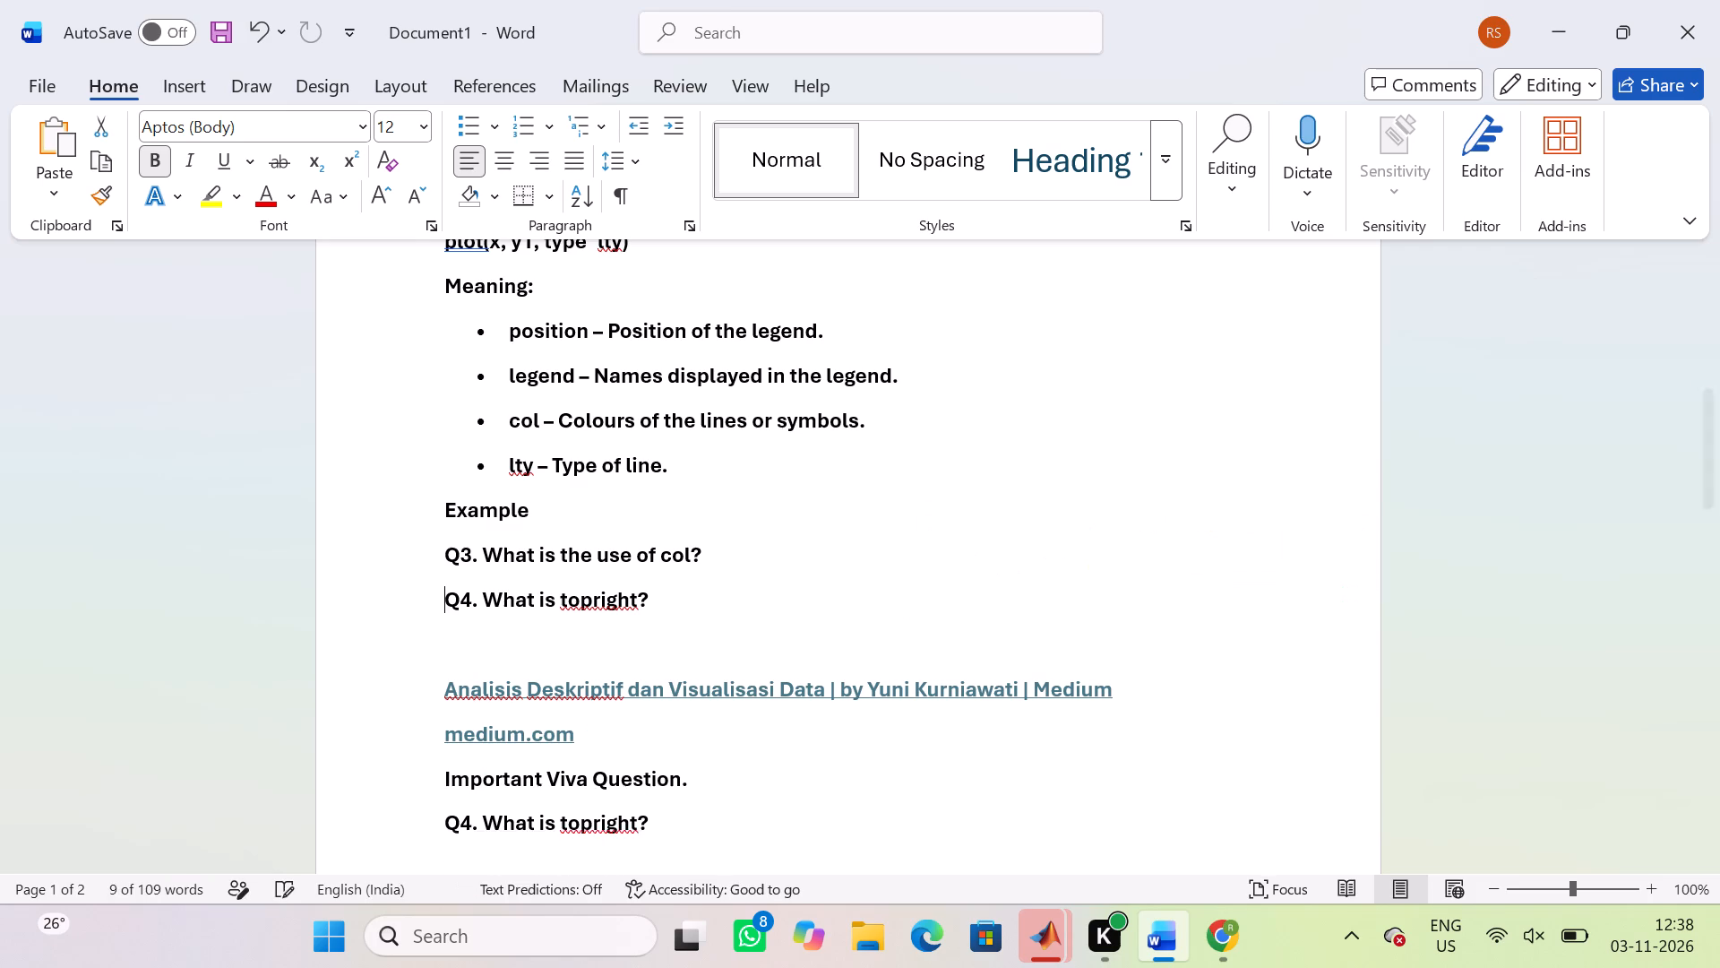
key(BackSpace)
key(Return)
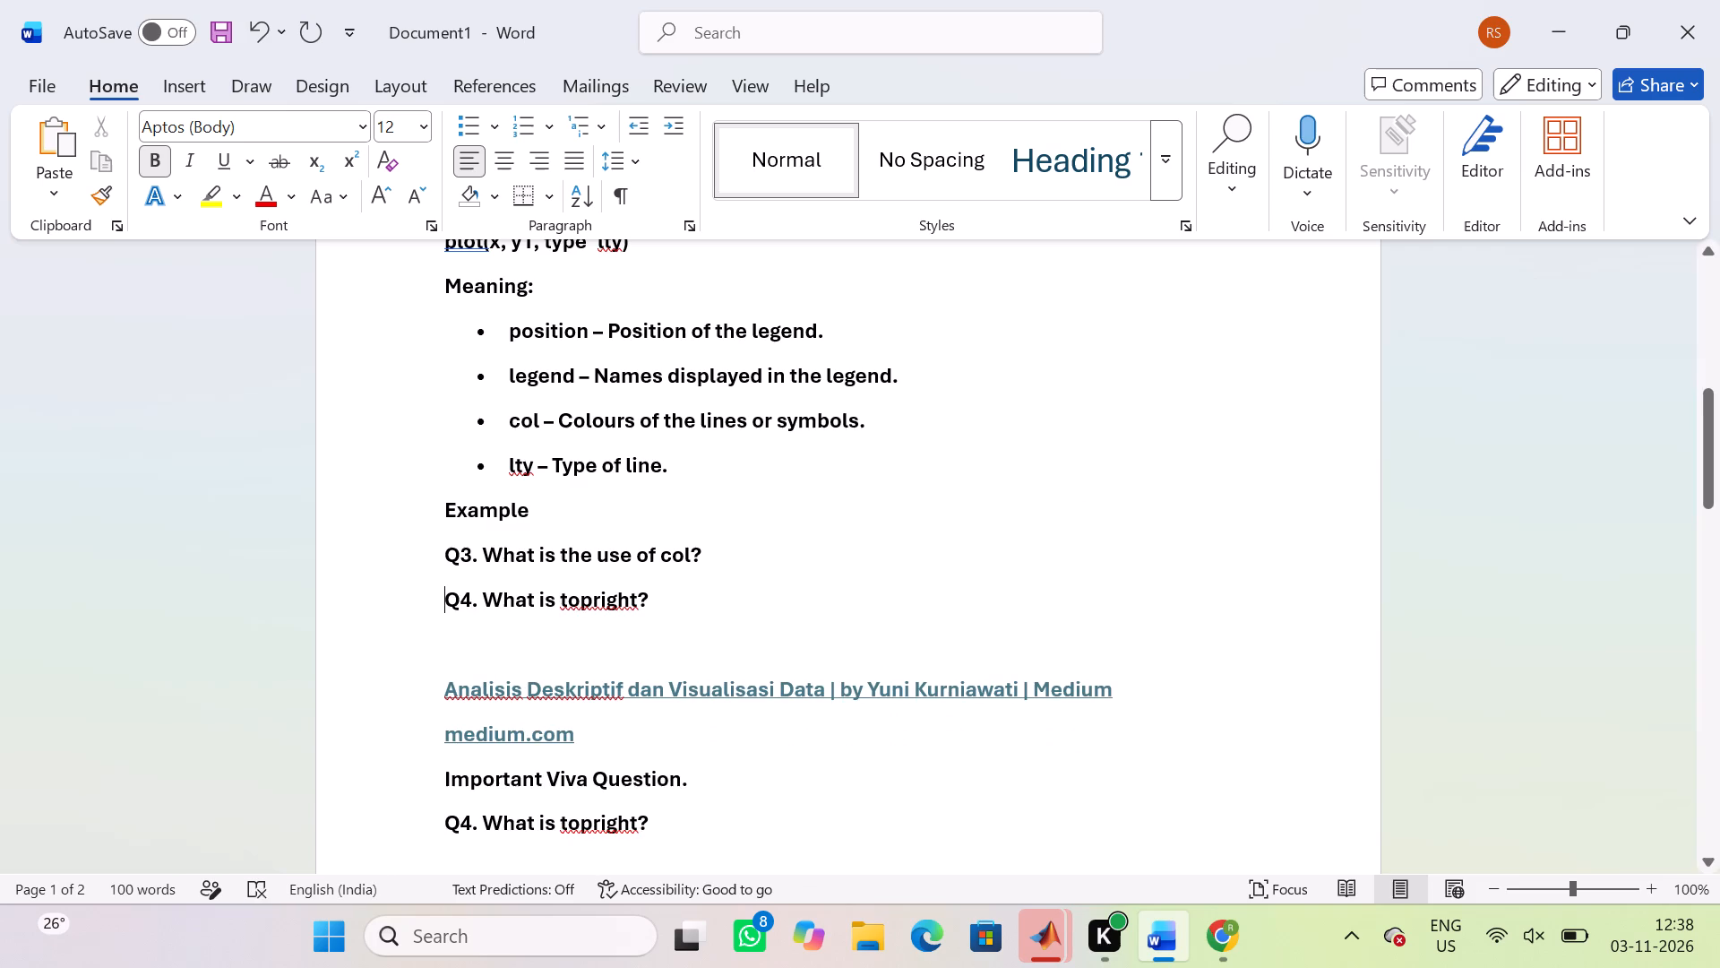
Look through the whole document to review the remaining legend text on both pages.
scroll(1062, 535, up, 4)
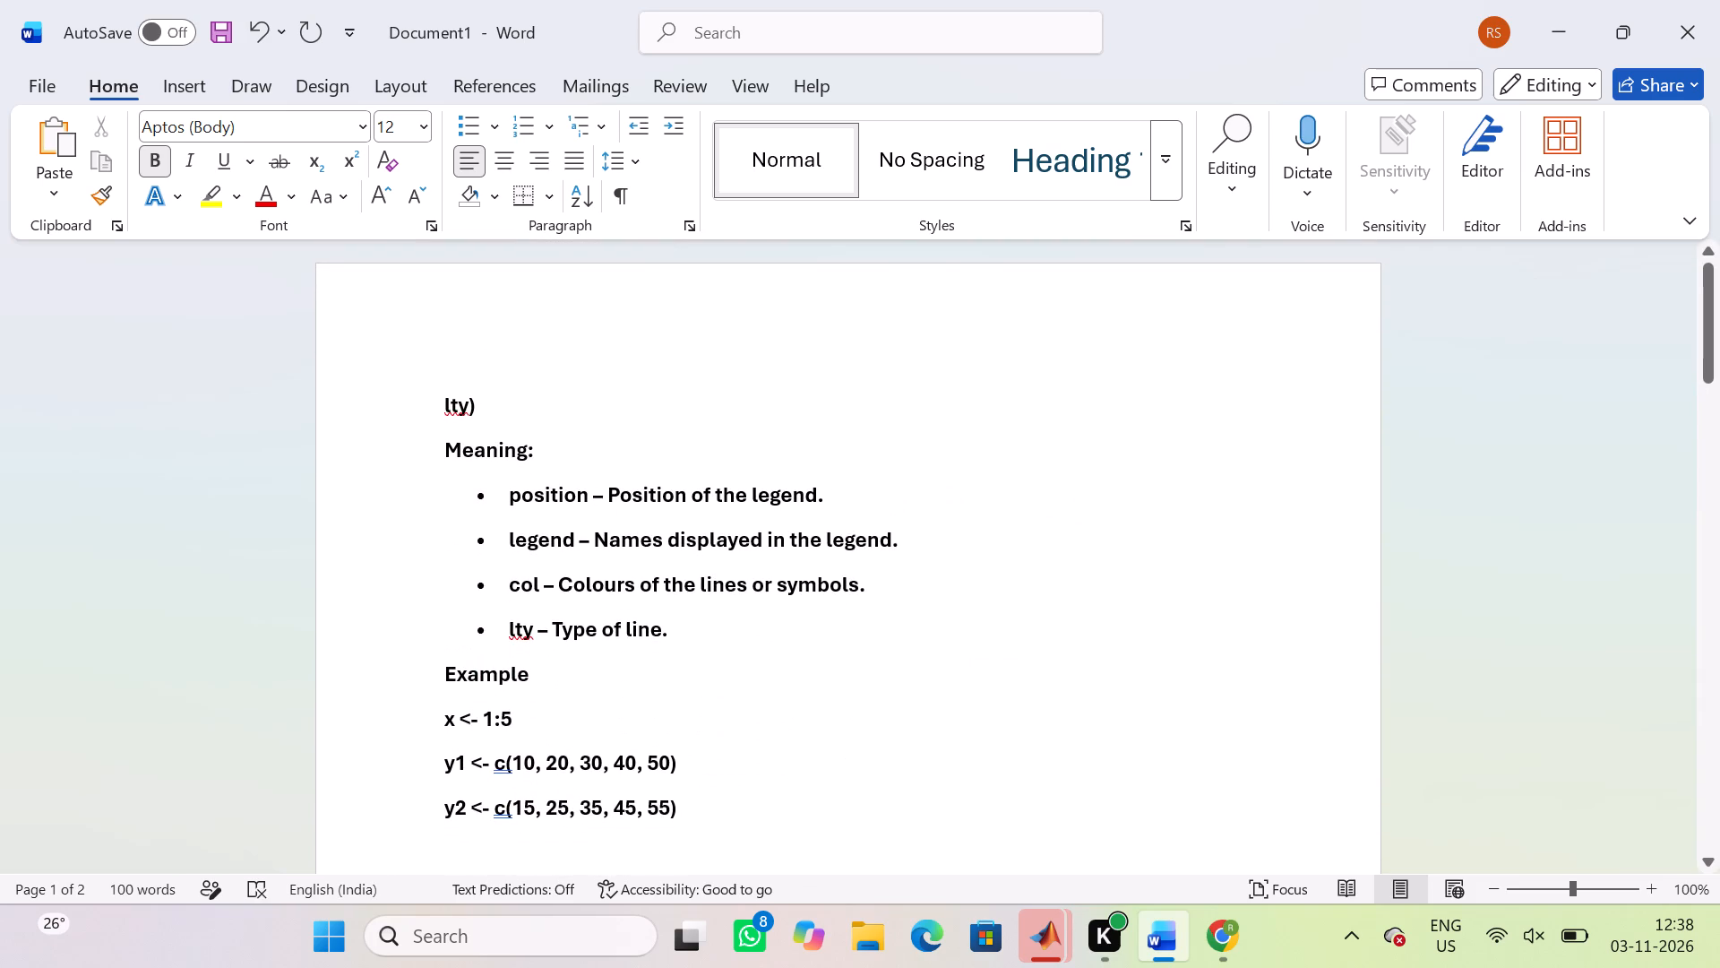
scroll(1062, 535, down, 1)
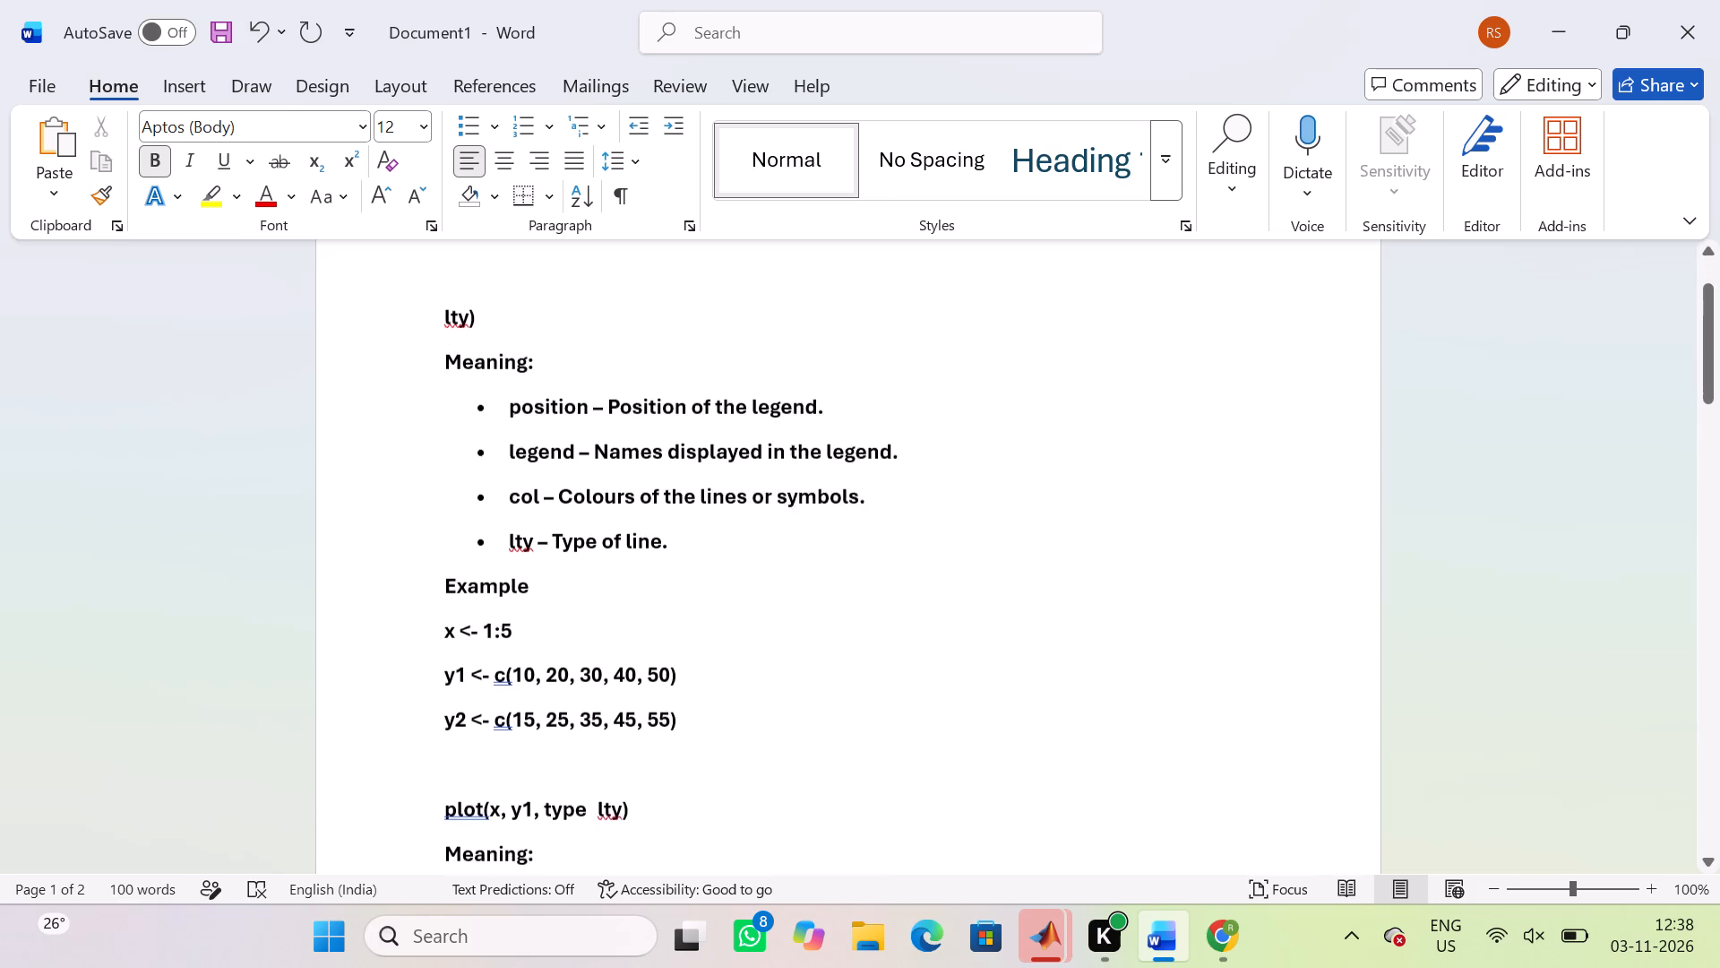
scroll(1062, 535, down, 3)
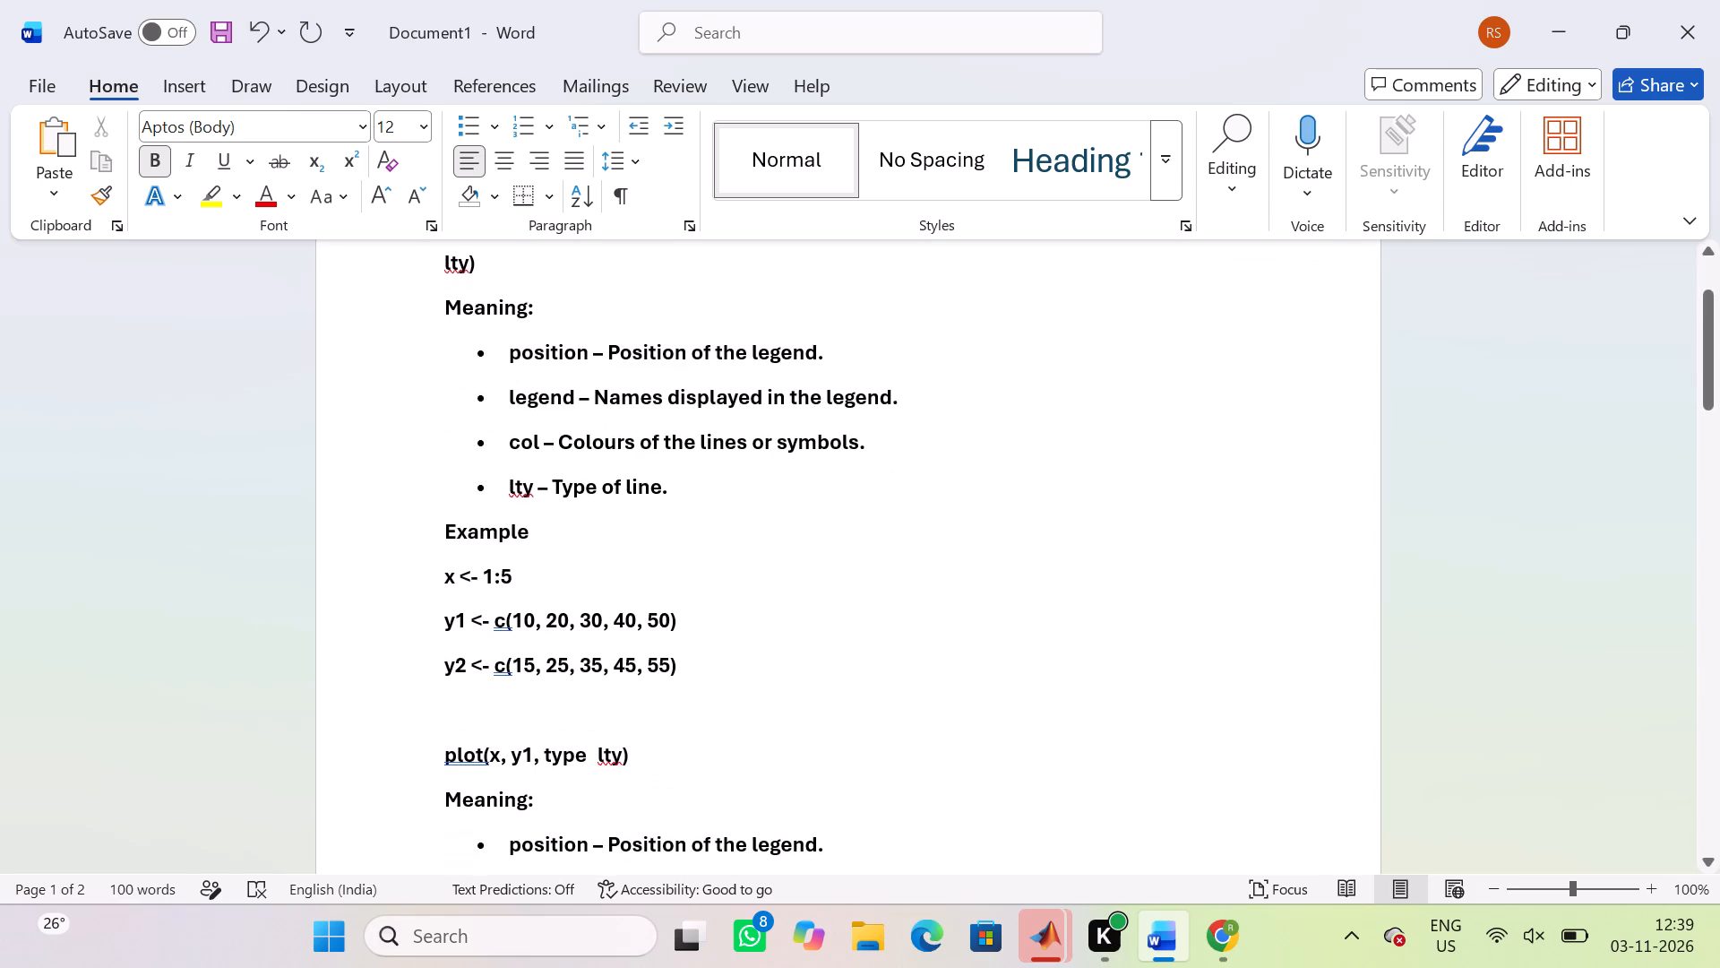
scroll(1062, 535, down, 2)
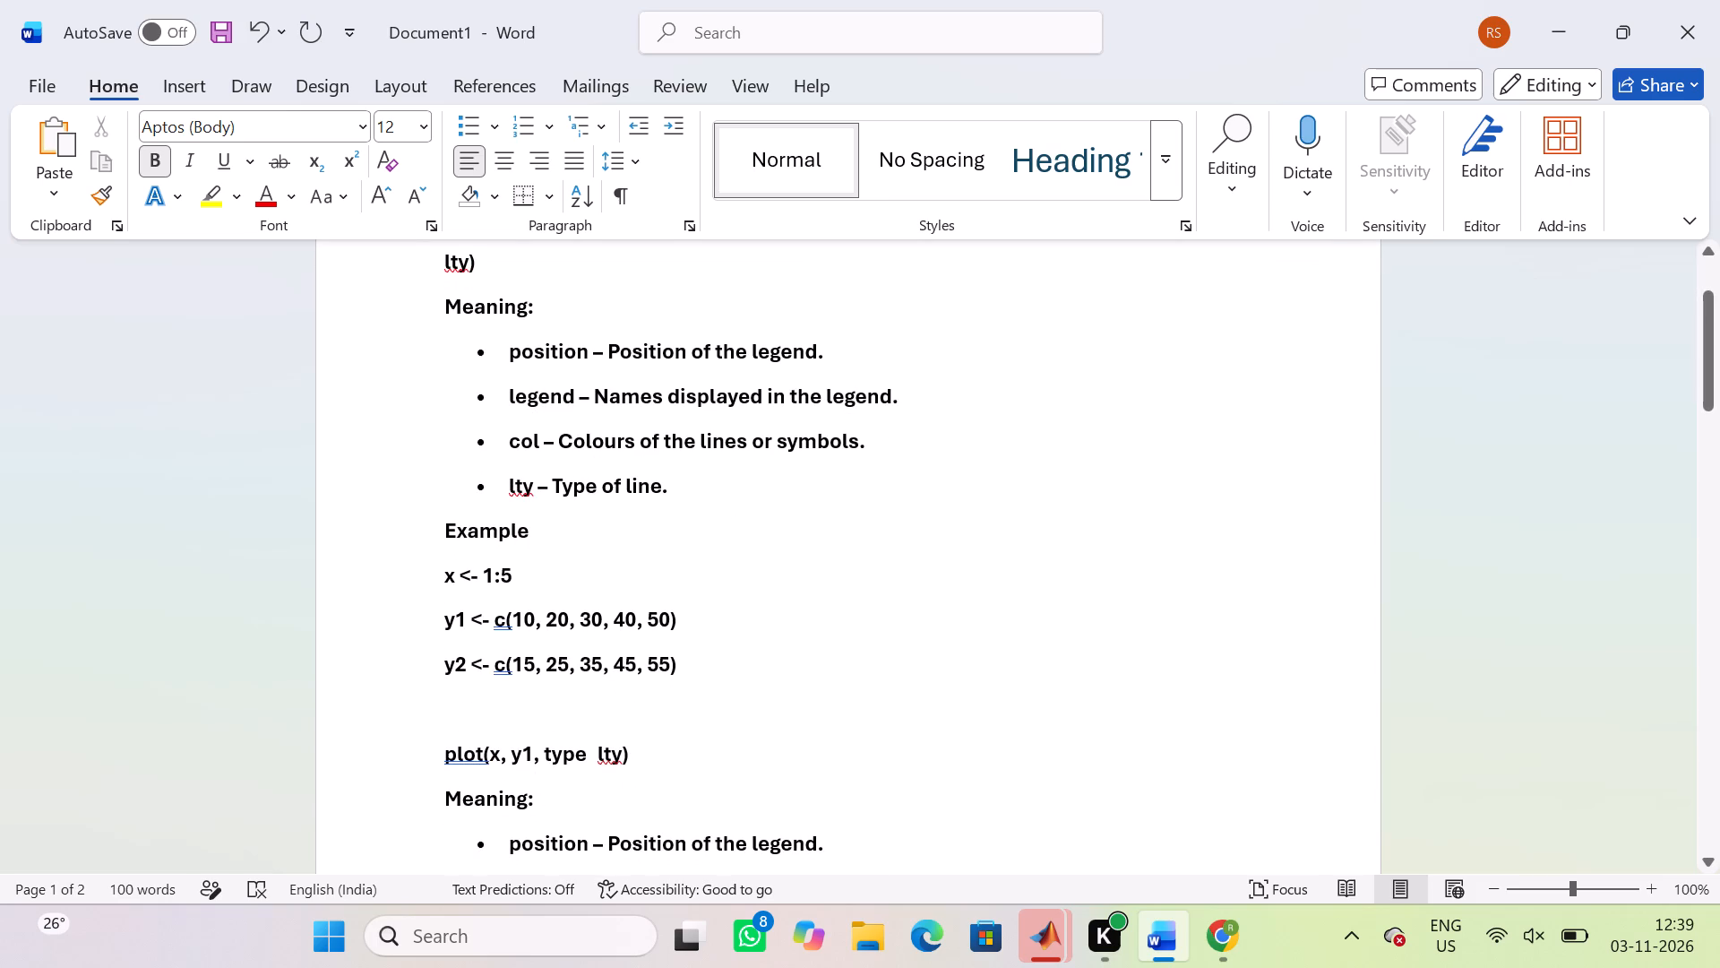
scroll(1062, 535, down, 6)
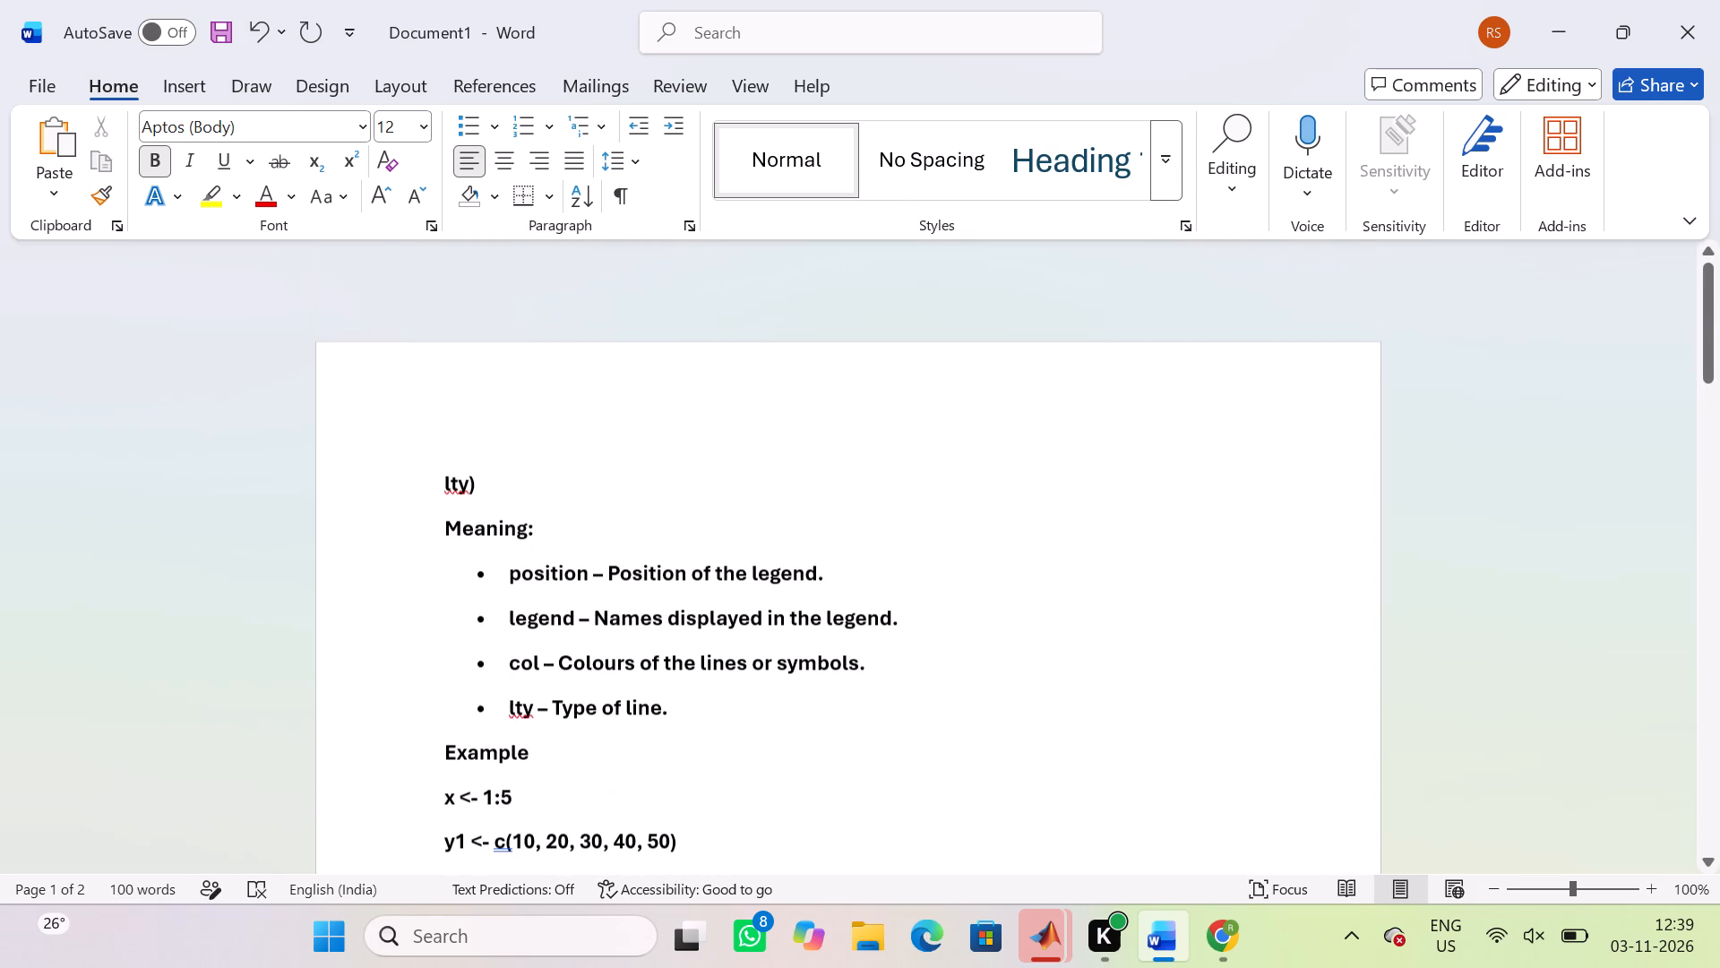
scroll(1062, 535, down, 1)
scroll(960, 422, down, 4)
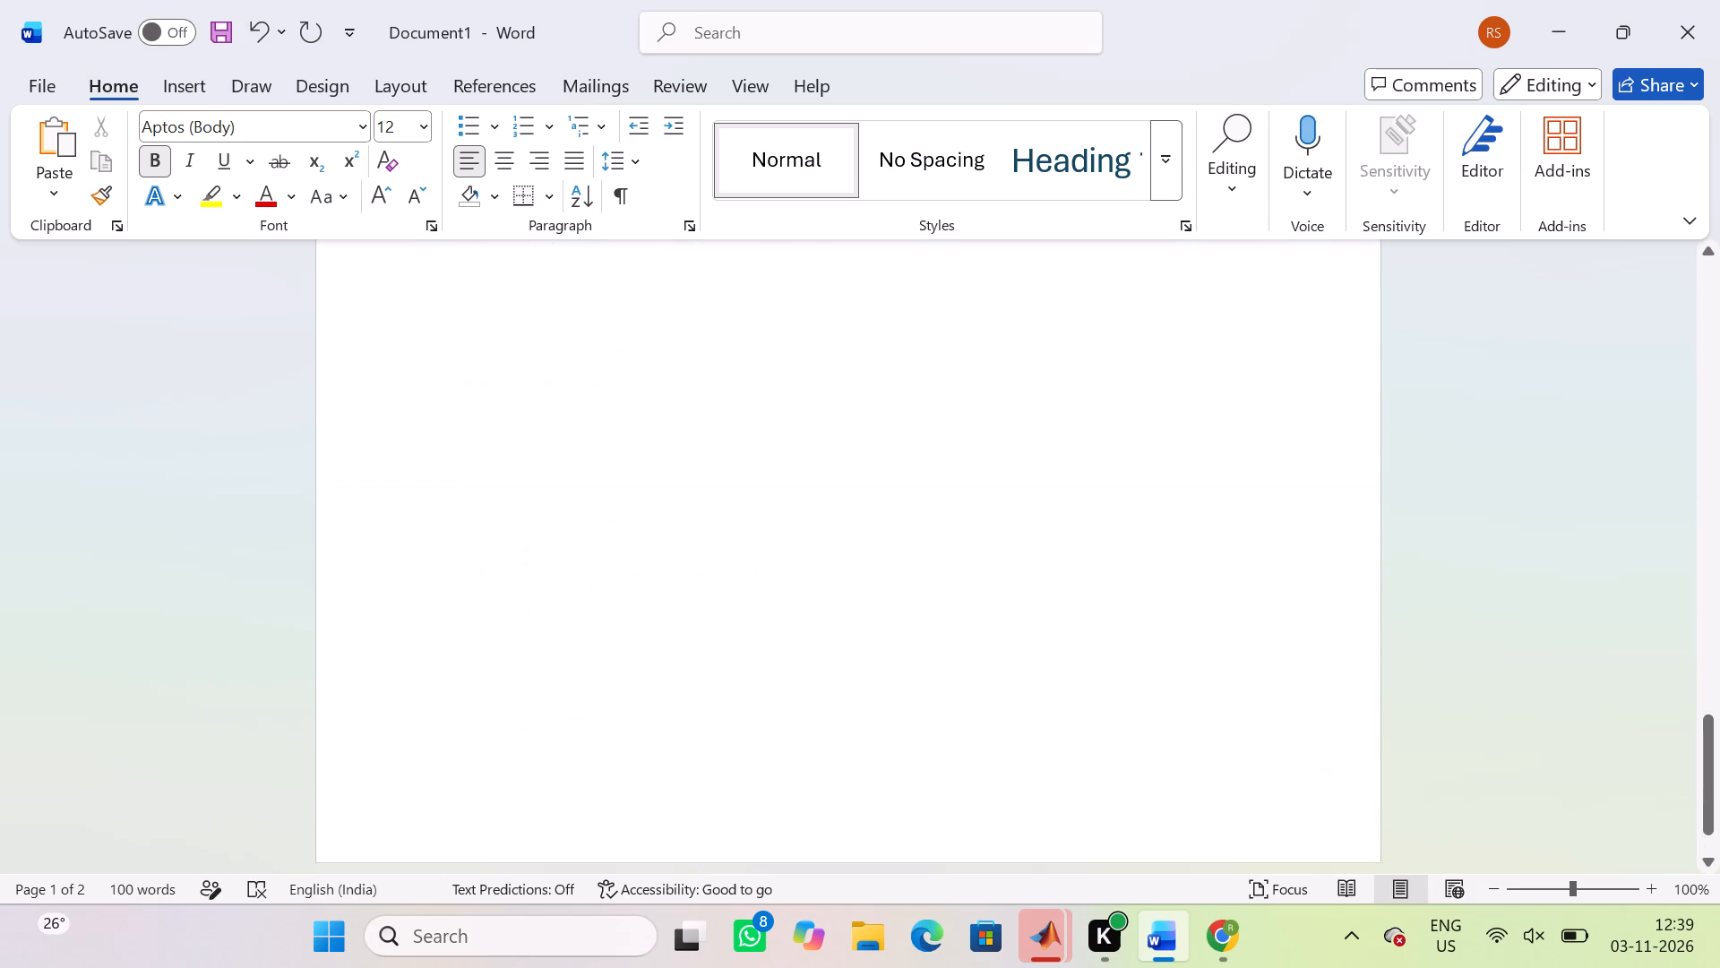
scroll(960, 422, up, 3)
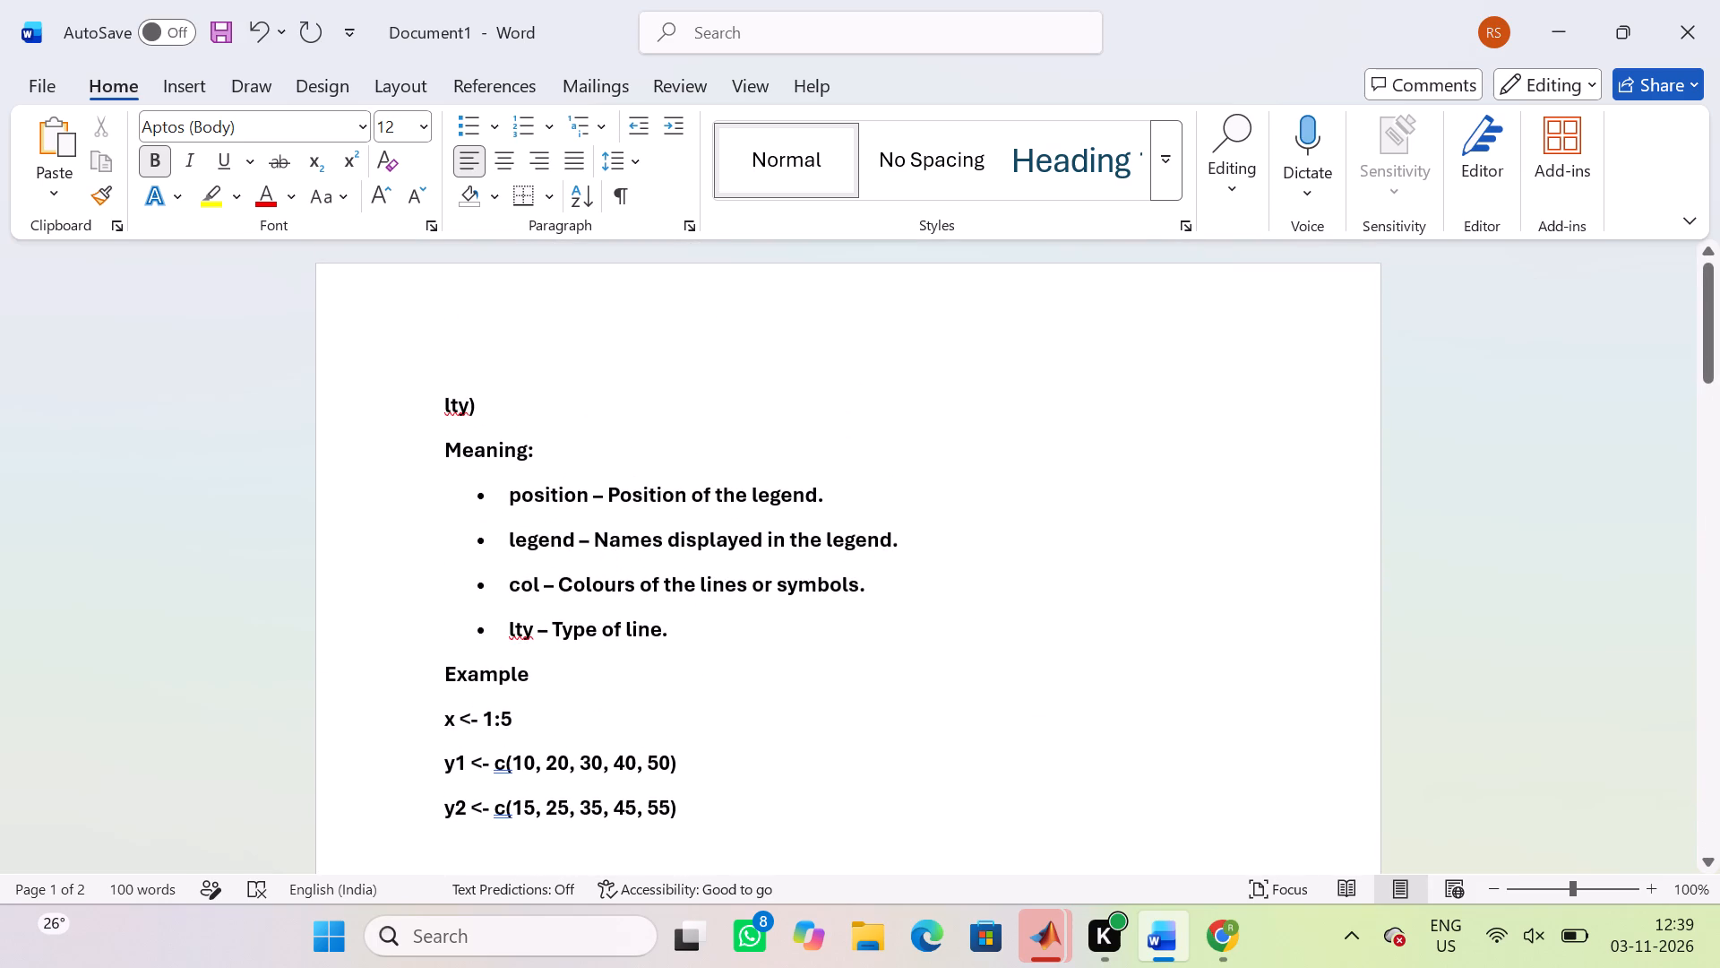
Apply the Normal style to the passage from the first "col" bullet through the second "Meaning:" line.
scroll(960, 422, down, 1)
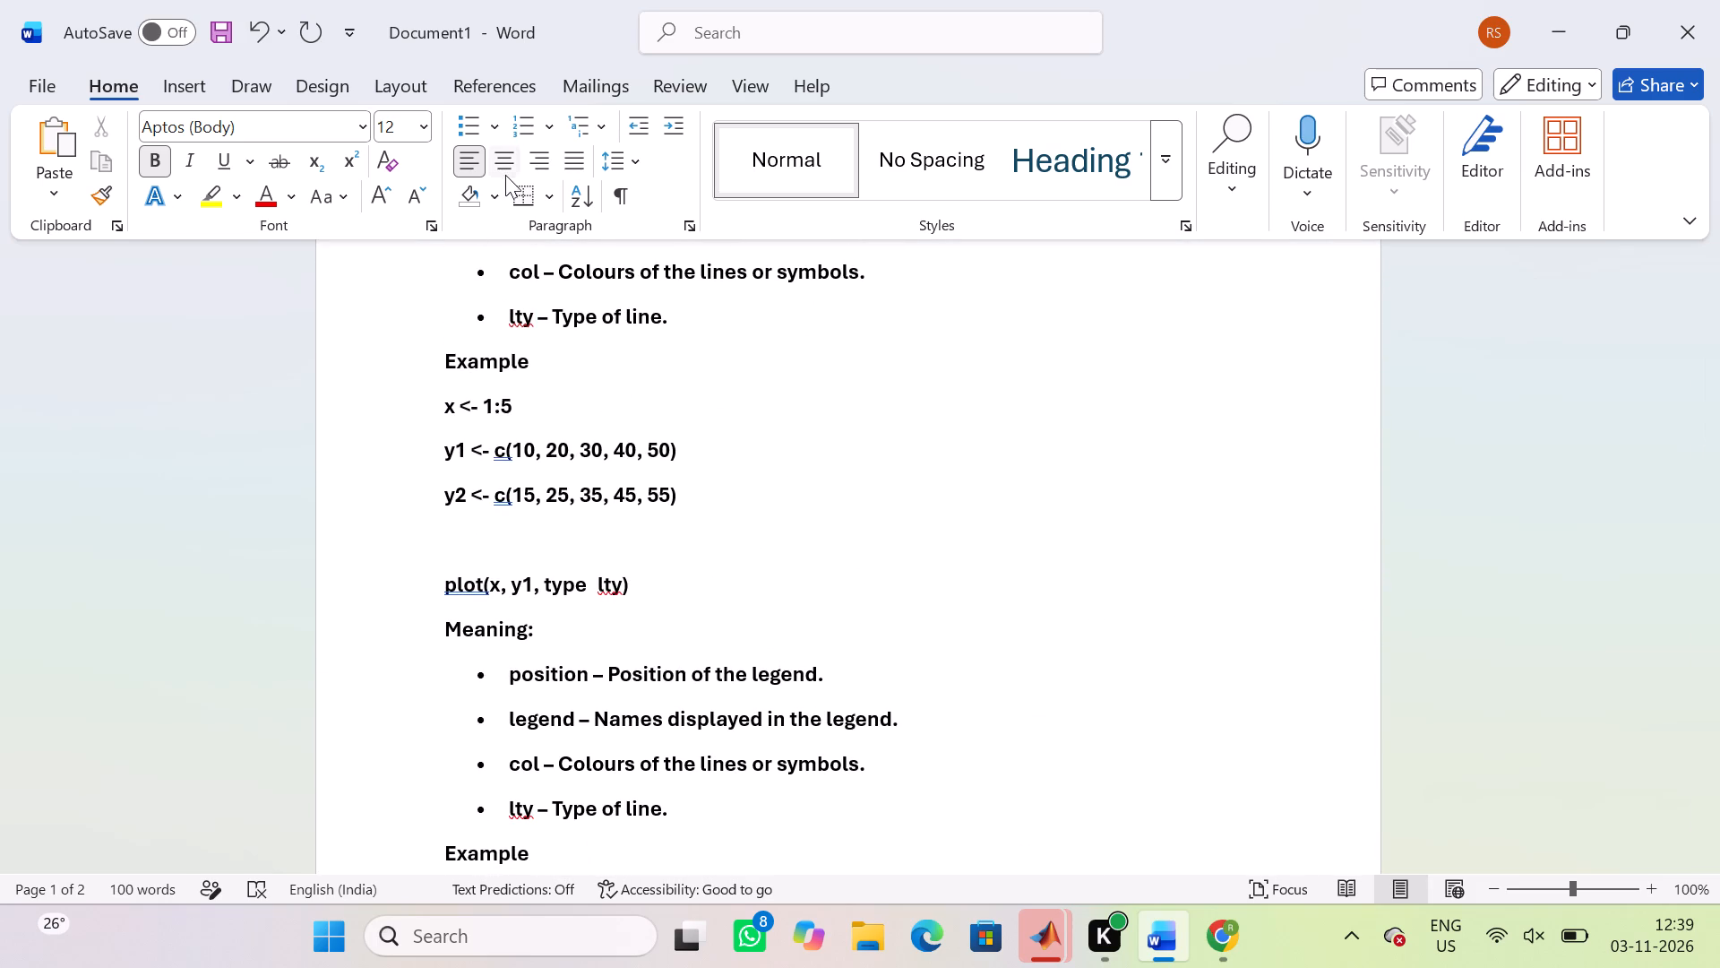
click(414, 117)
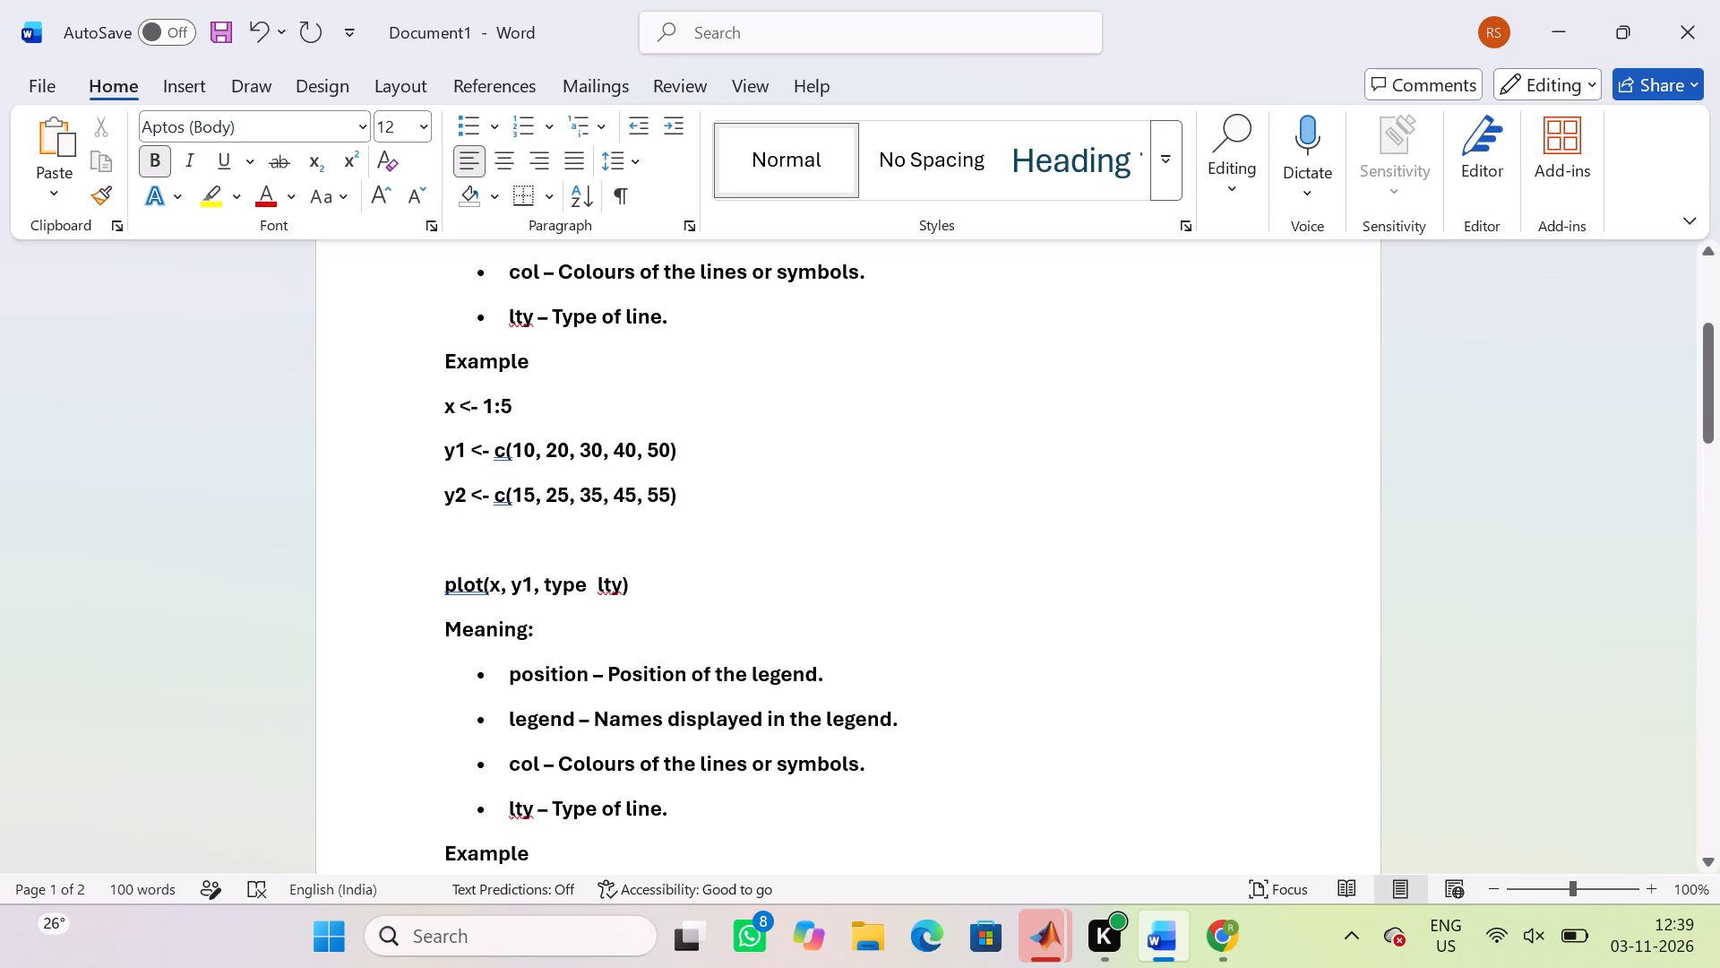
drag(678, 651, 486, 279)
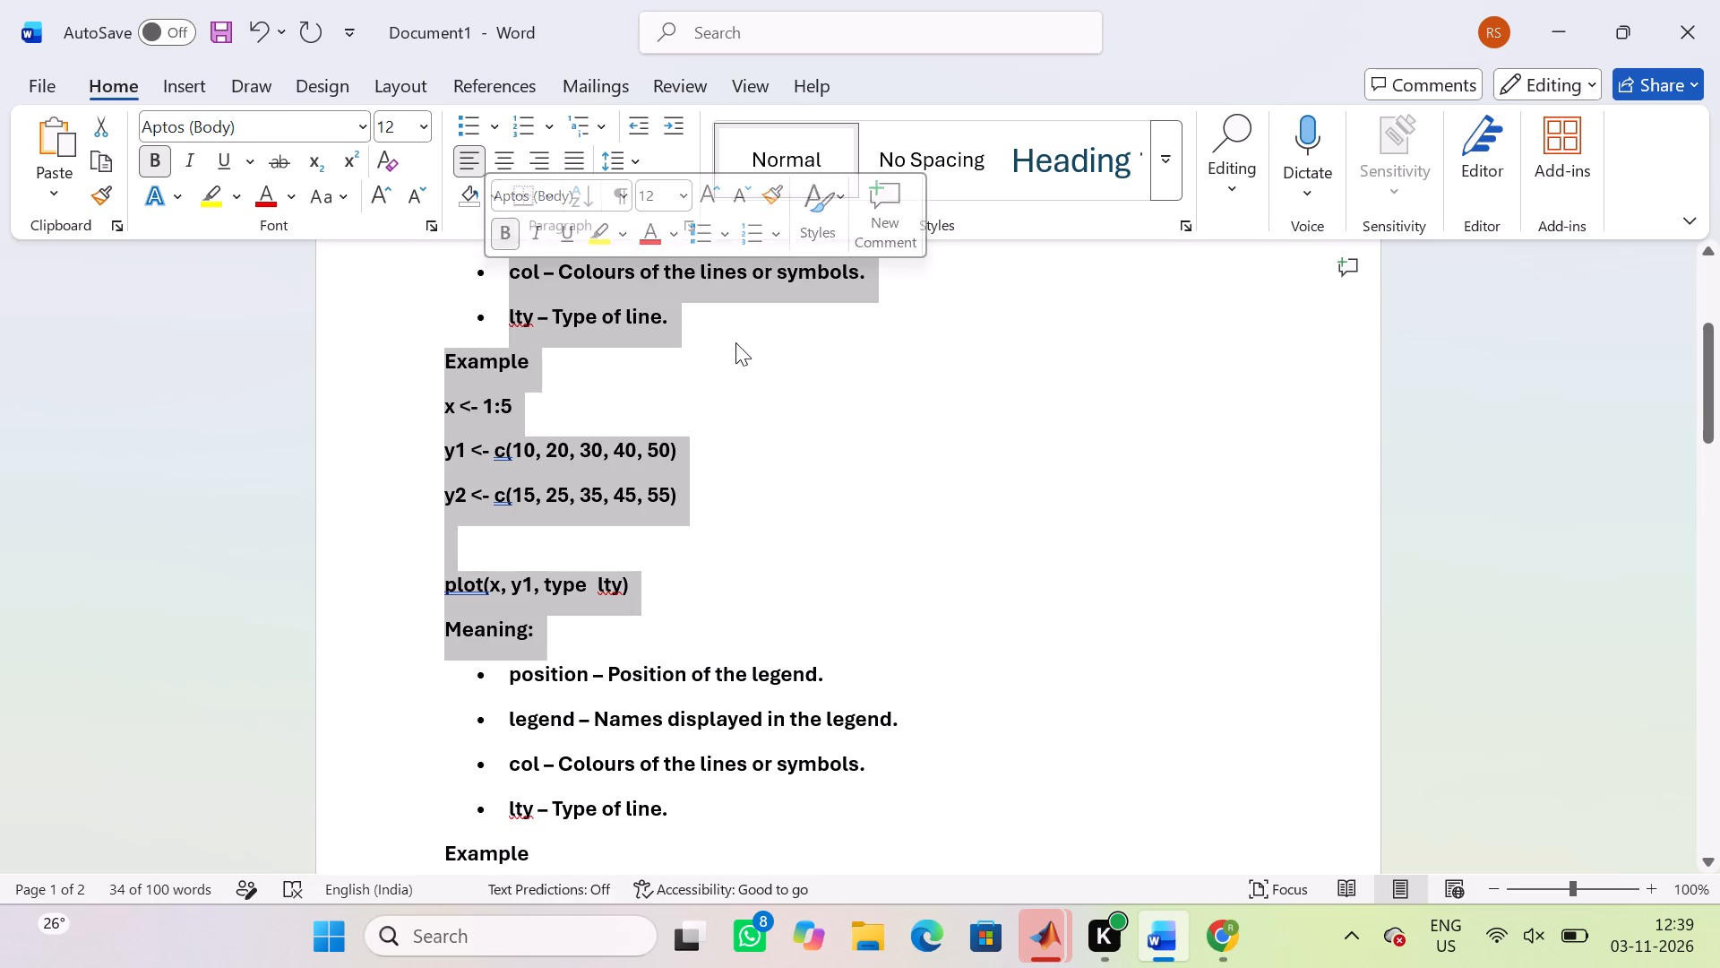
click(806, 147)
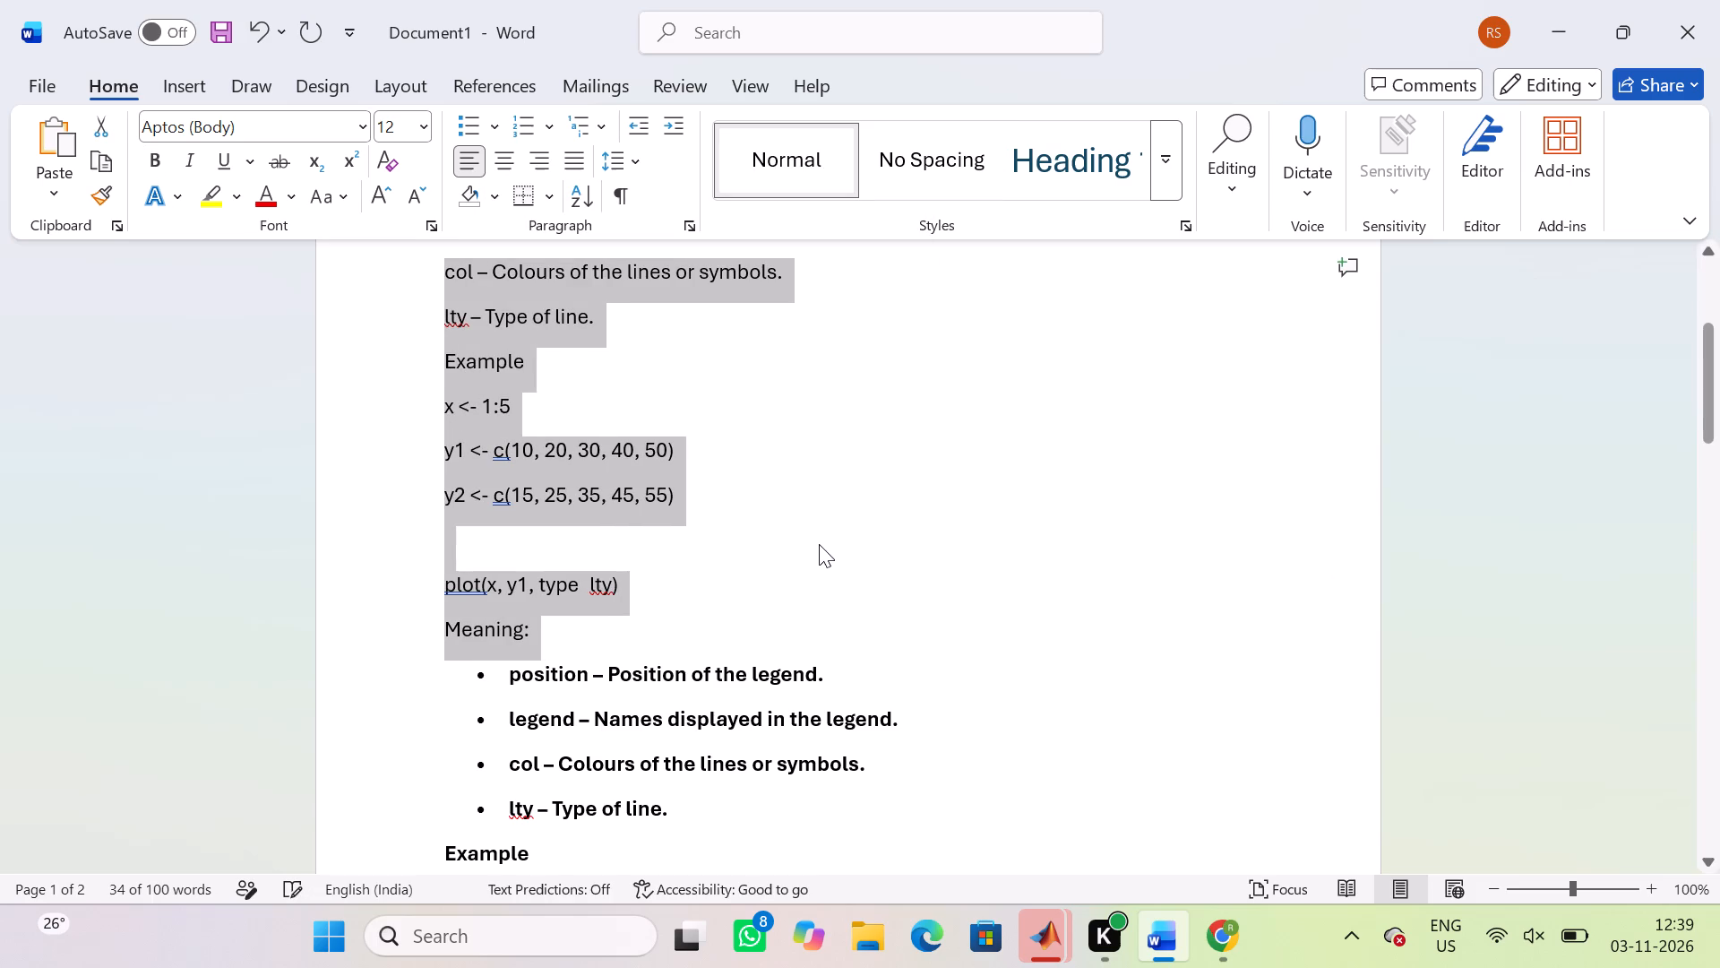
click(819, 544)
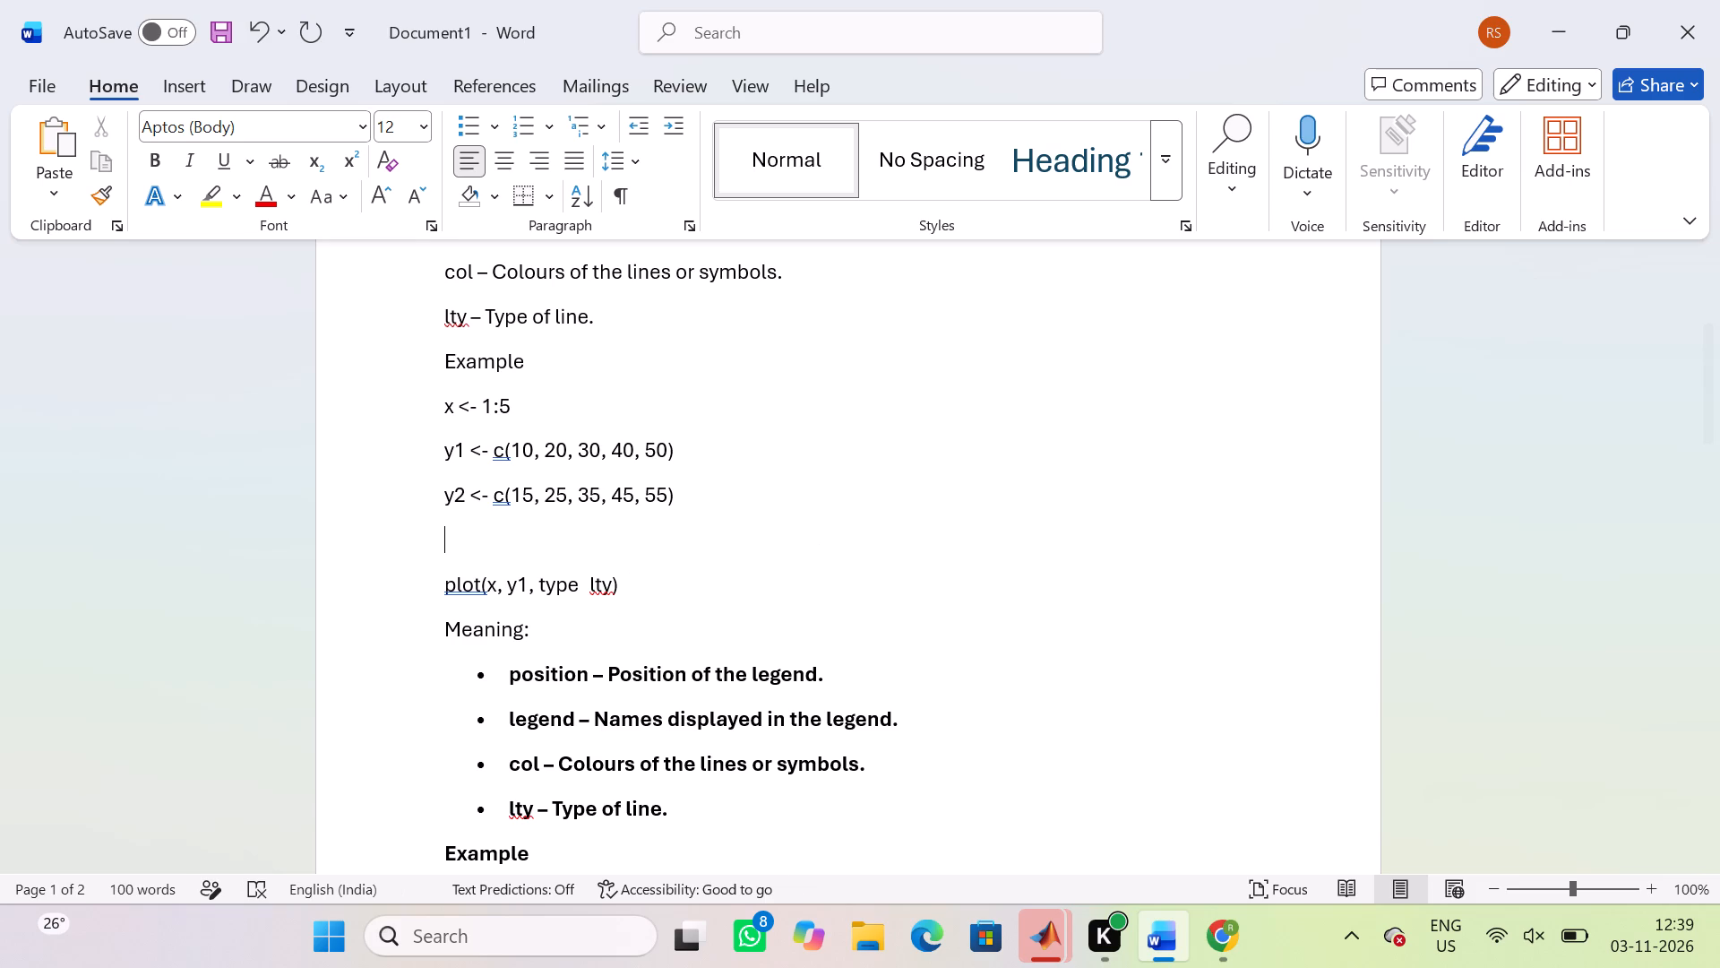
Delete the empty line between the "y2" line and the "plot(x, y1, type lty)" line.
click(819, 544)
key(BackSpace)
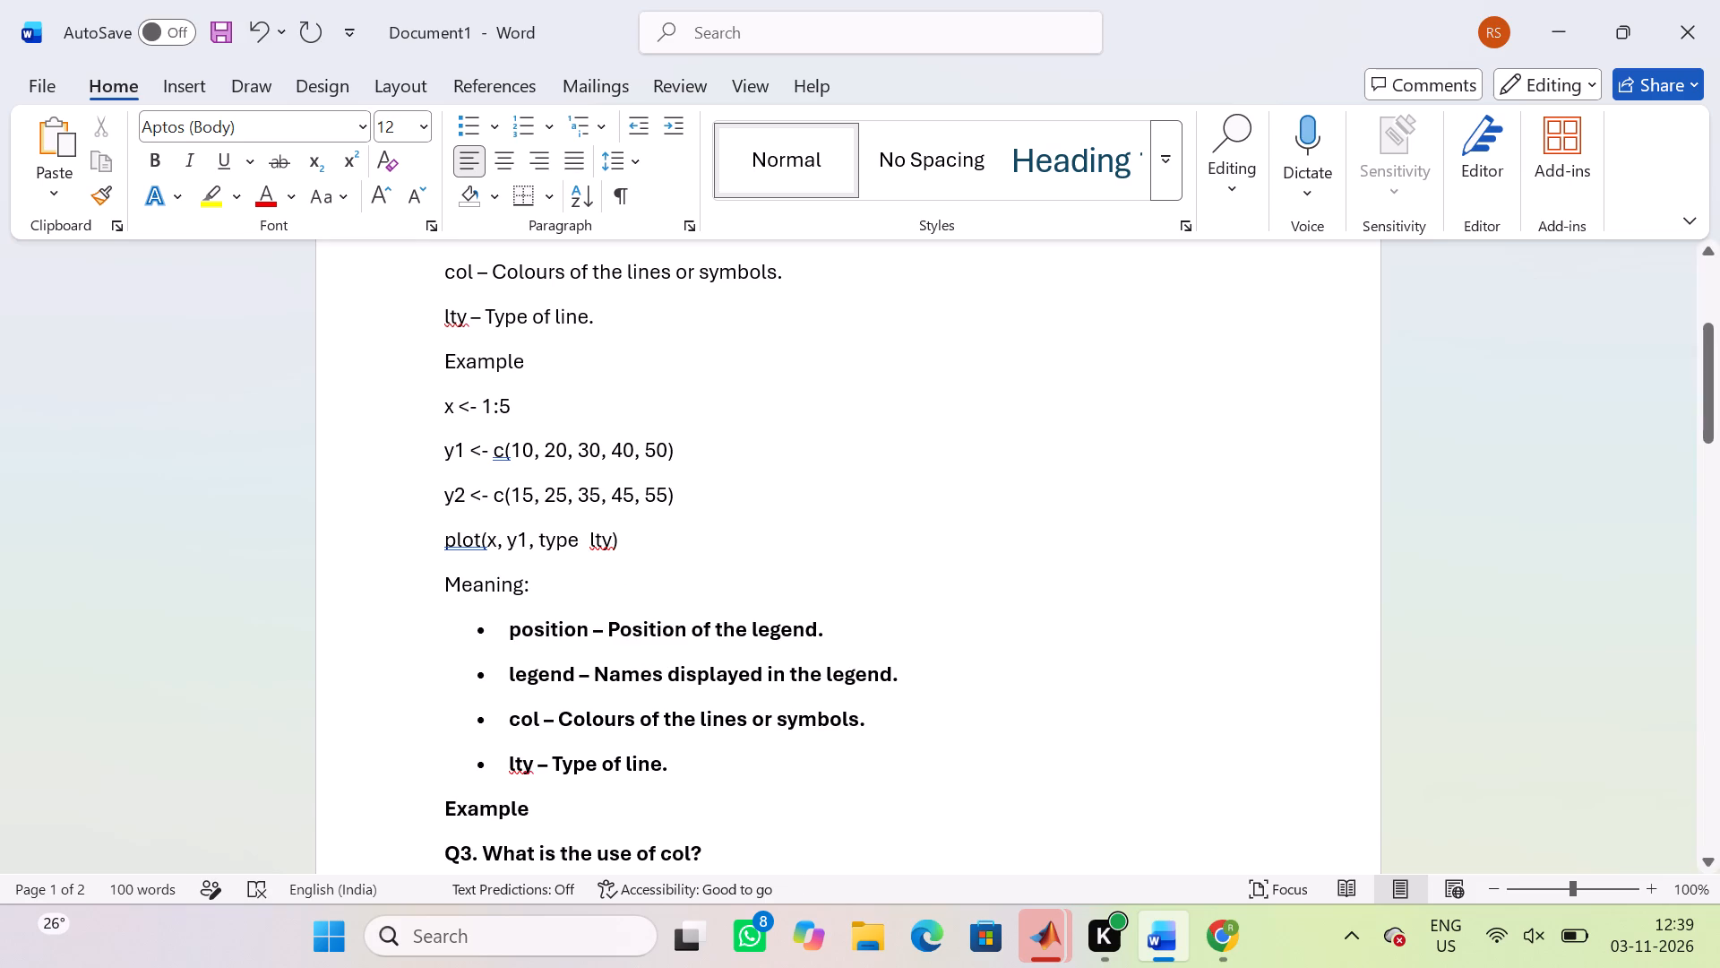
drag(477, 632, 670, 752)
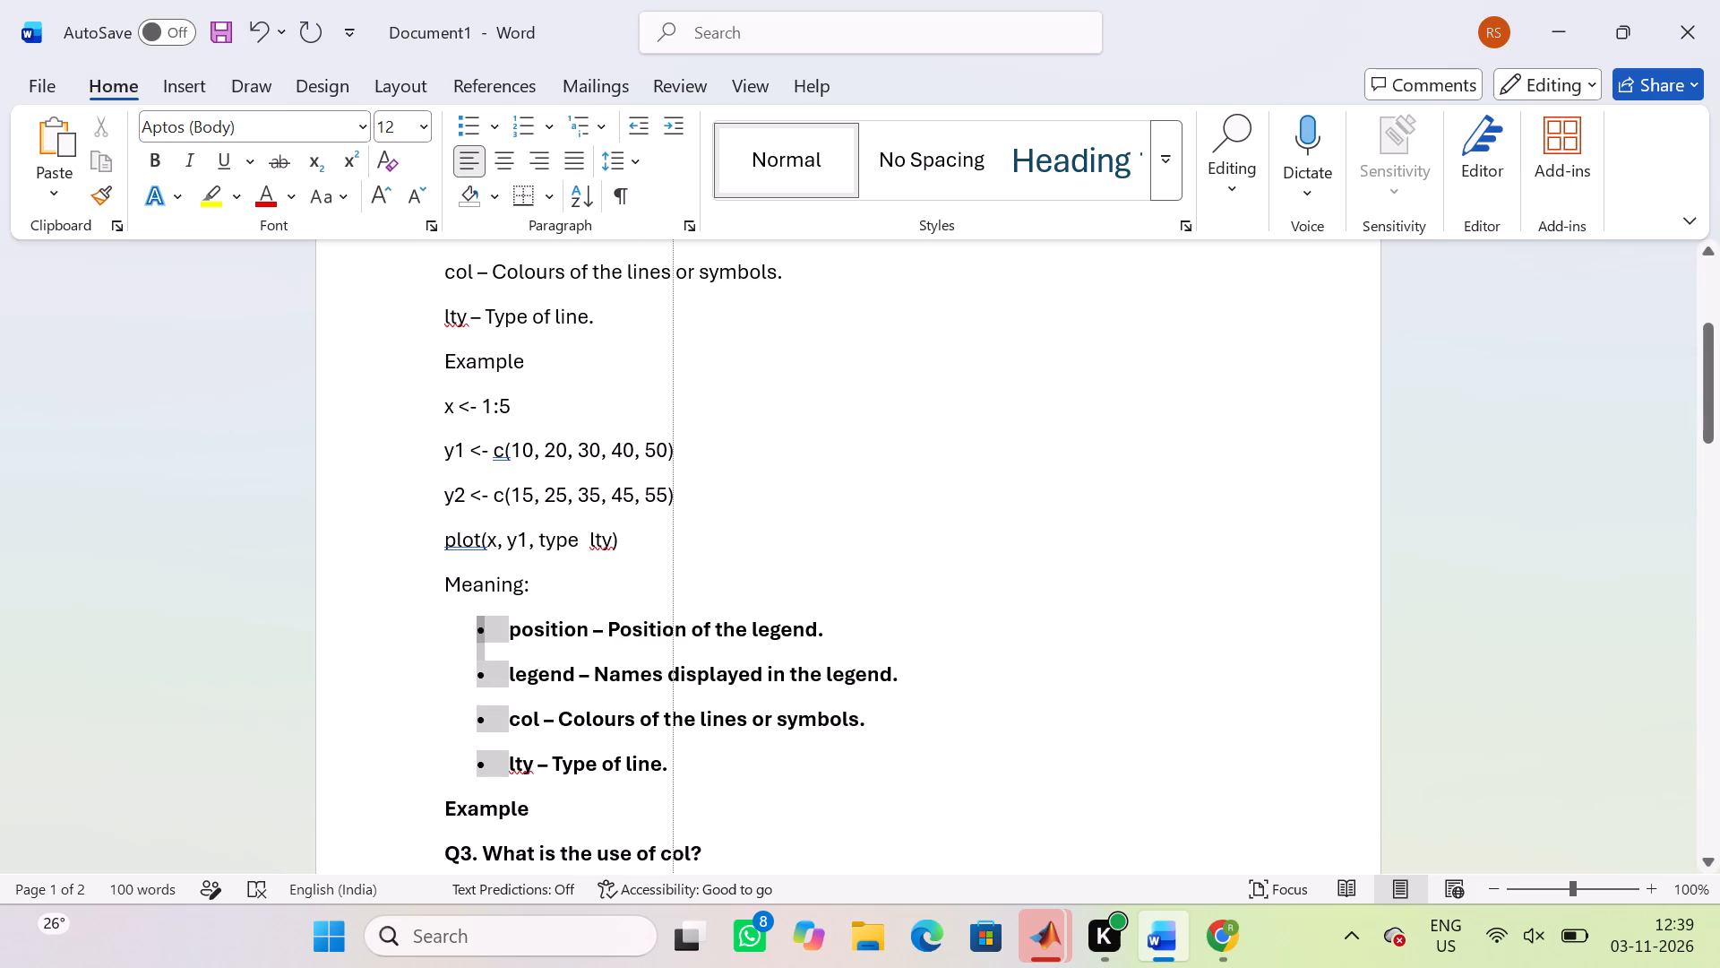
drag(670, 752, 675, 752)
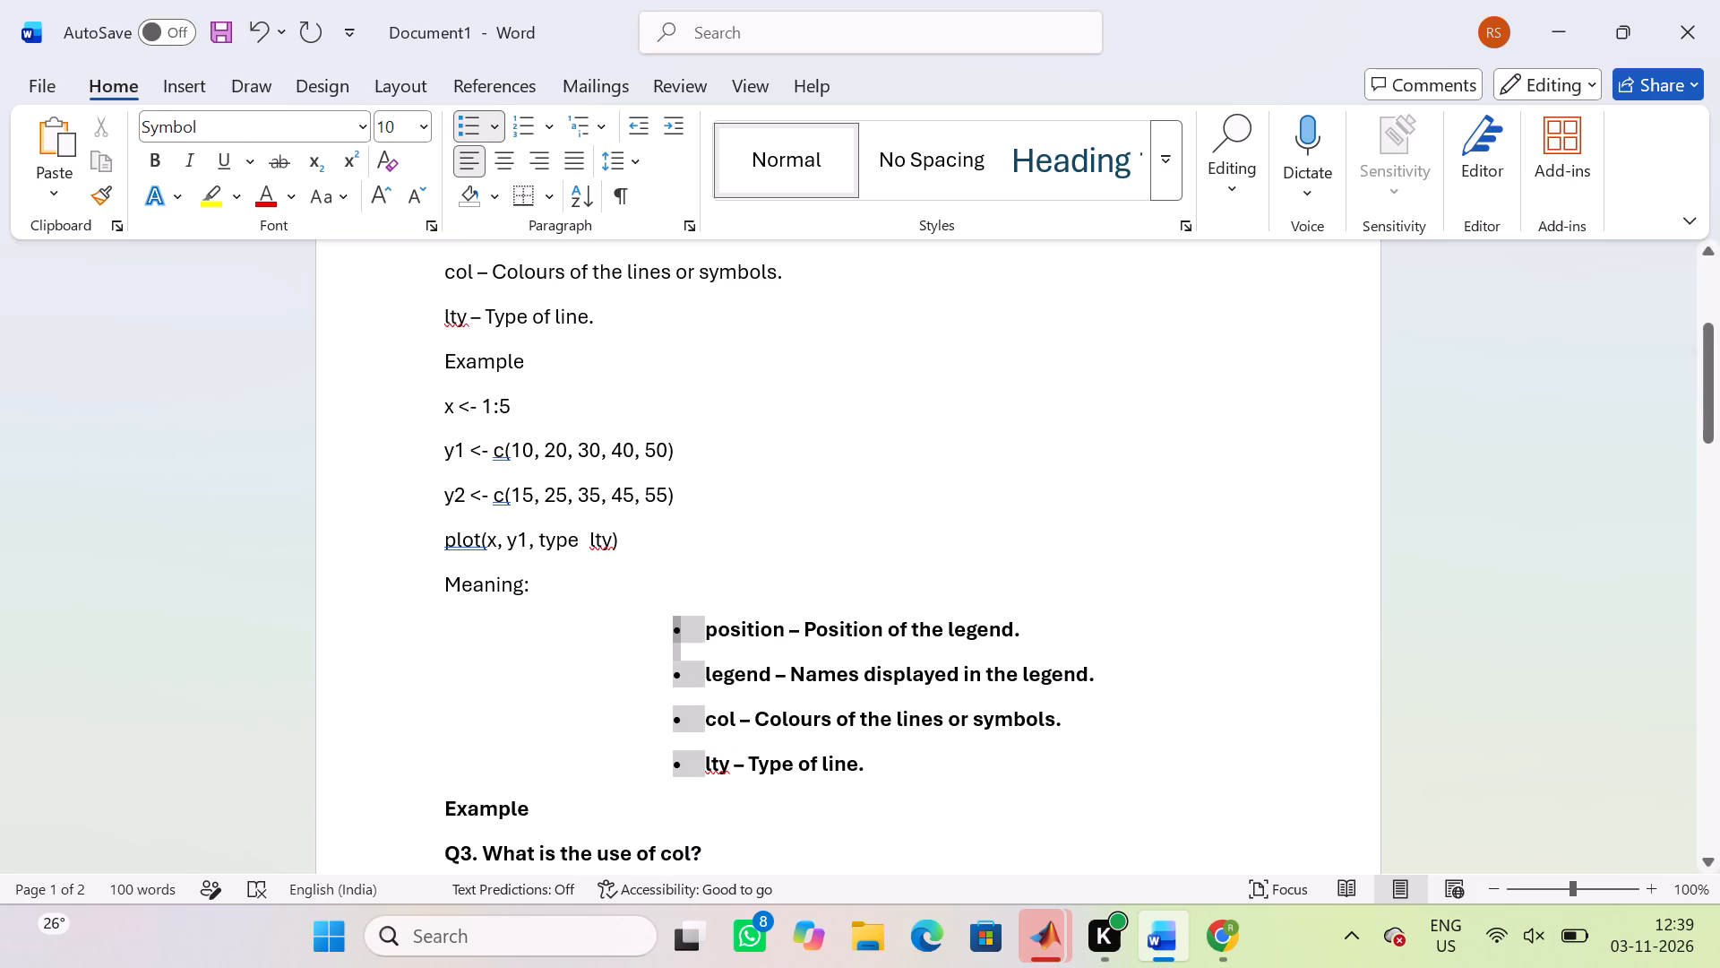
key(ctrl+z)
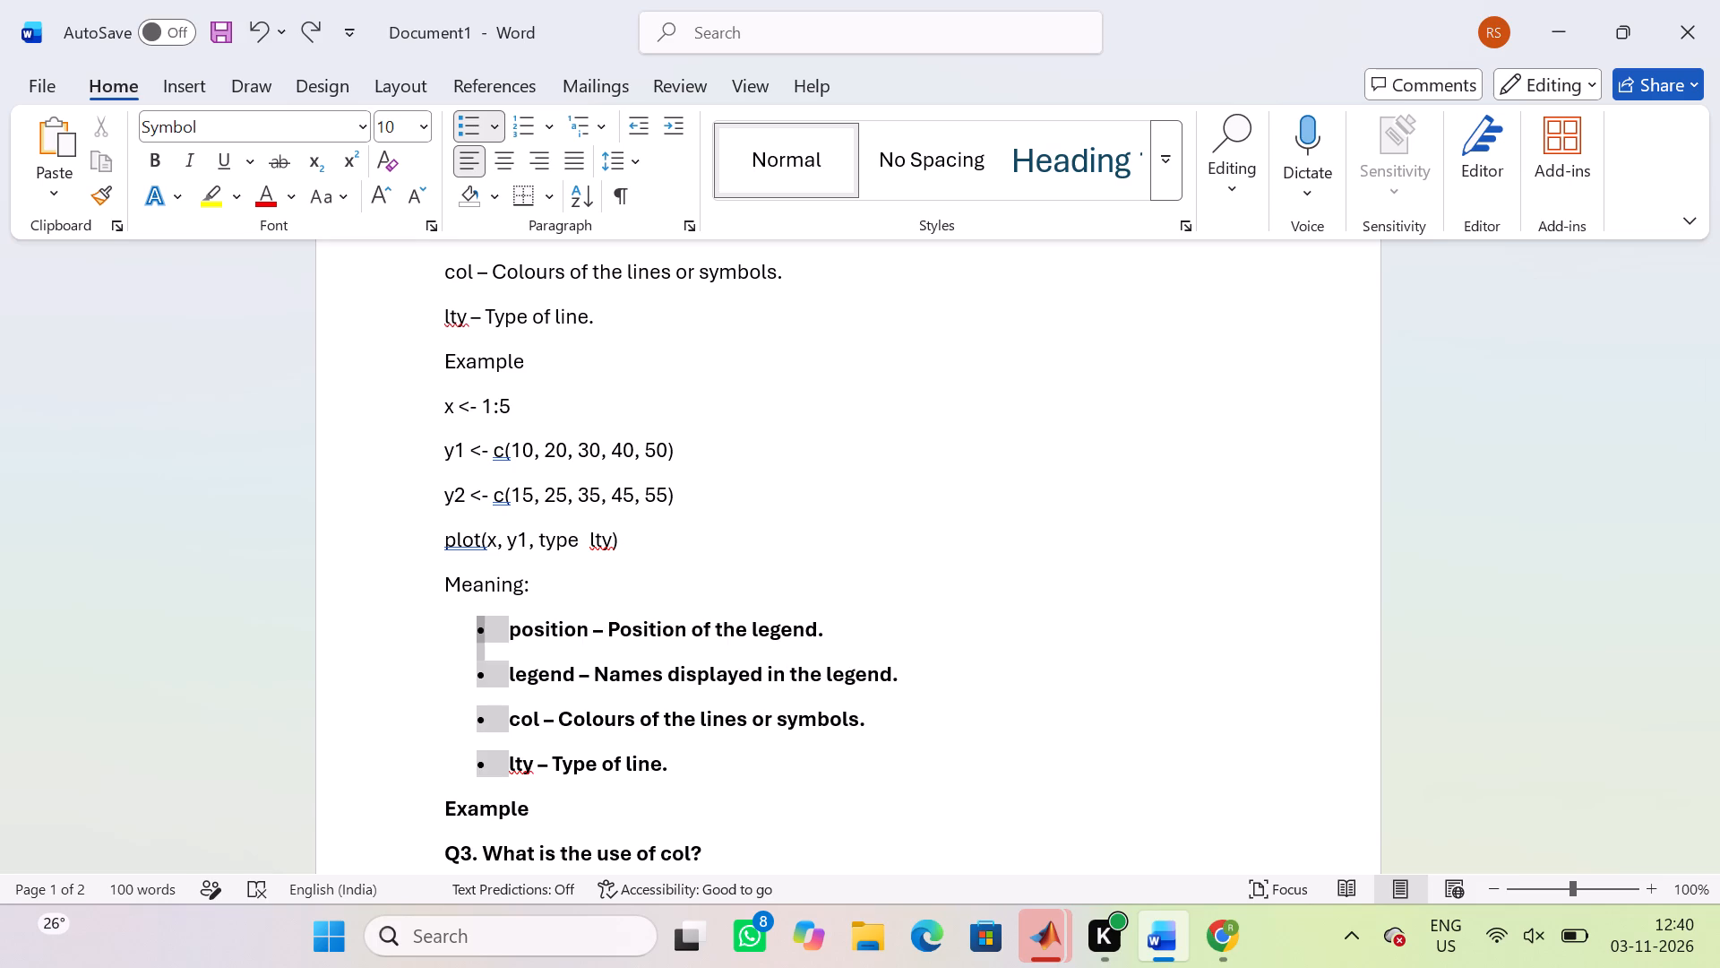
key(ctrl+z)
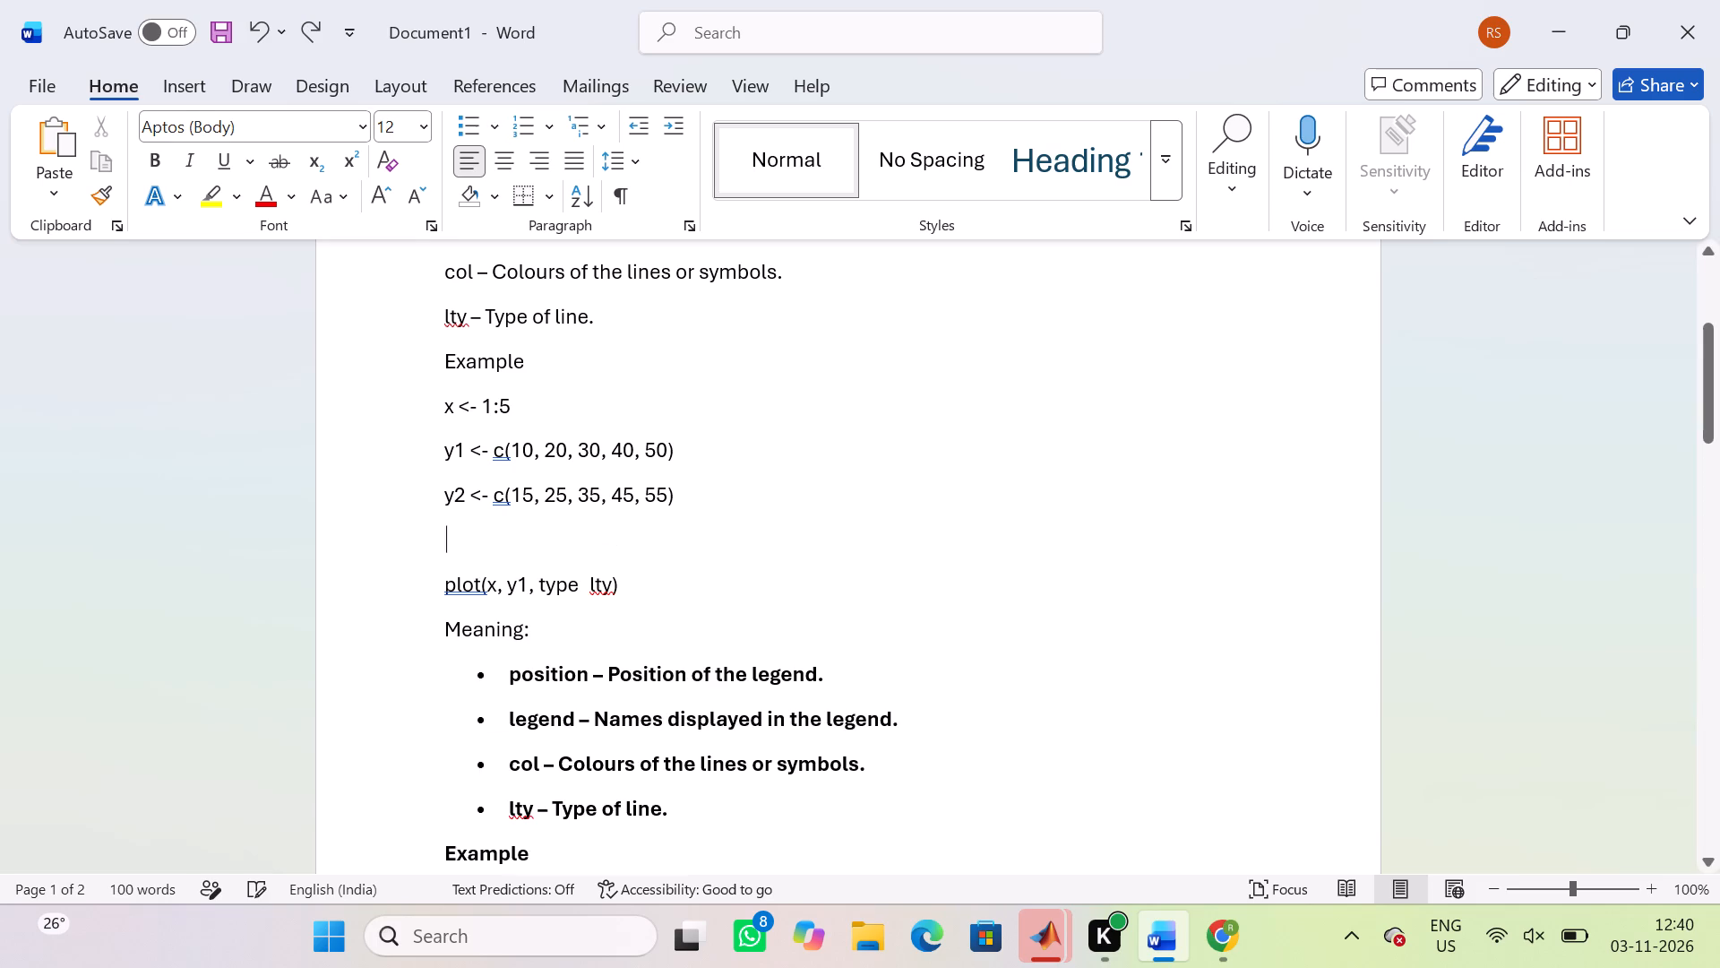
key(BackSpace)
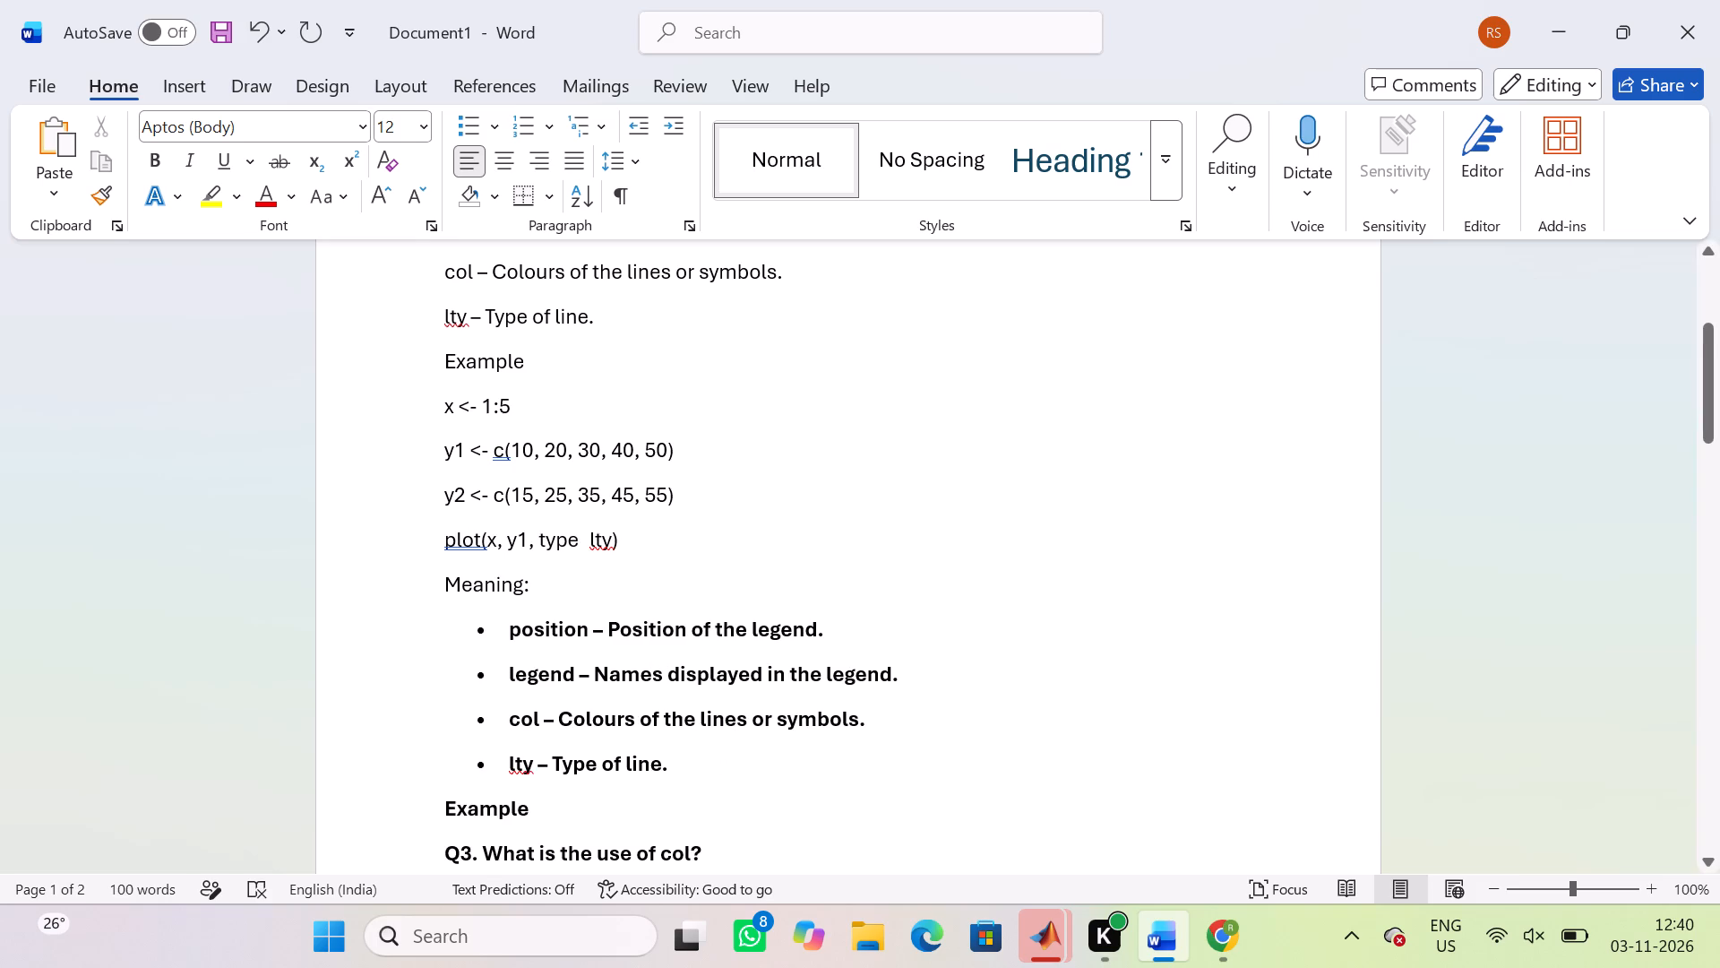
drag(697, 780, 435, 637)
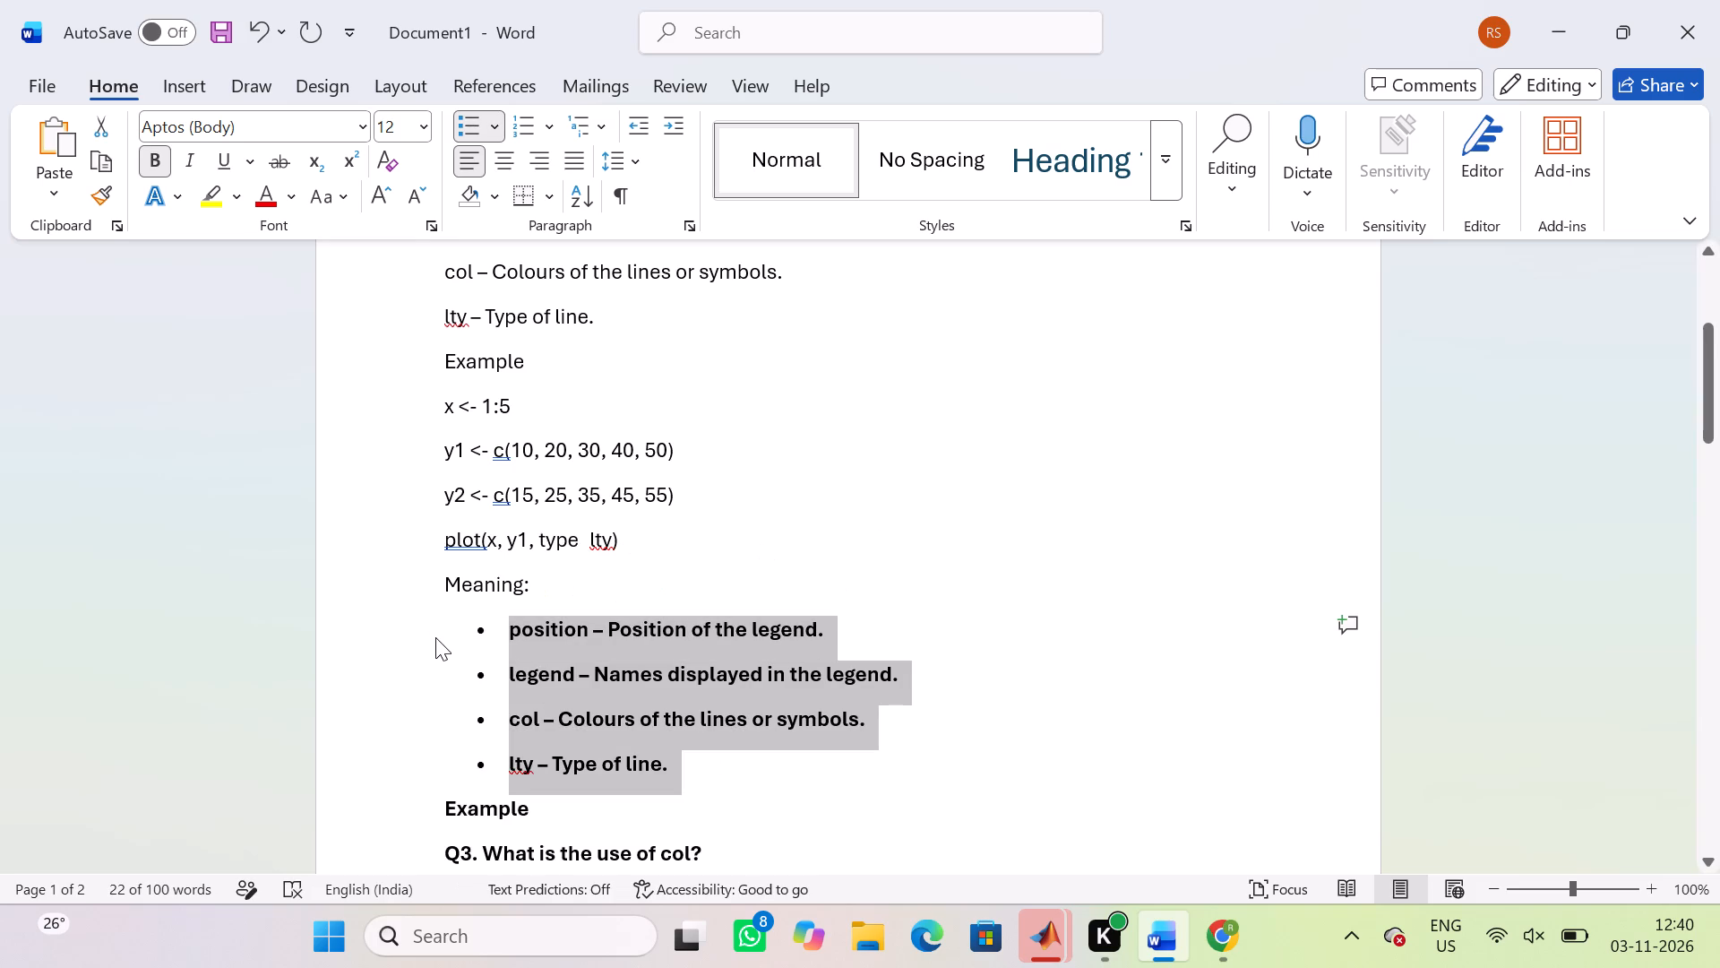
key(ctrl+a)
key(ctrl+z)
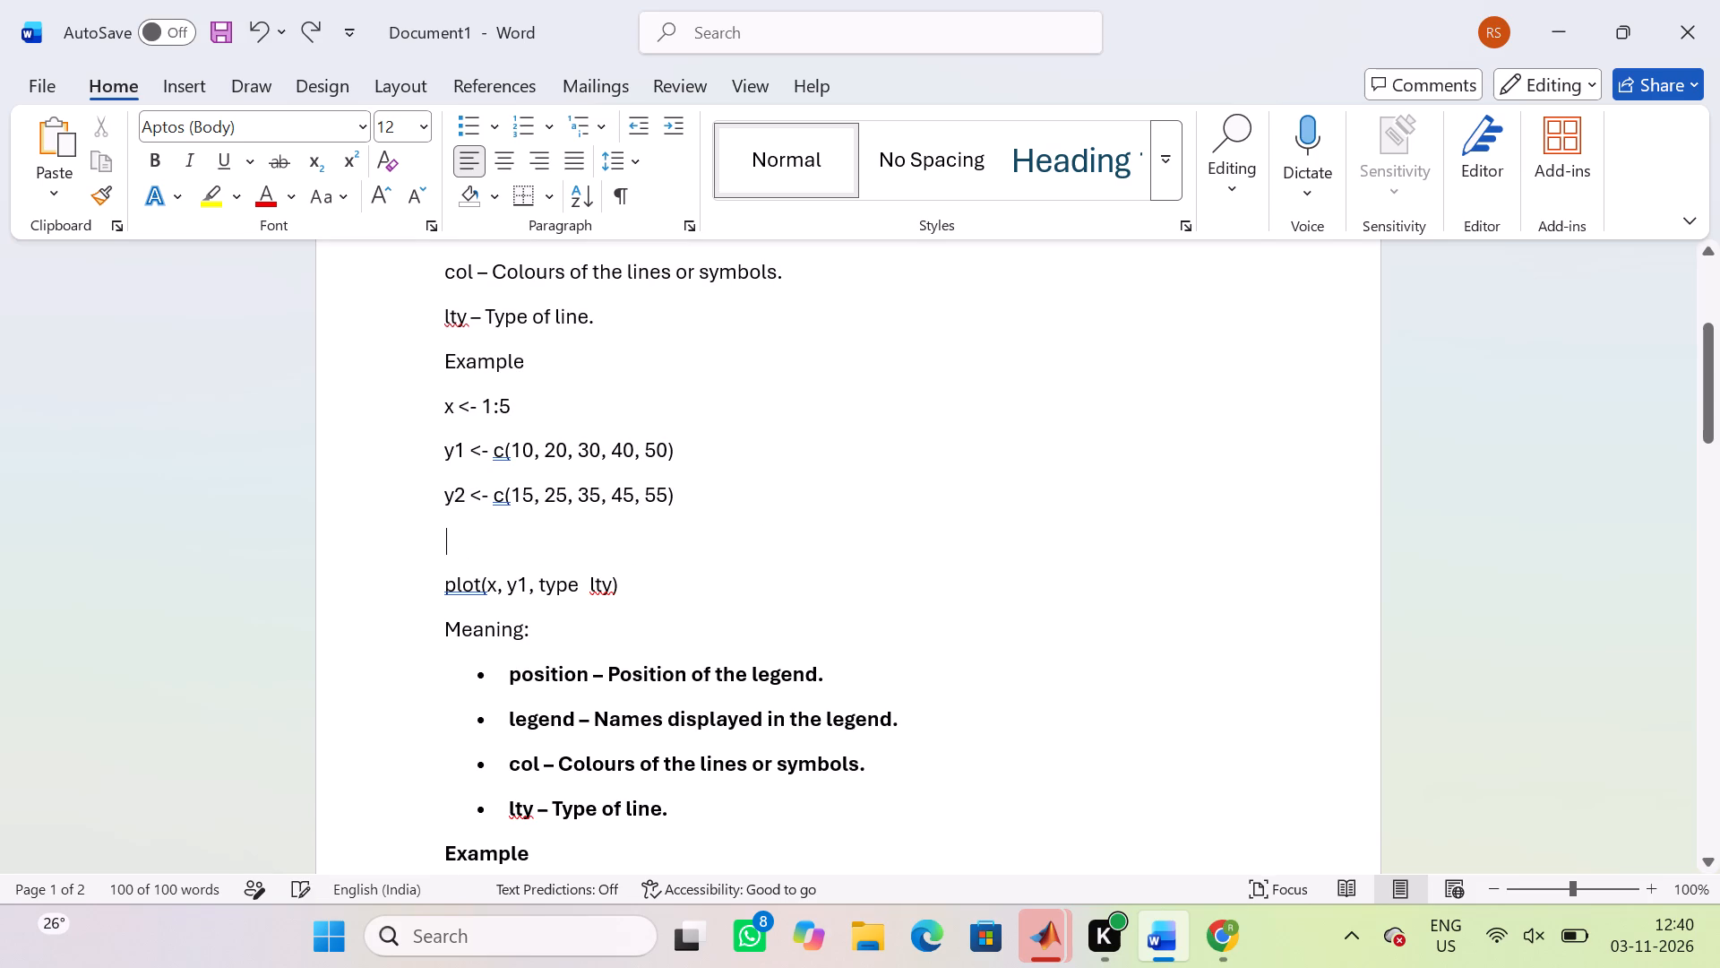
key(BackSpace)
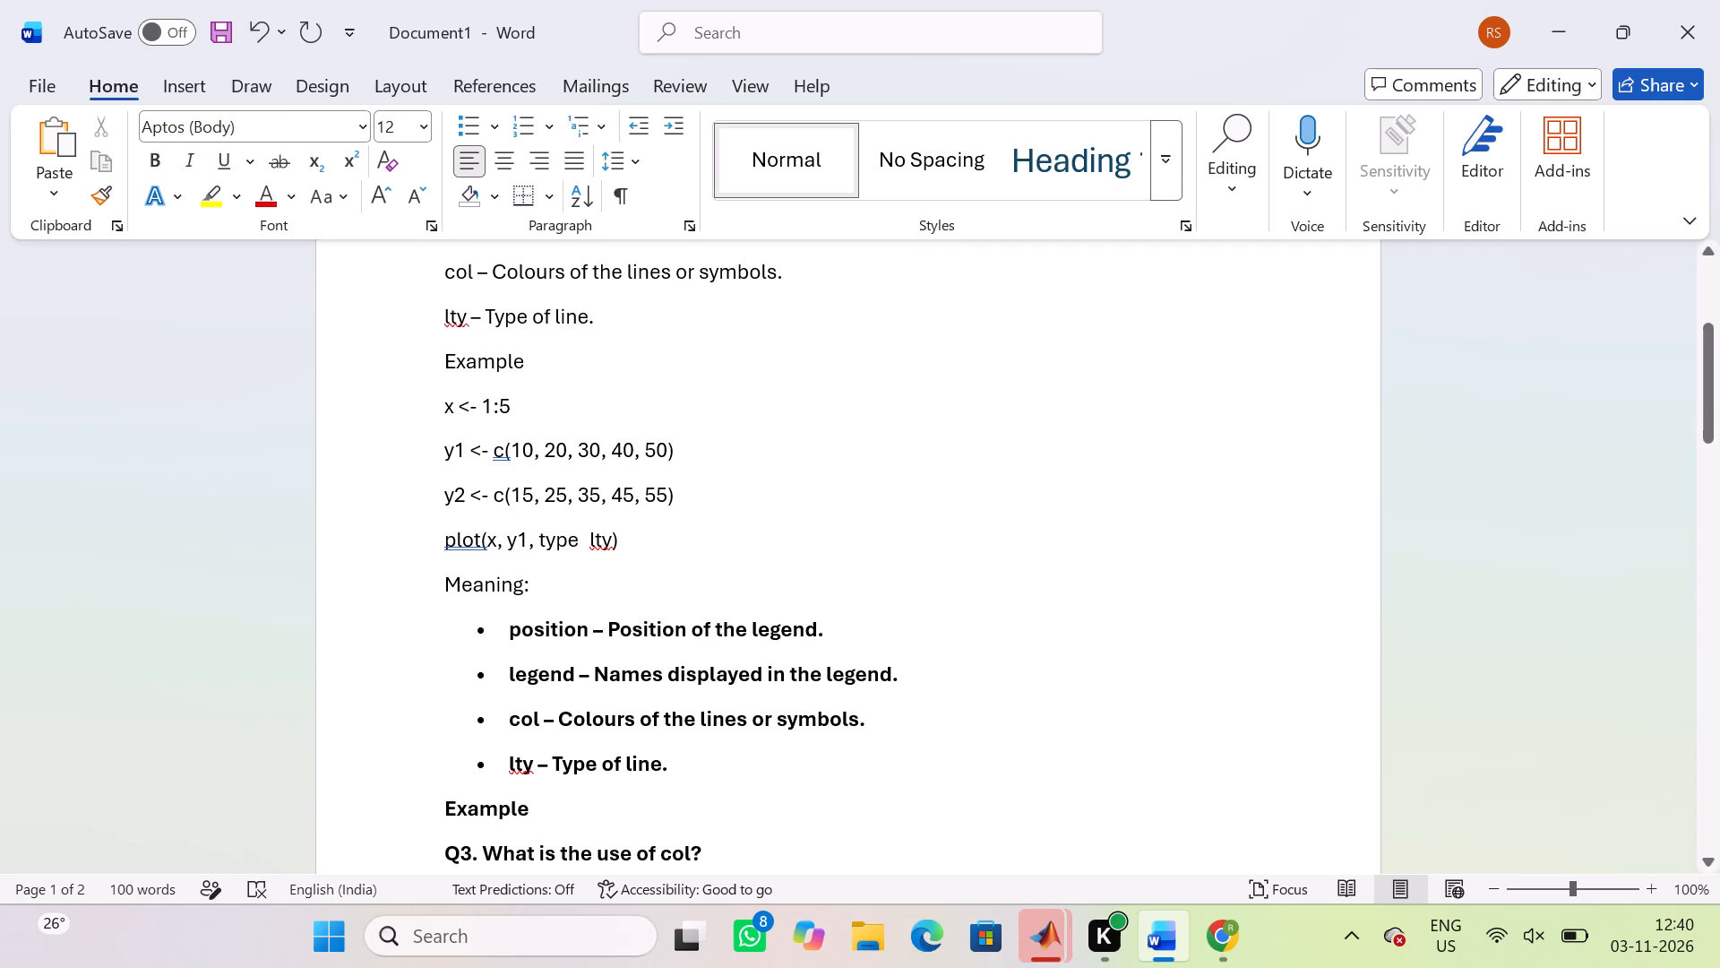
Apply the Normal style to the passage from the bulleted "position" line through the "Q4. What is topright?" line above the Medium link.
scroll(672, 811, down, 2)
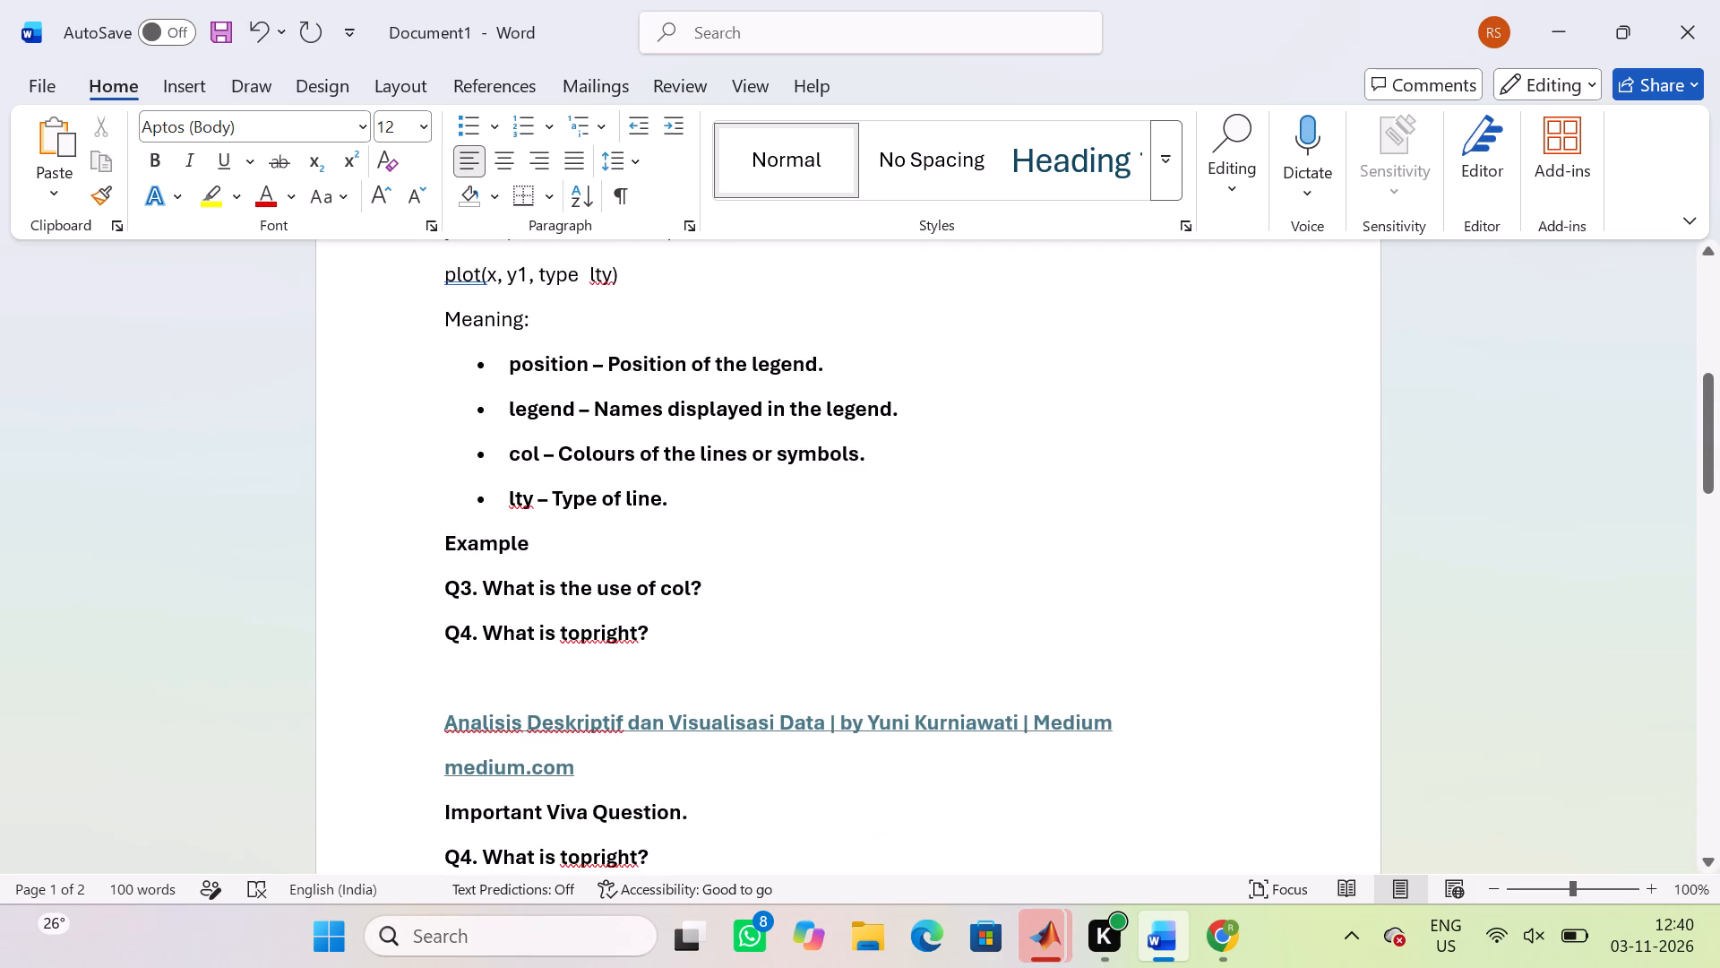
drag(673, 640, 454, 372)
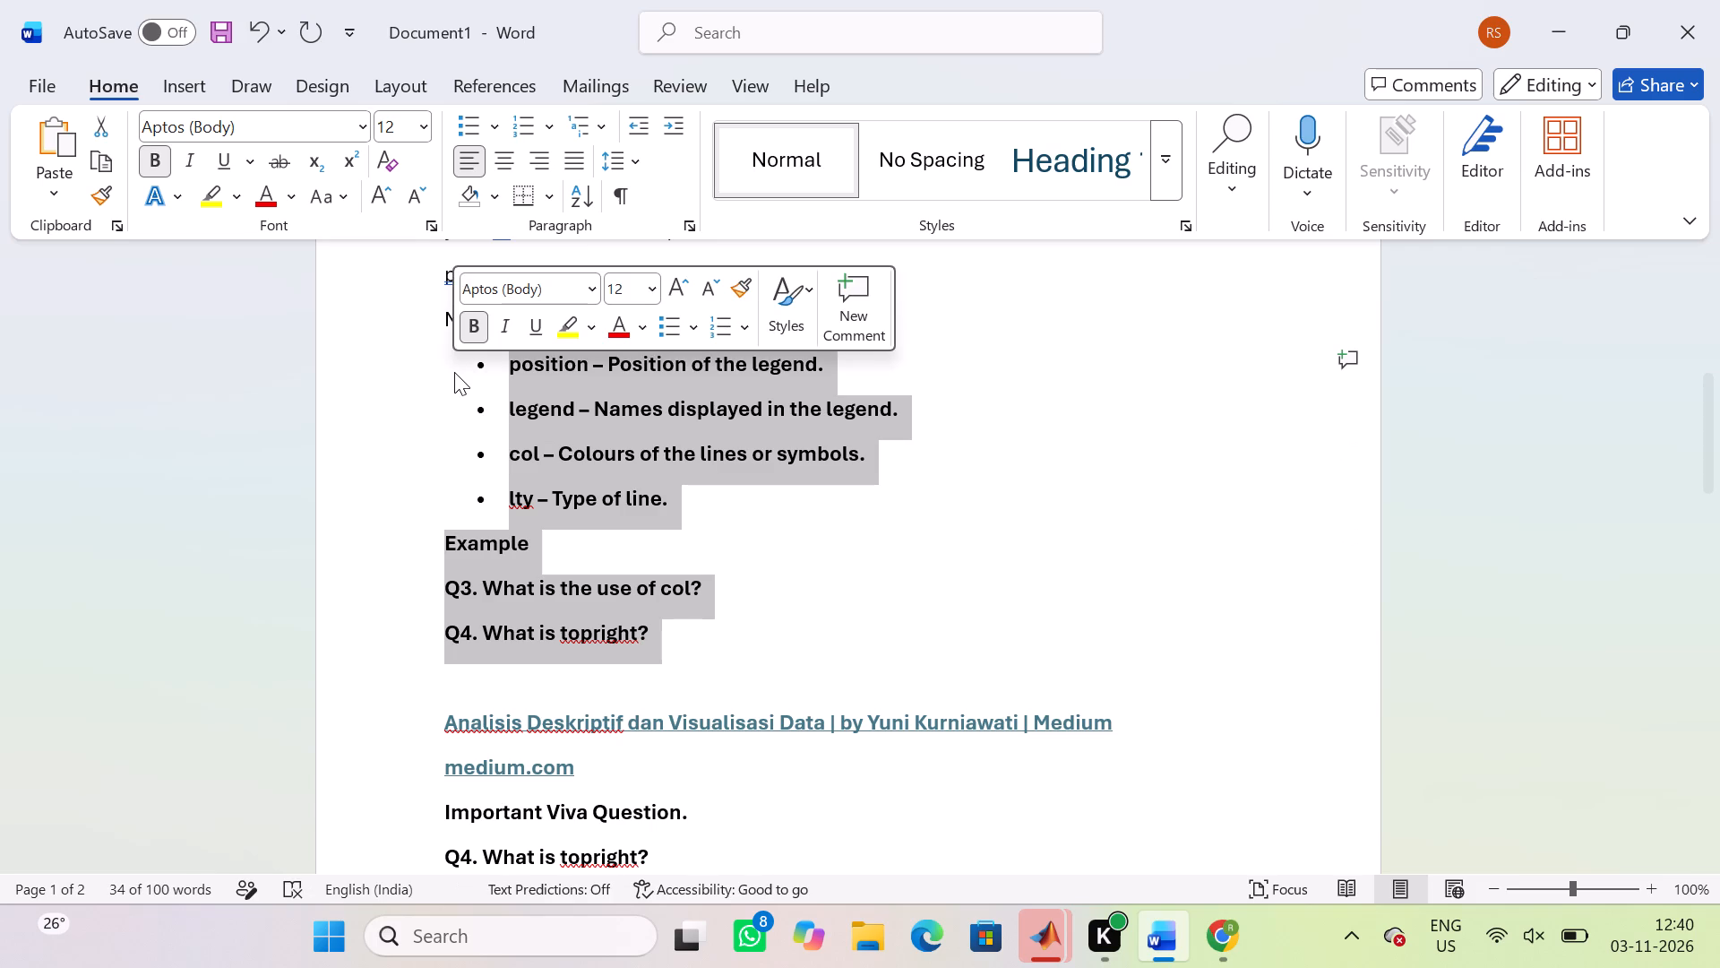
click(762, 164)
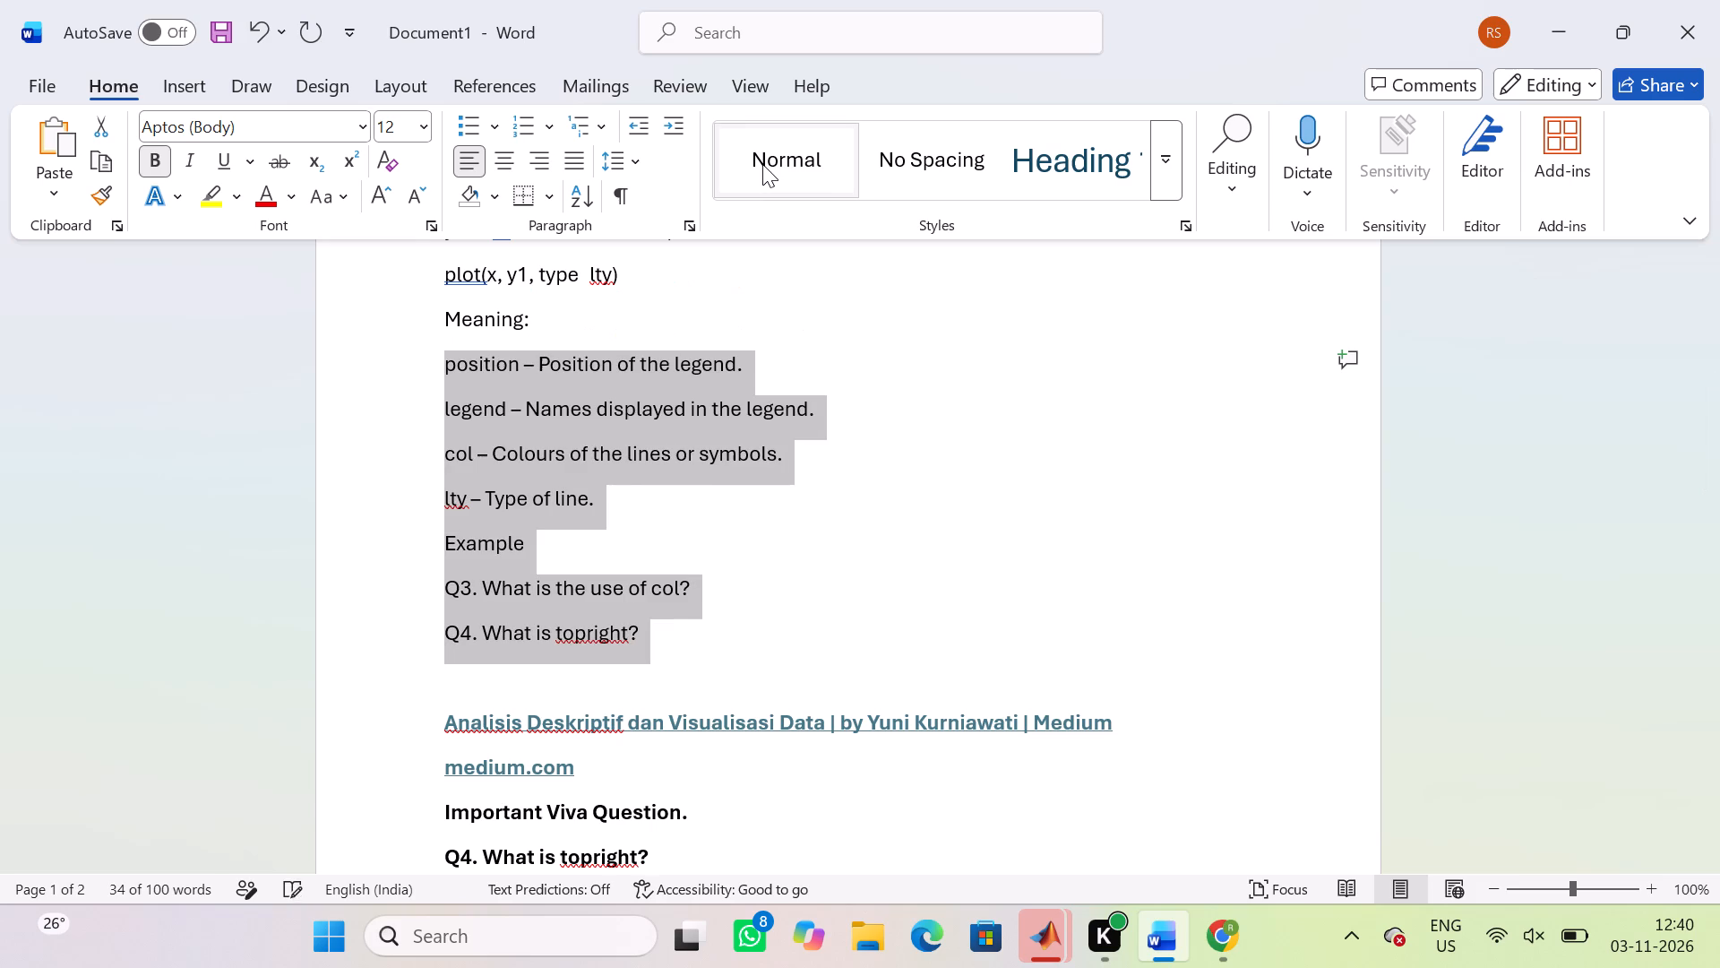
Join the "legend" and "col" lines onto the end of the "position" line under the "Meaning:" line that follows the plot code.
click(451, 386)
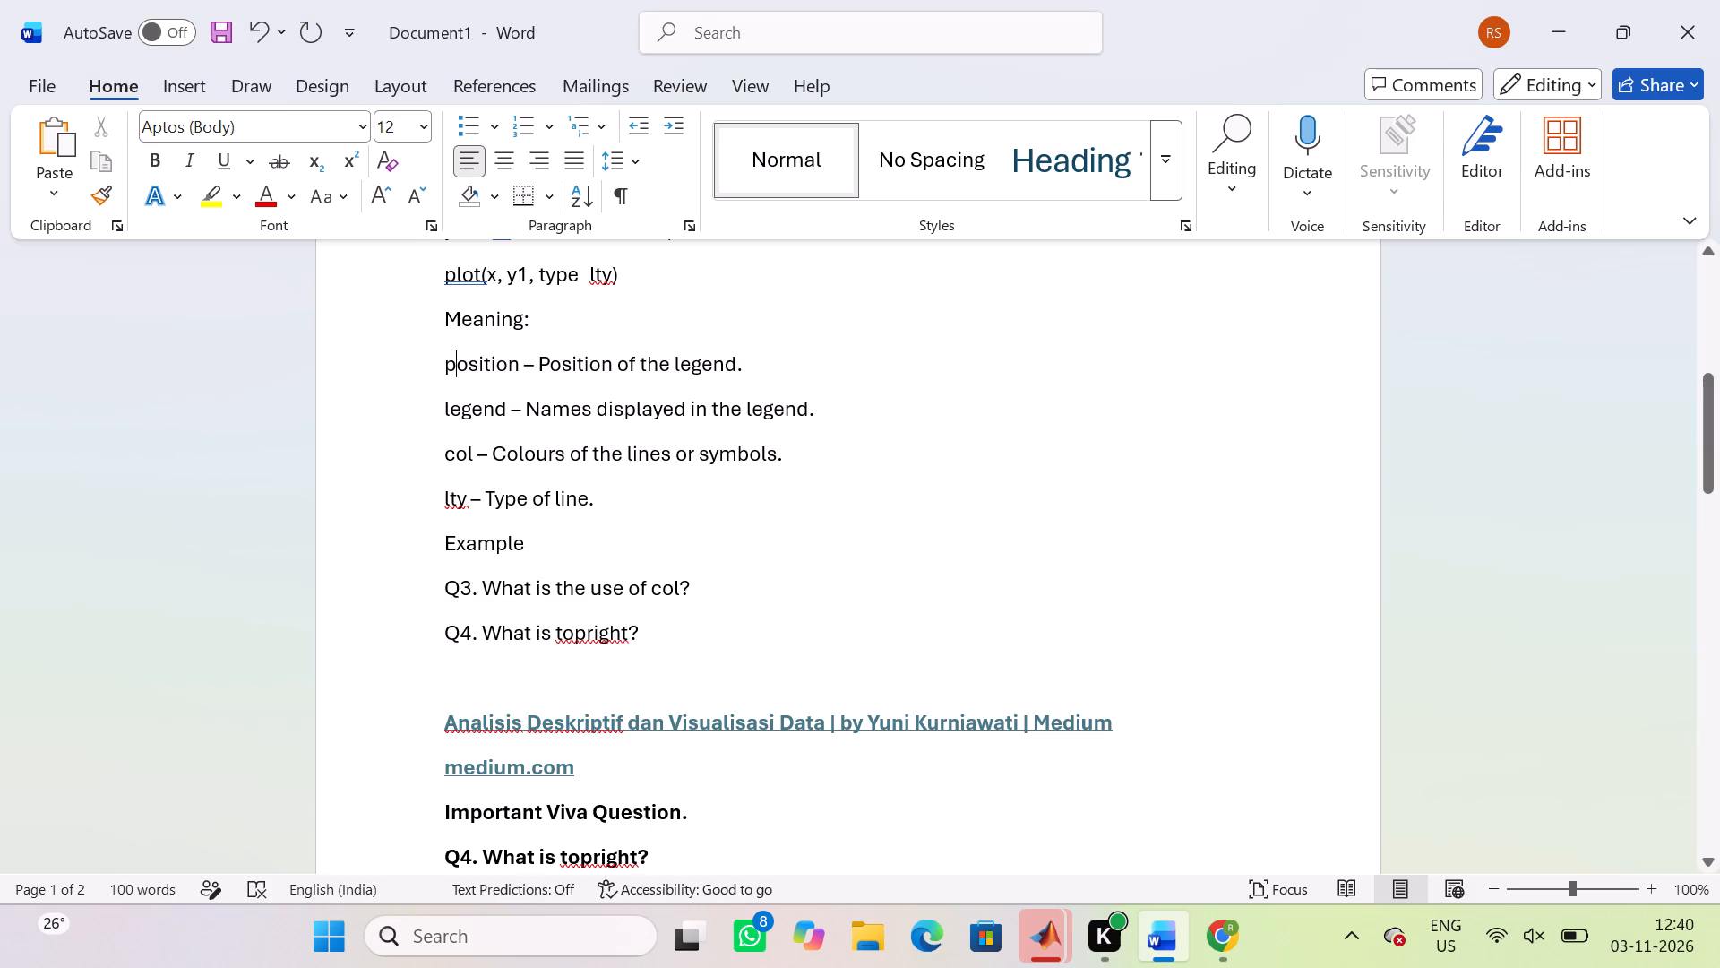
click(441, 416)
key(BackSpace)
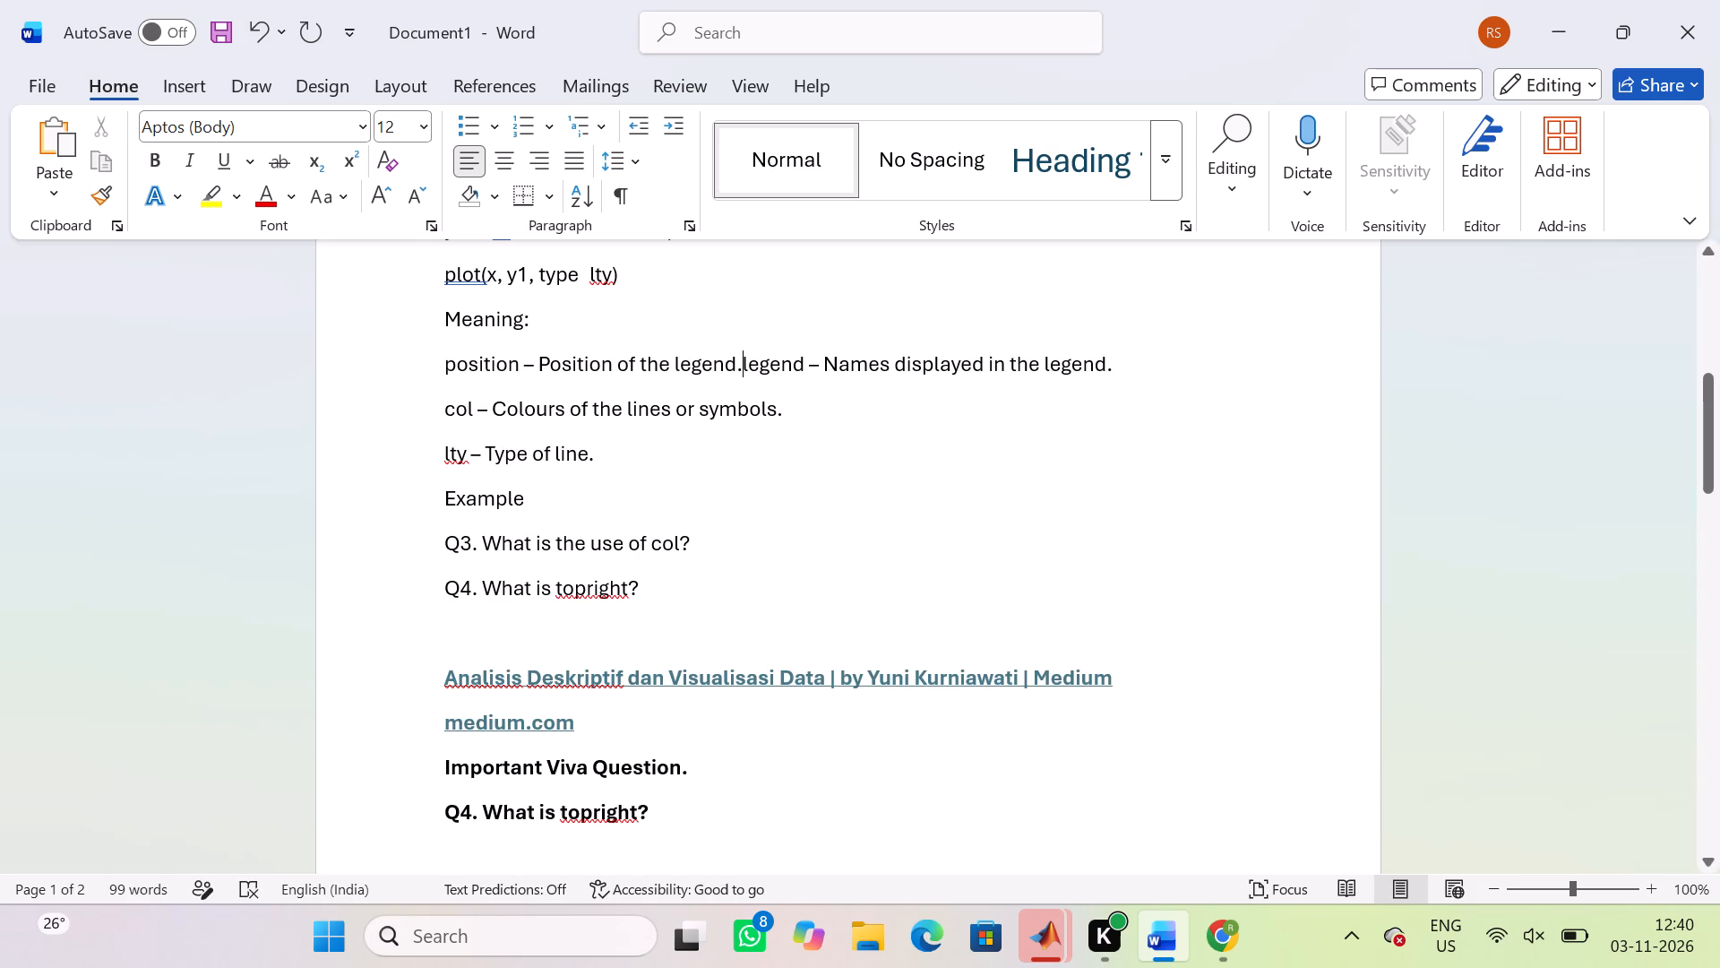
click(440, 414)
key(BackSpace)
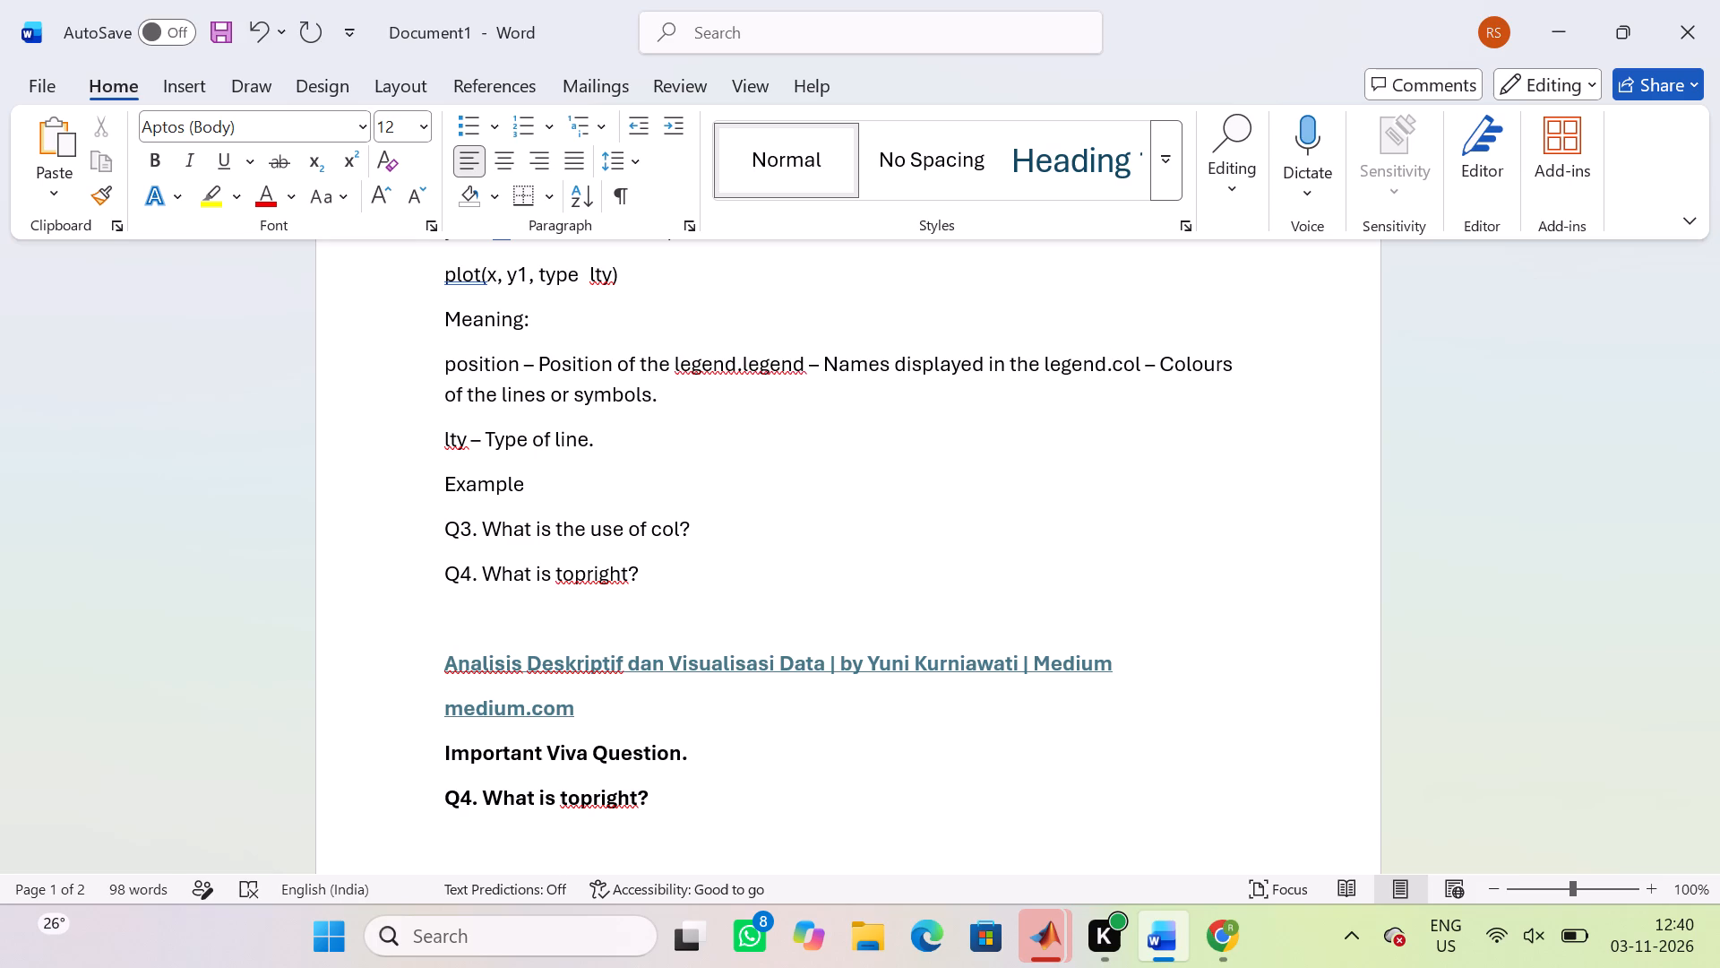
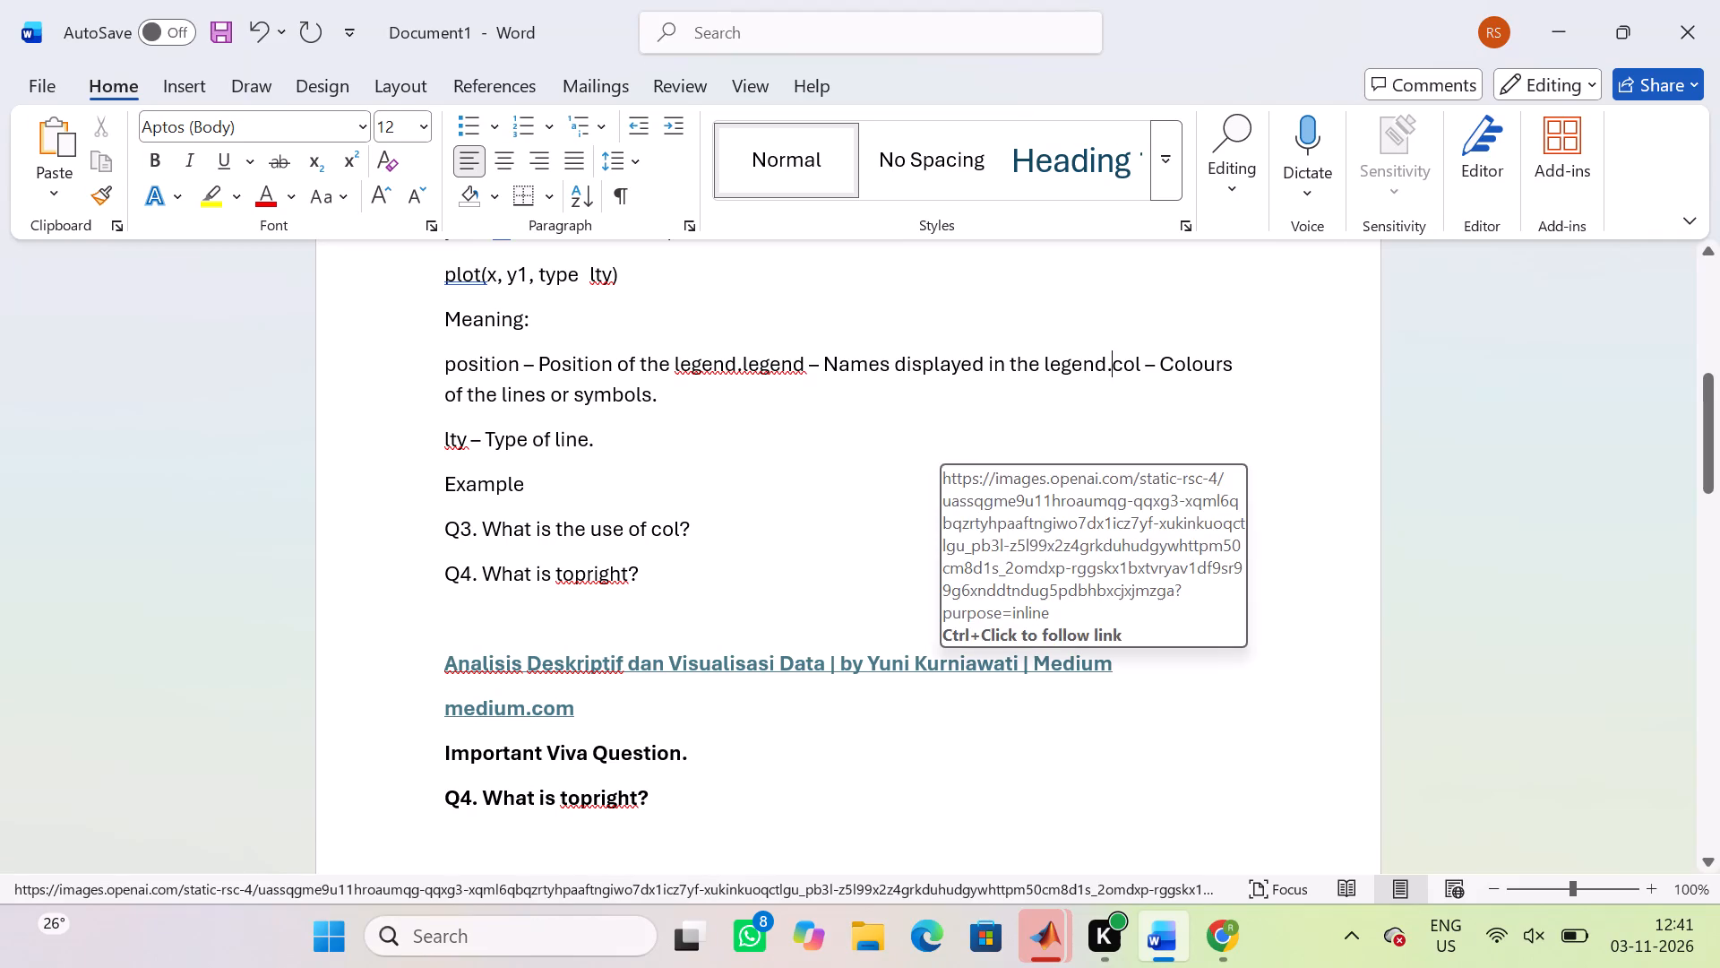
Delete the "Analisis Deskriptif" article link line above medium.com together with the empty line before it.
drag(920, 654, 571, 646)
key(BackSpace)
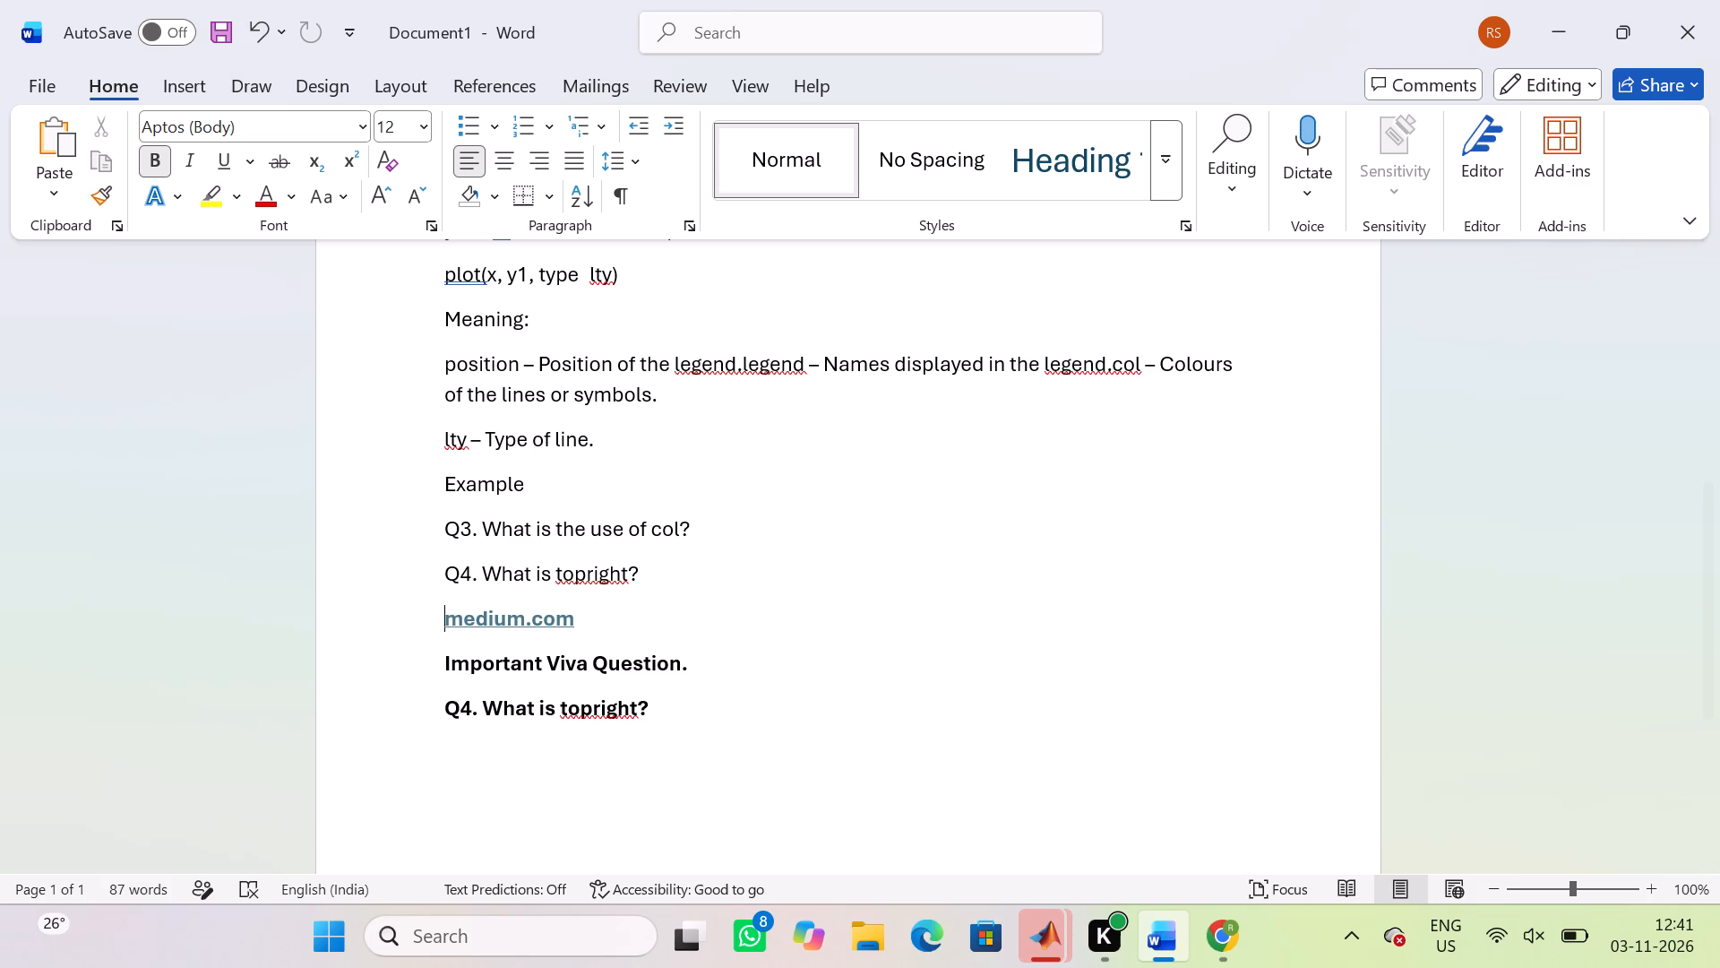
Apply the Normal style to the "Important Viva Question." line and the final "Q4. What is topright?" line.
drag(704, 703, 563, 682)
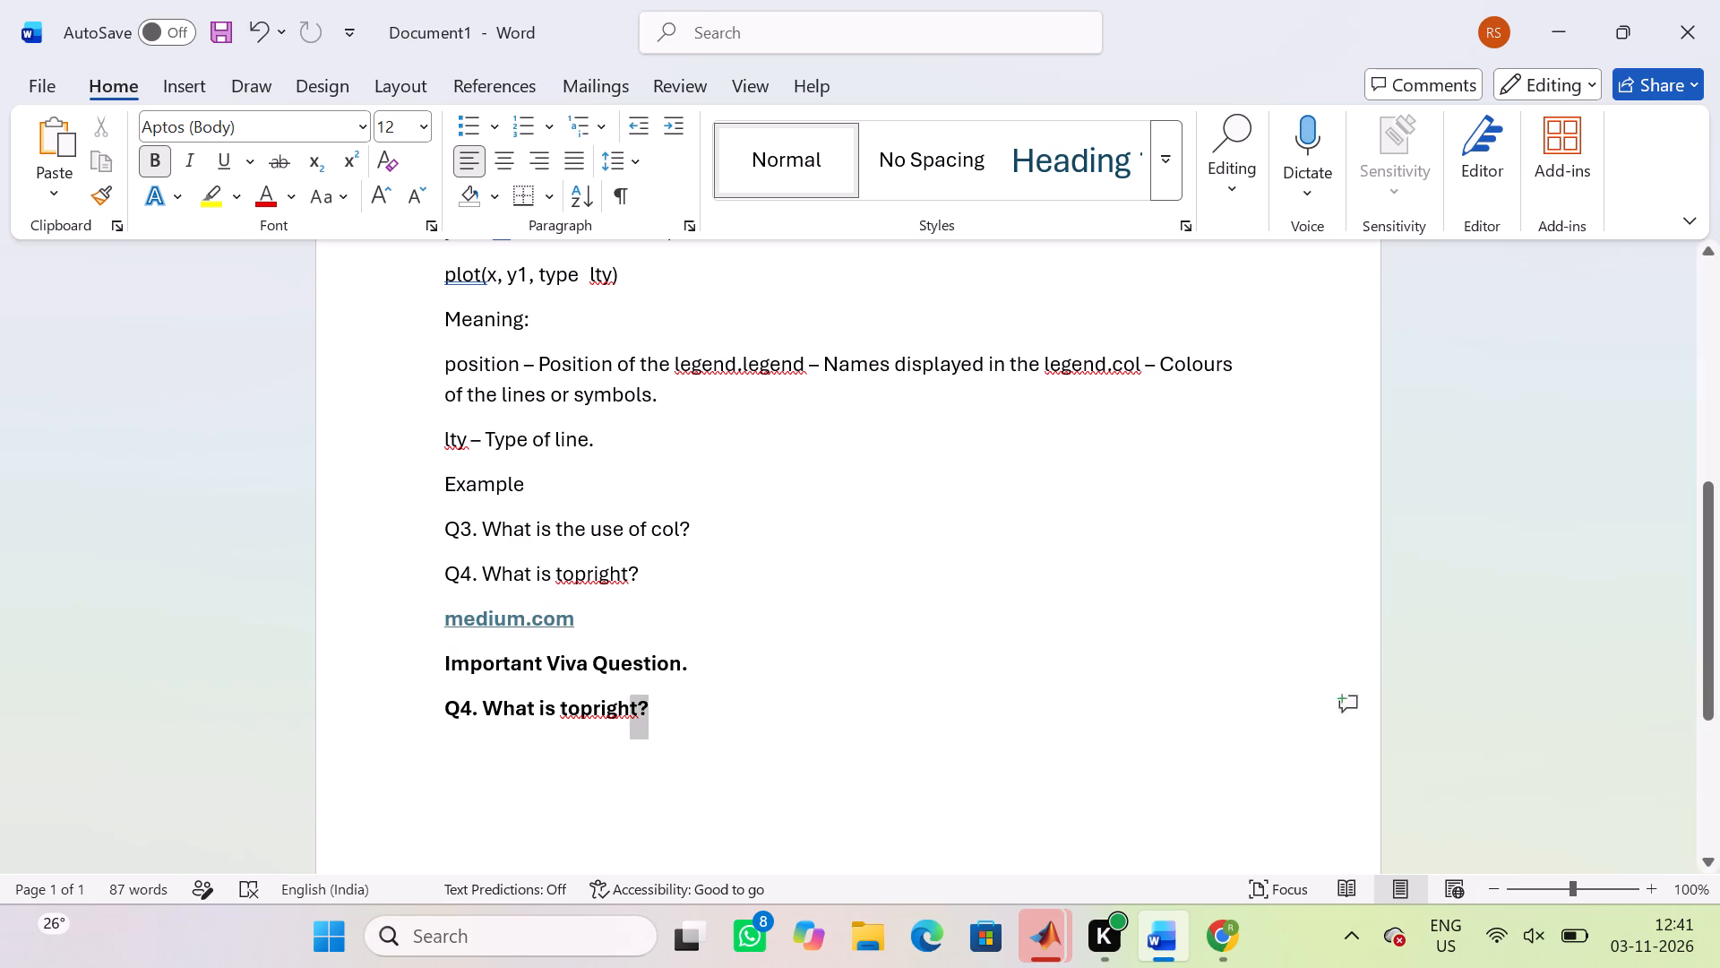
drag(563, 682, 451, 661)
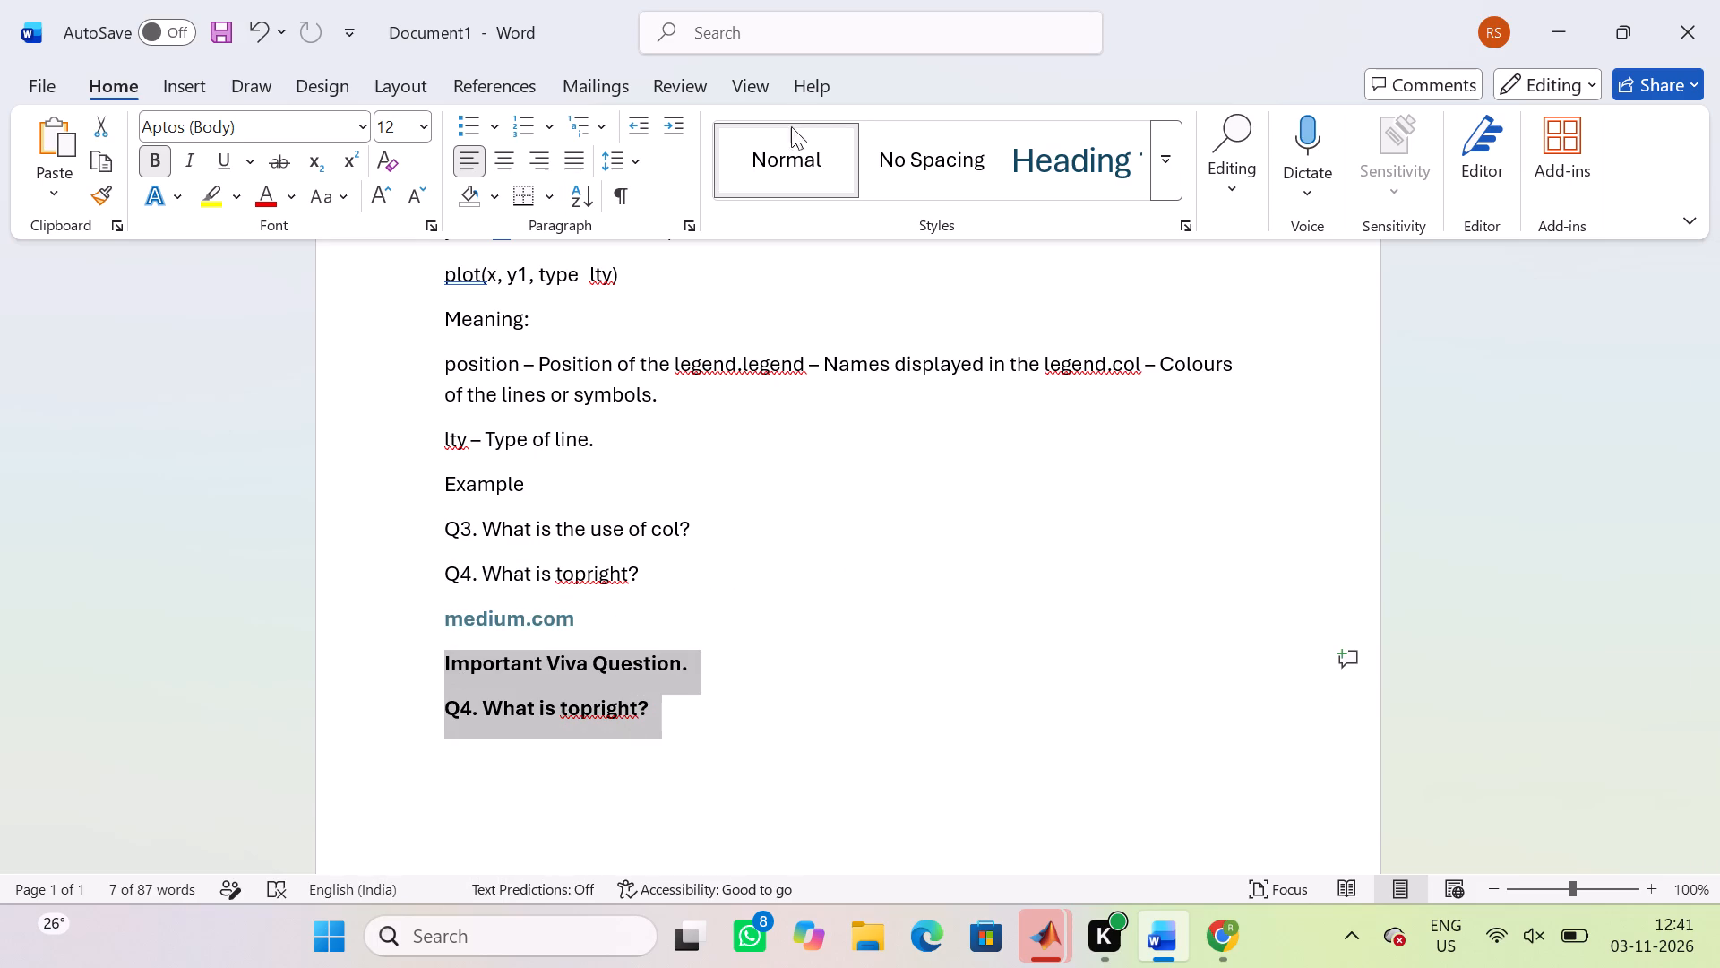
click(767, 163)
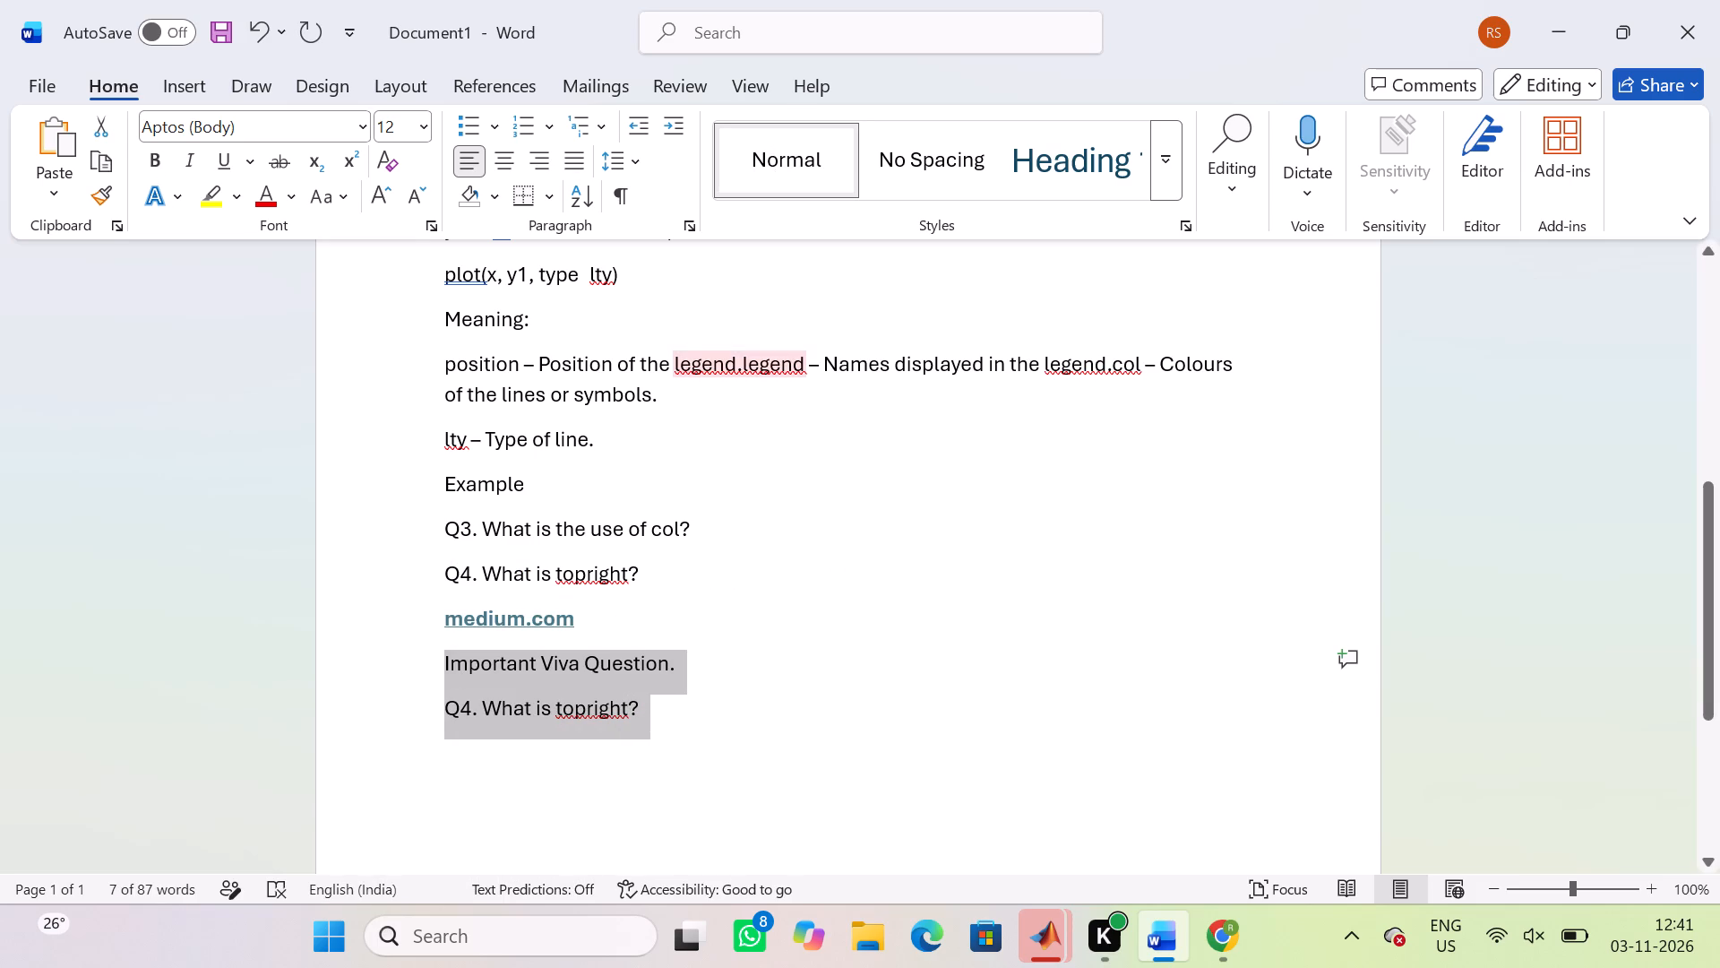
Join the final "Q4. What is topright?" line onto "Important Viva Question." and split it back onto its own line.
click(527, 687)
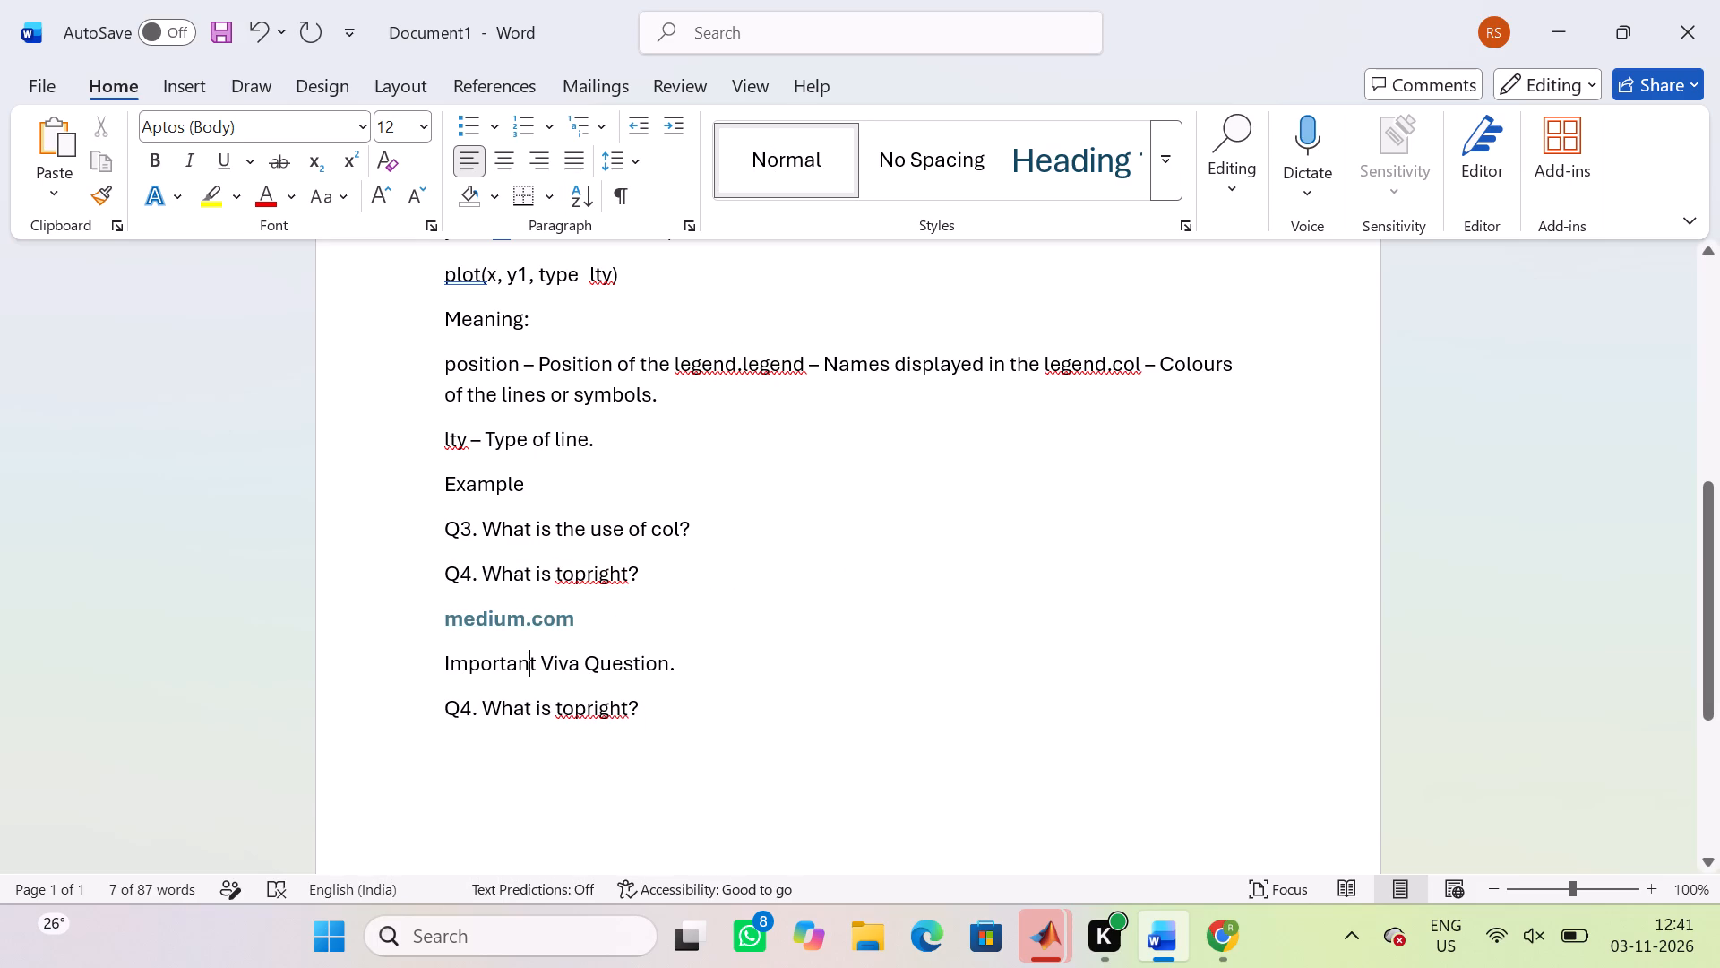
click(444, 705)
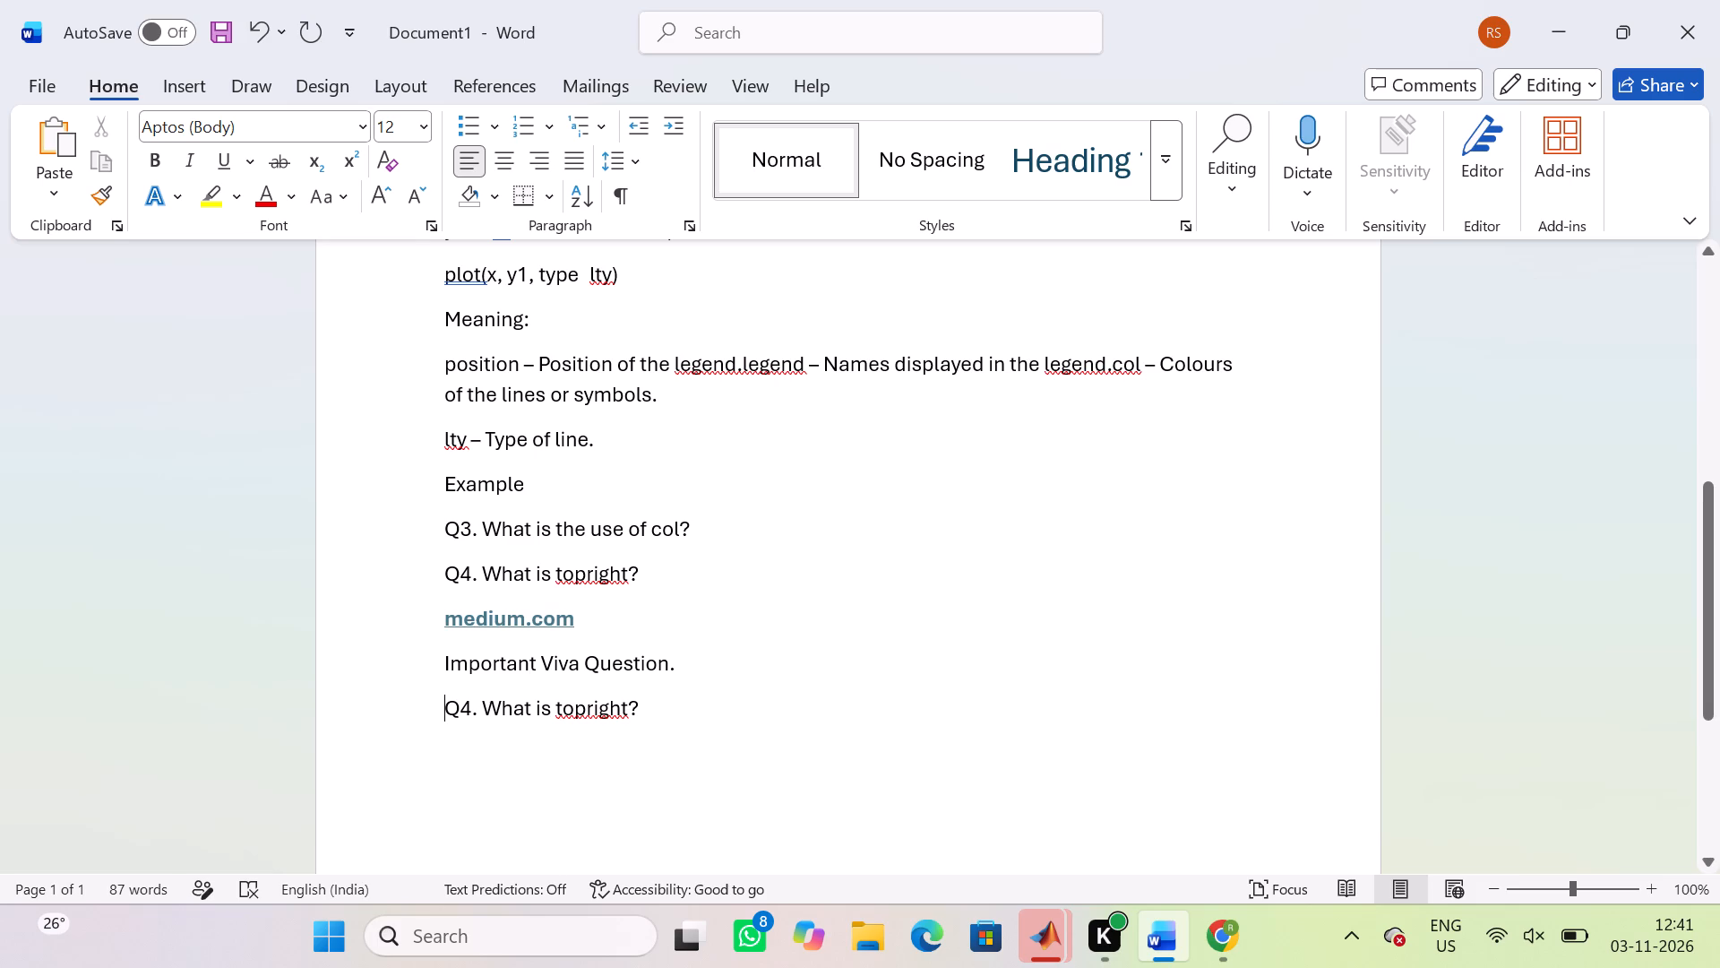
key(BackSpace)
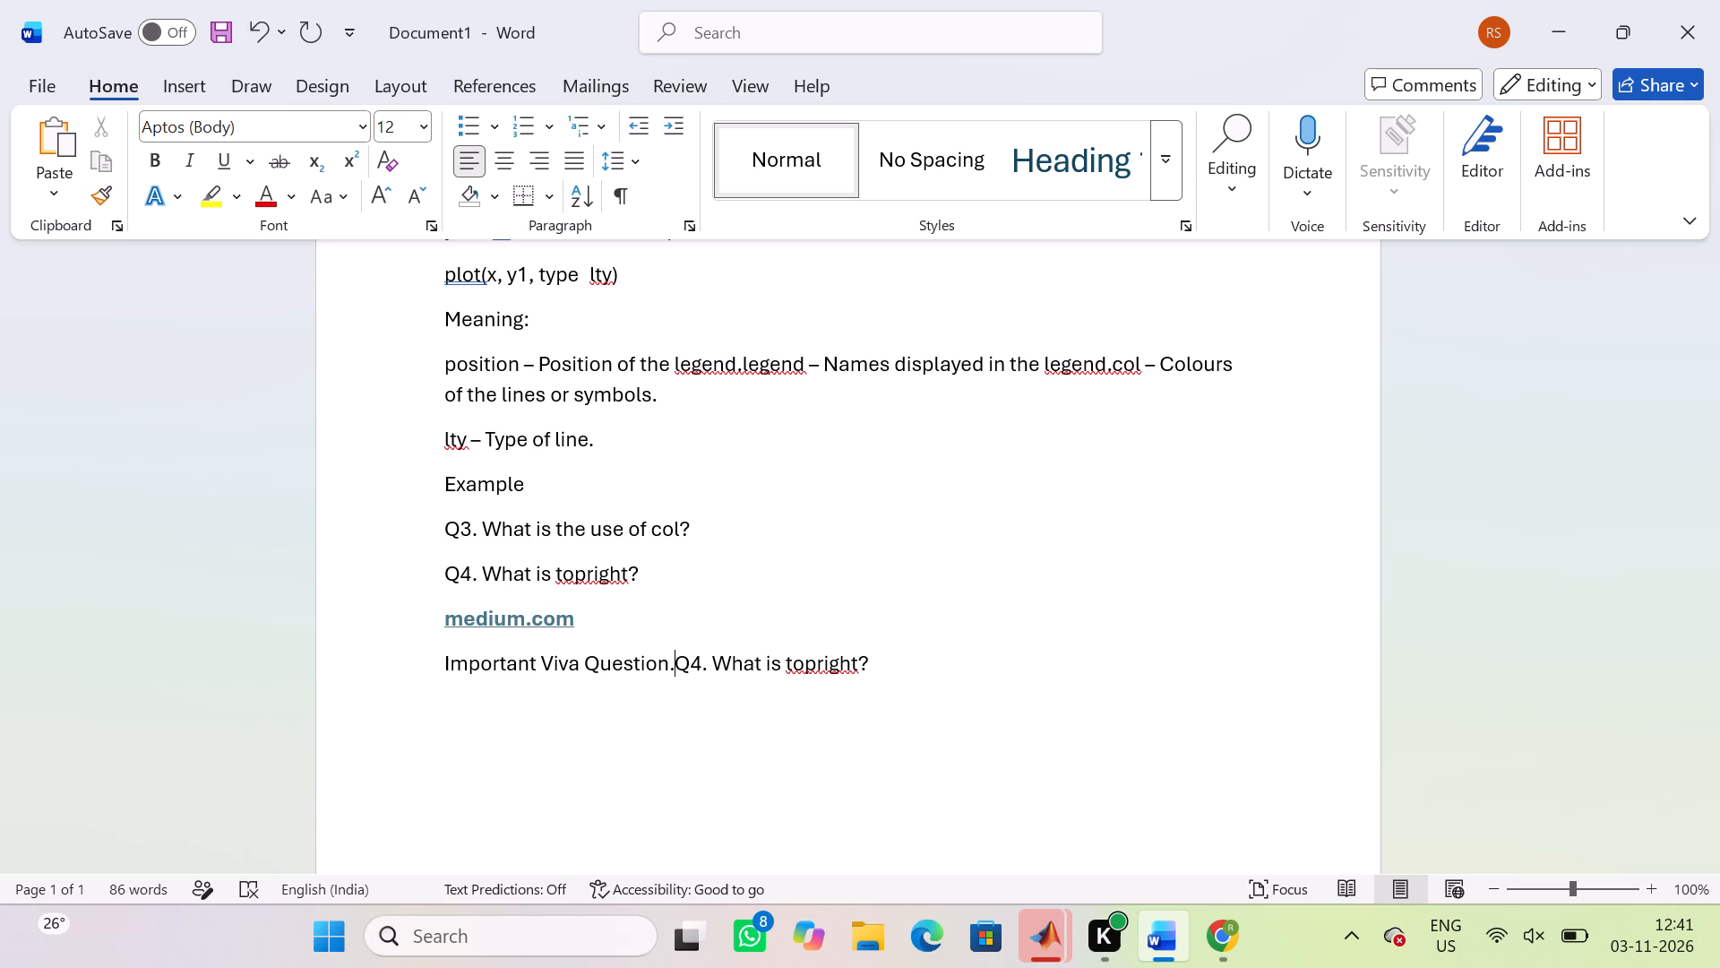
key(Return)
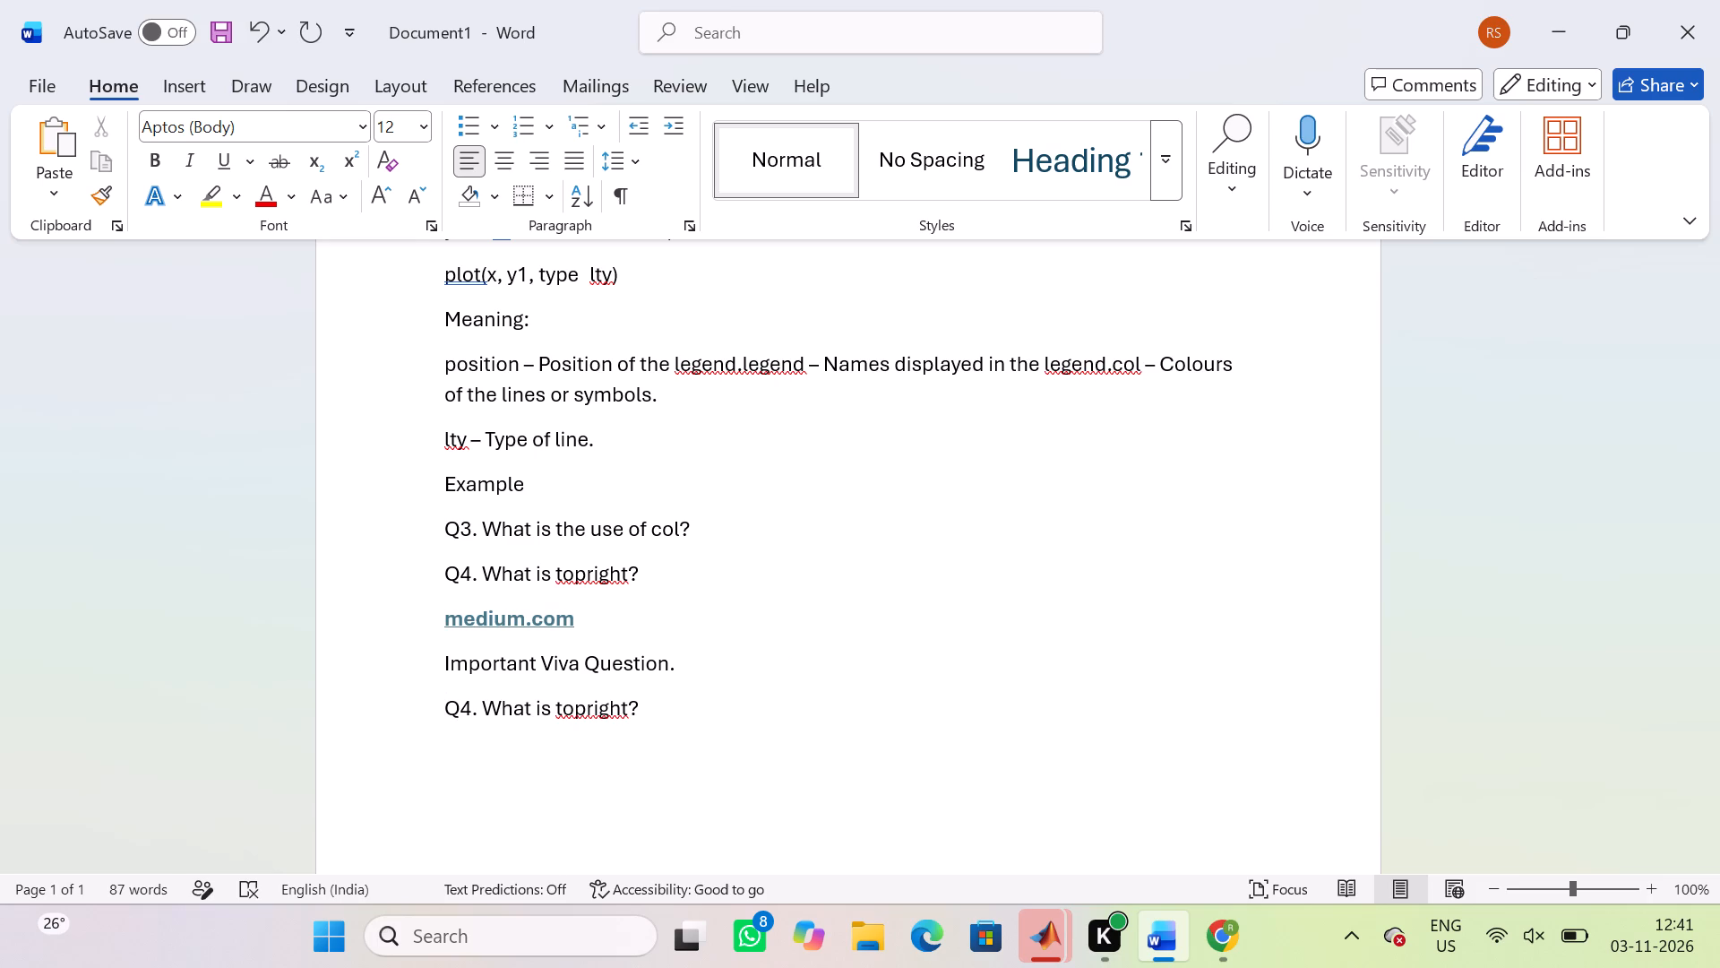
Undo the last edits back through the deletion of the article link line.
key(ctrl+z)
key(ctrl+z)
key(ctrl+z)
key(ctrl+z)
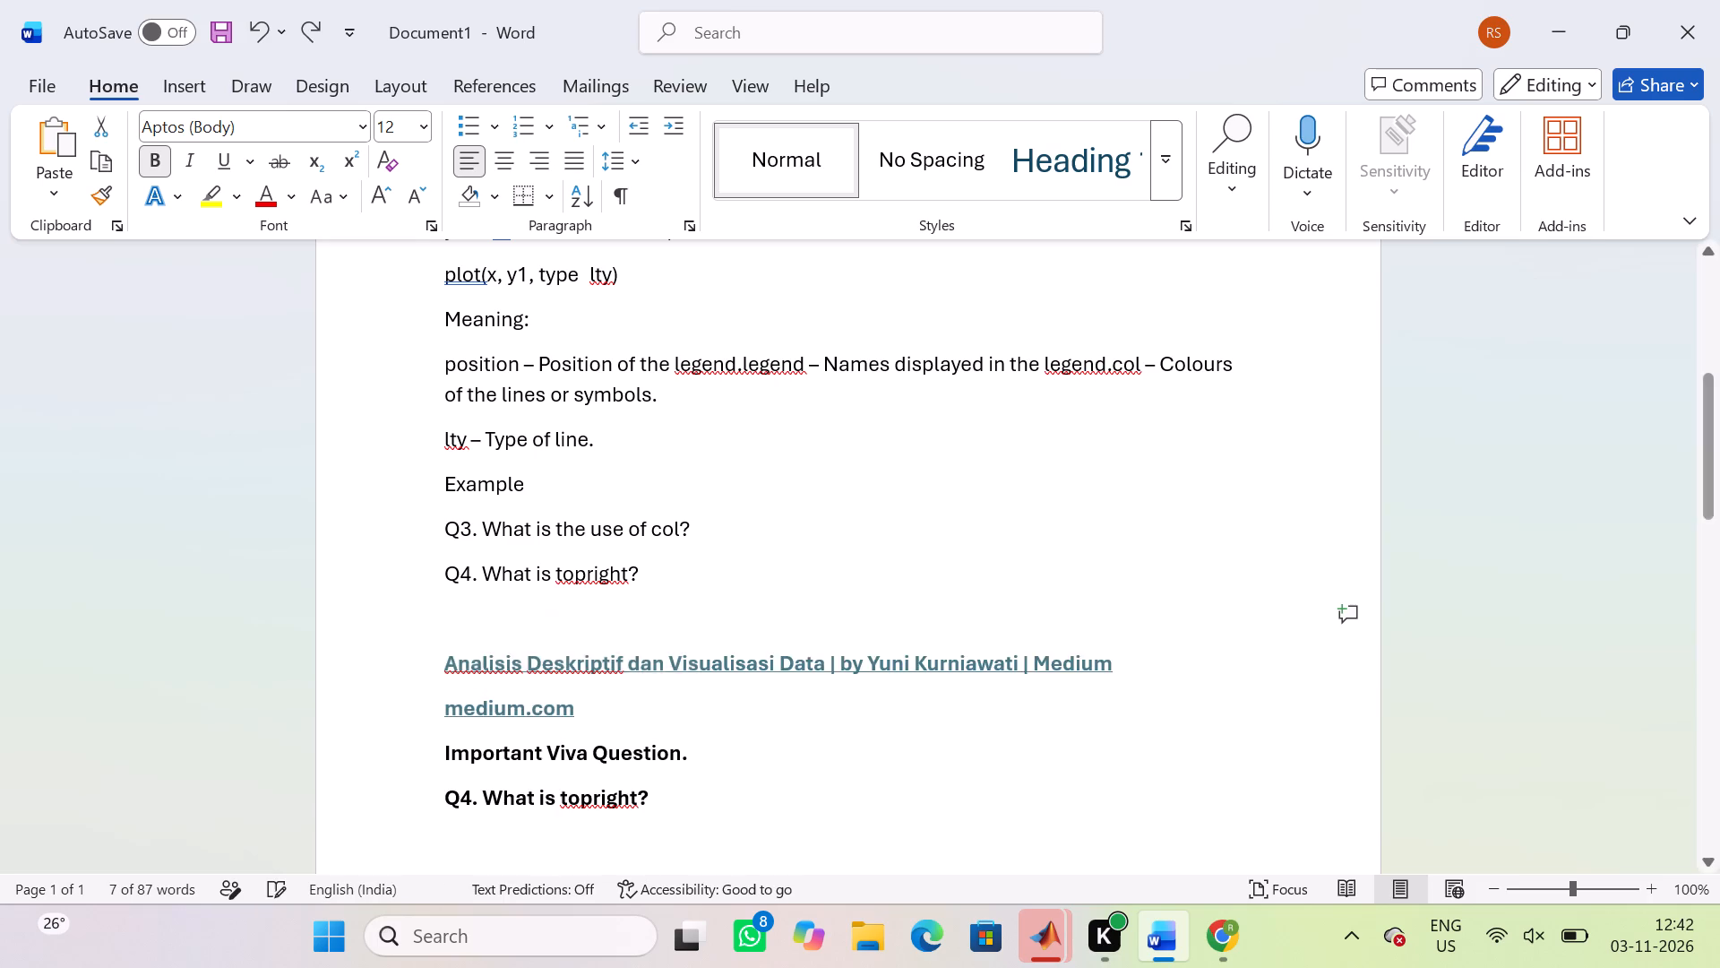
Make the passage from the joined "position" line after the plot code through the medium.com link bold.
click(948, 479)
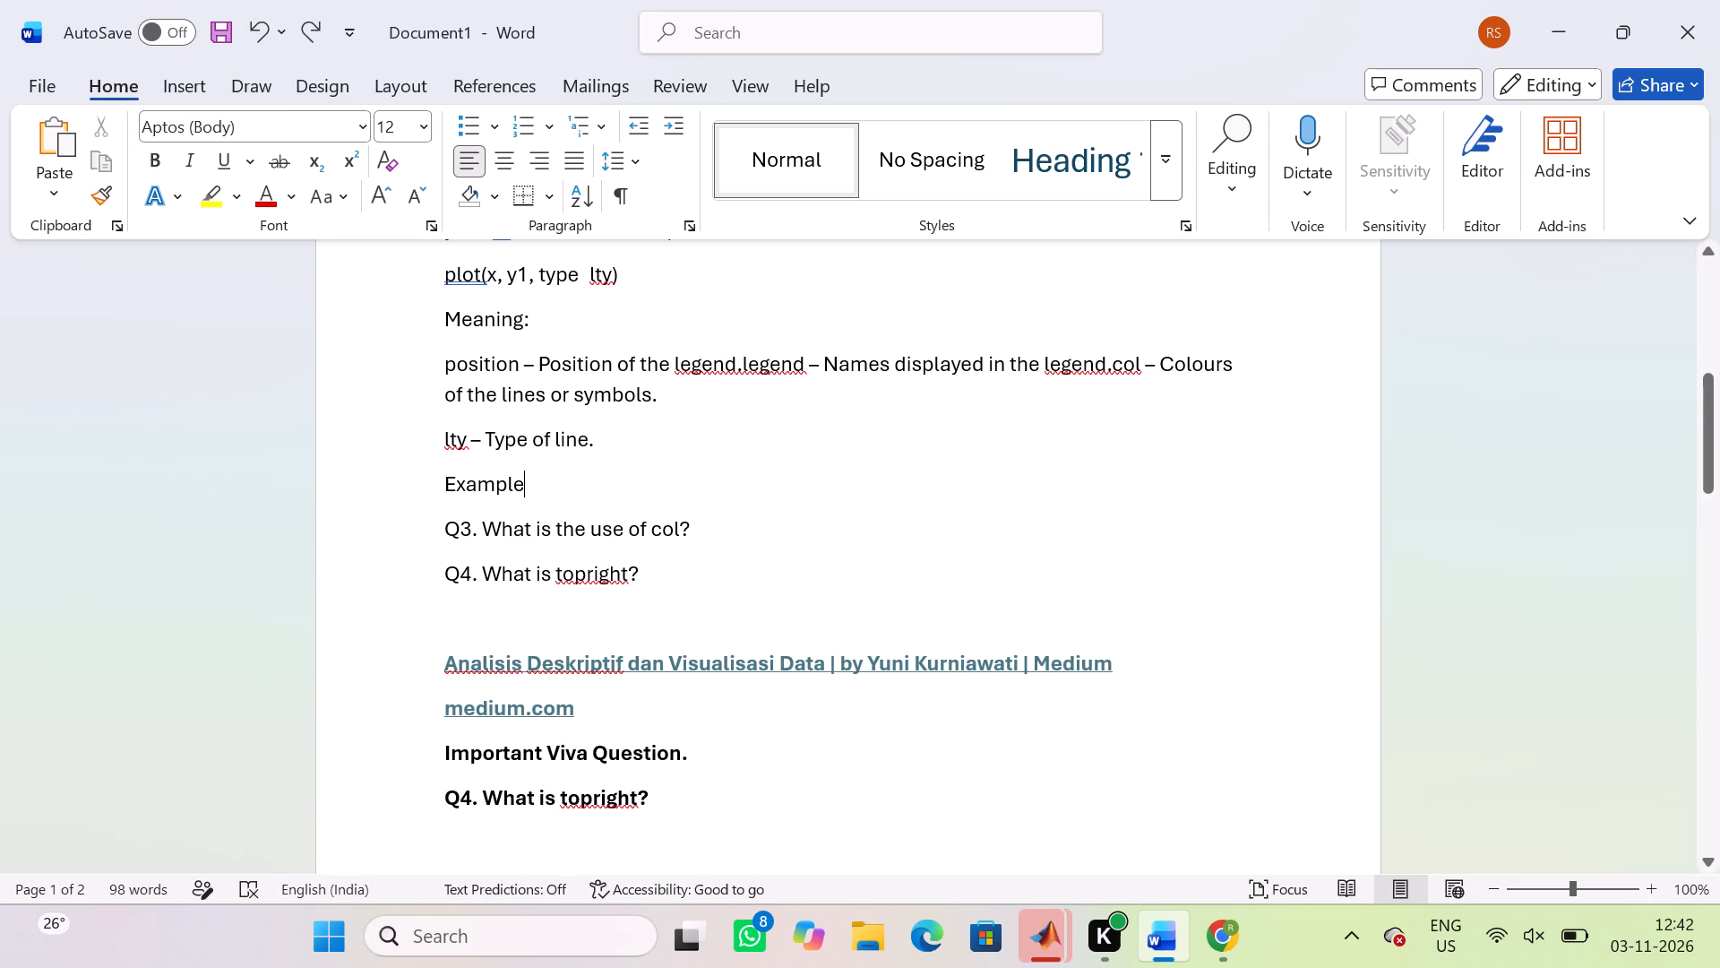
click(1095, 453)
drag(466, 360, 855, 696)
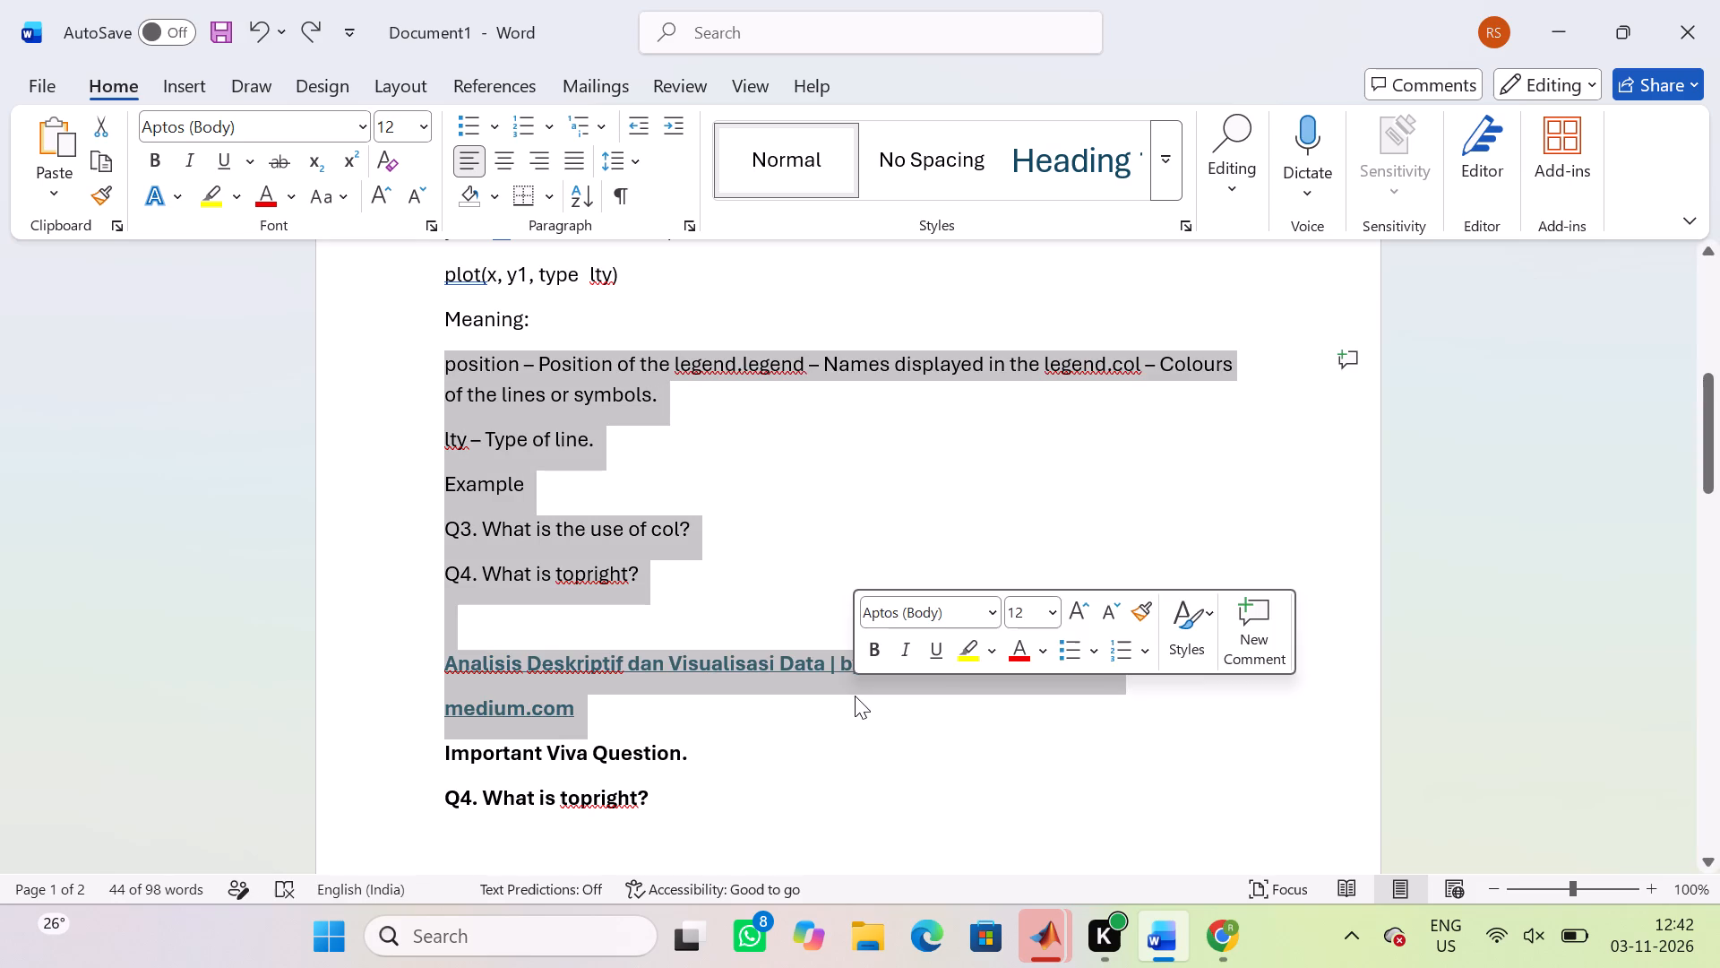
click(876, 654)
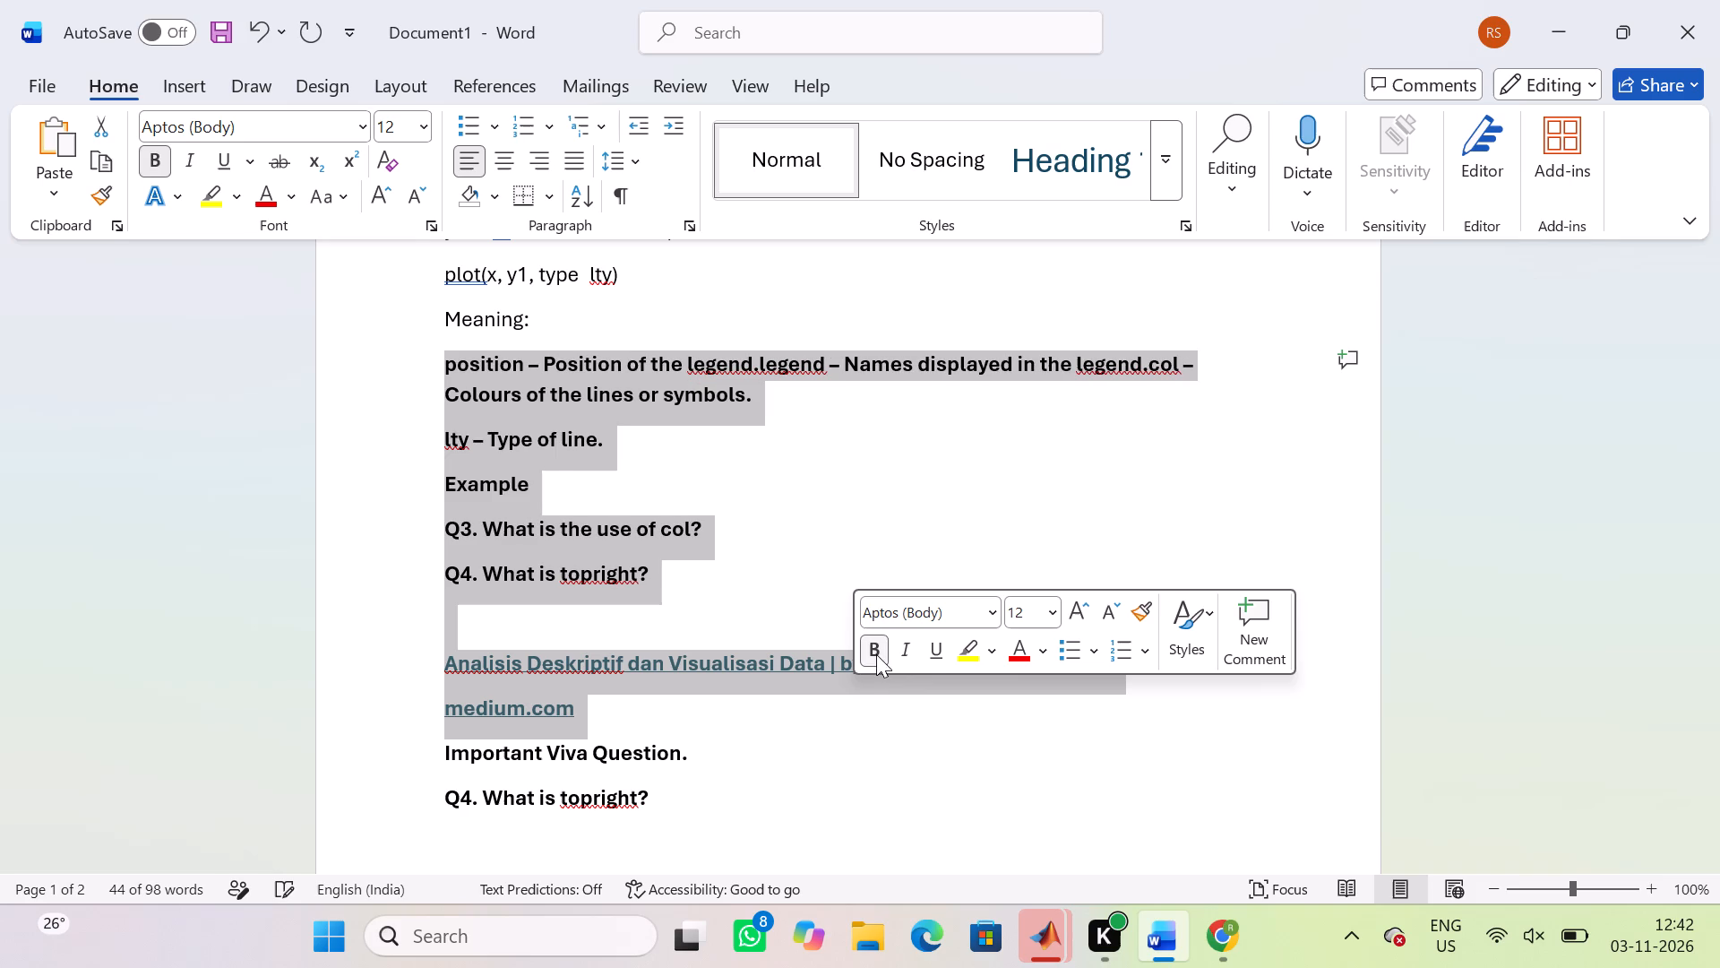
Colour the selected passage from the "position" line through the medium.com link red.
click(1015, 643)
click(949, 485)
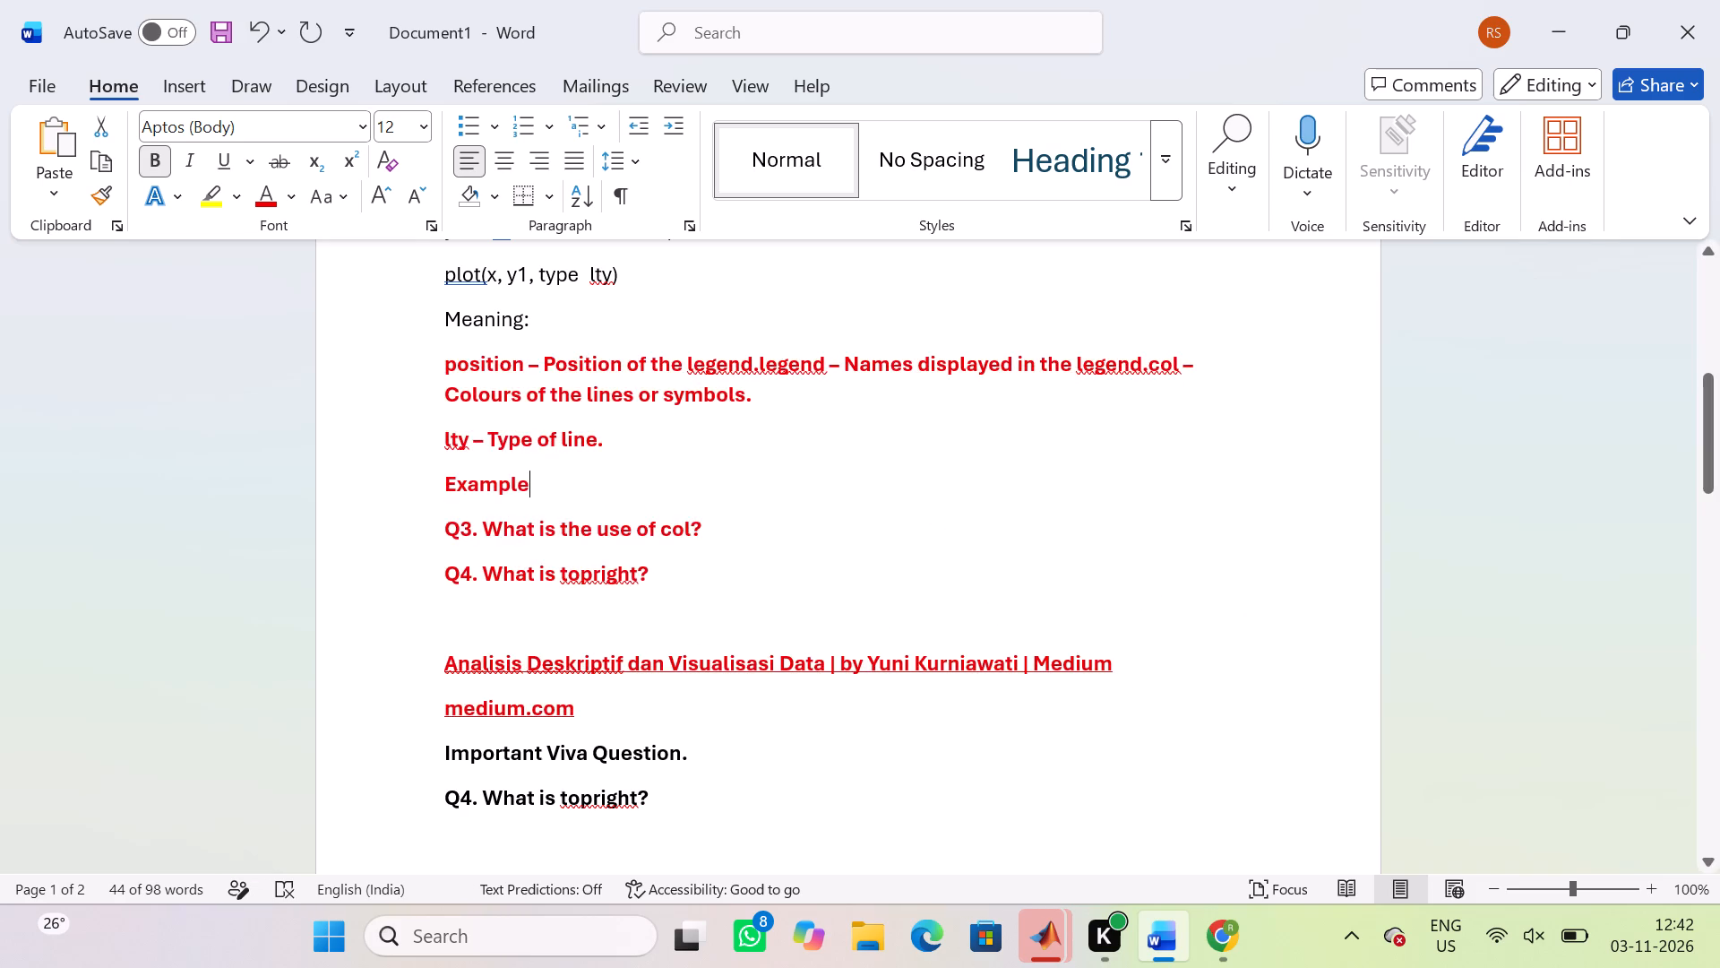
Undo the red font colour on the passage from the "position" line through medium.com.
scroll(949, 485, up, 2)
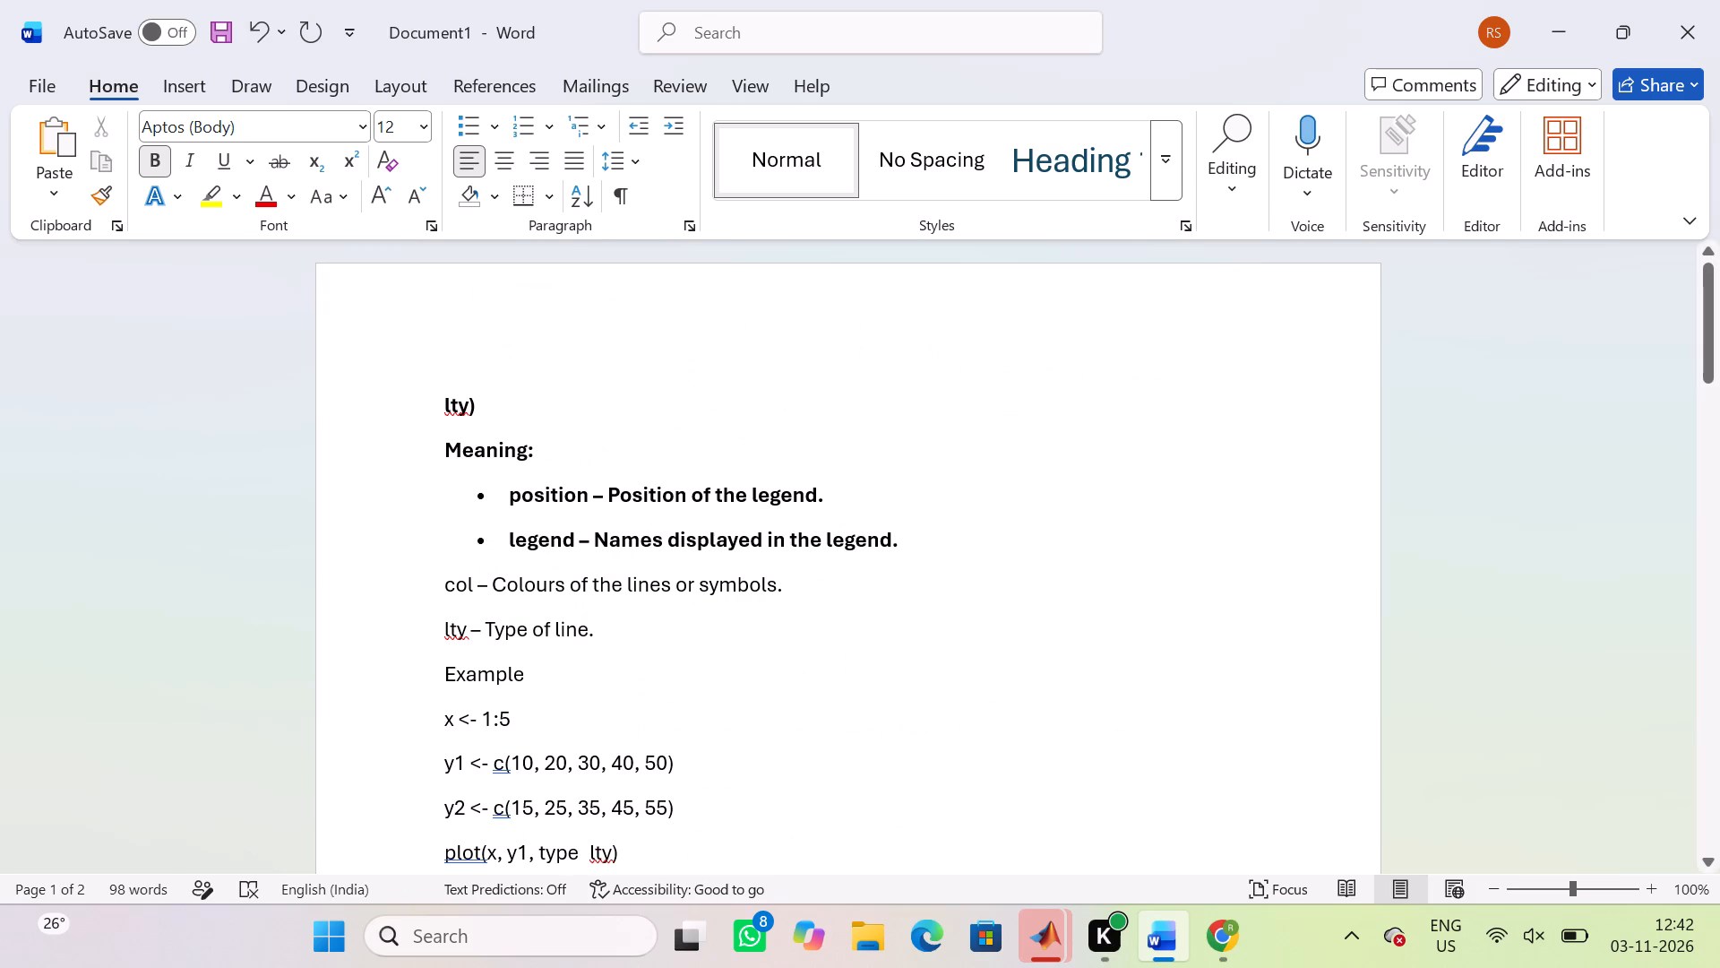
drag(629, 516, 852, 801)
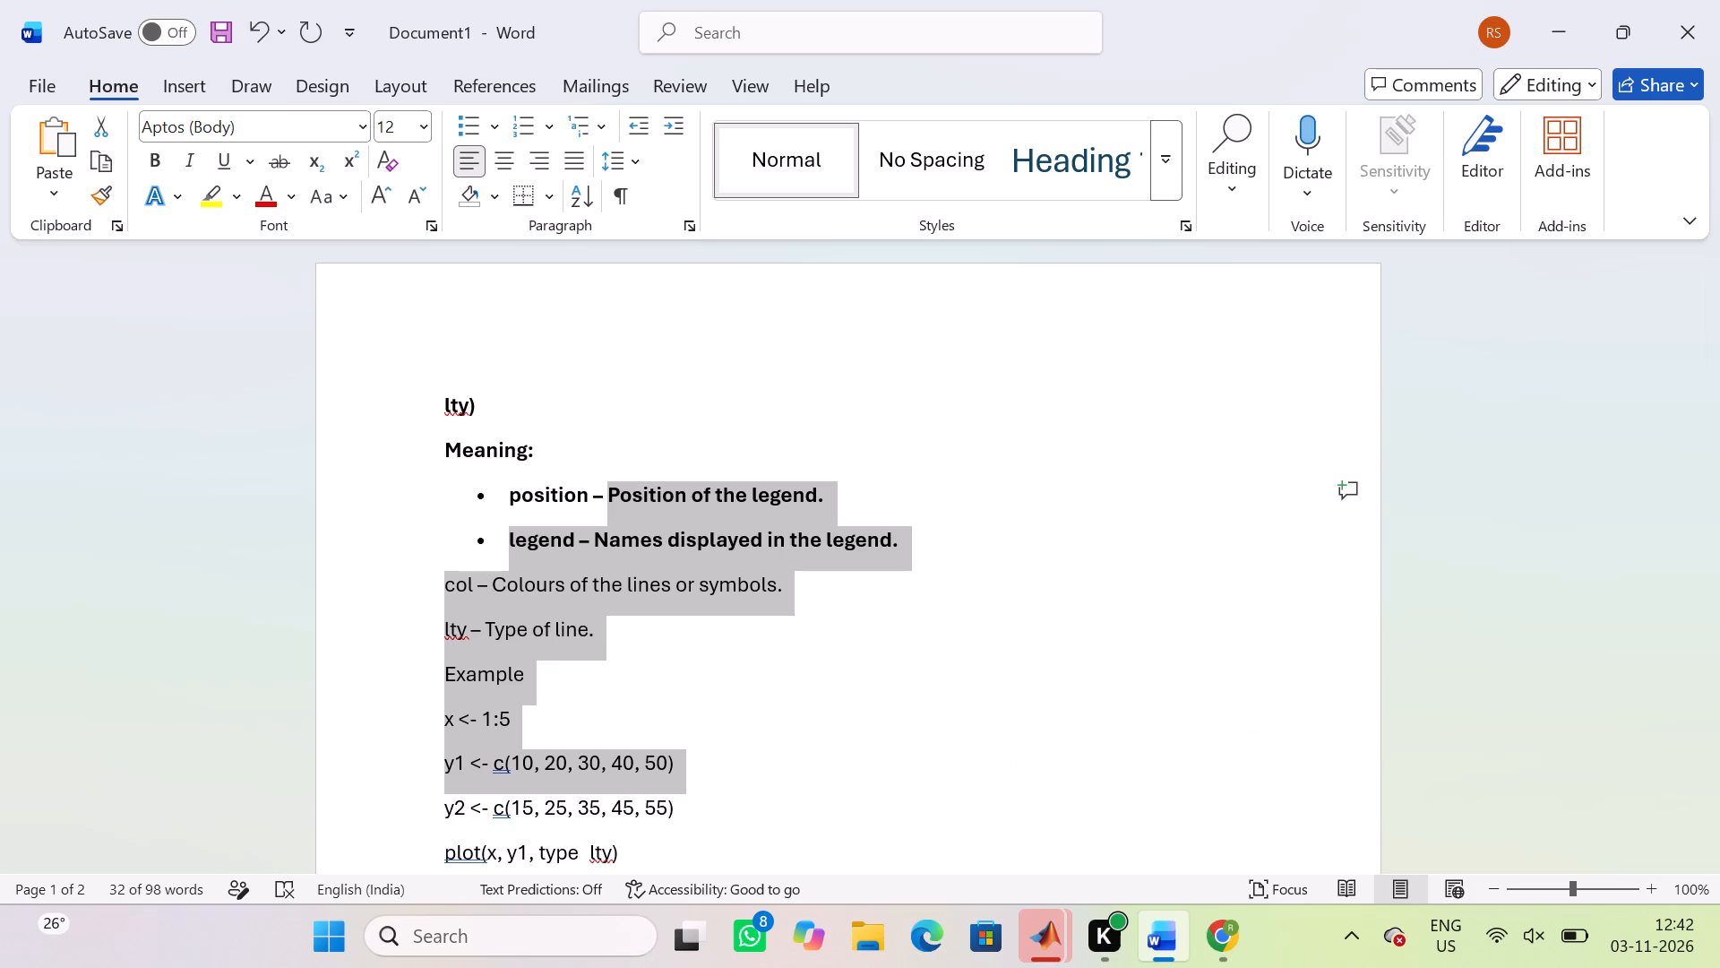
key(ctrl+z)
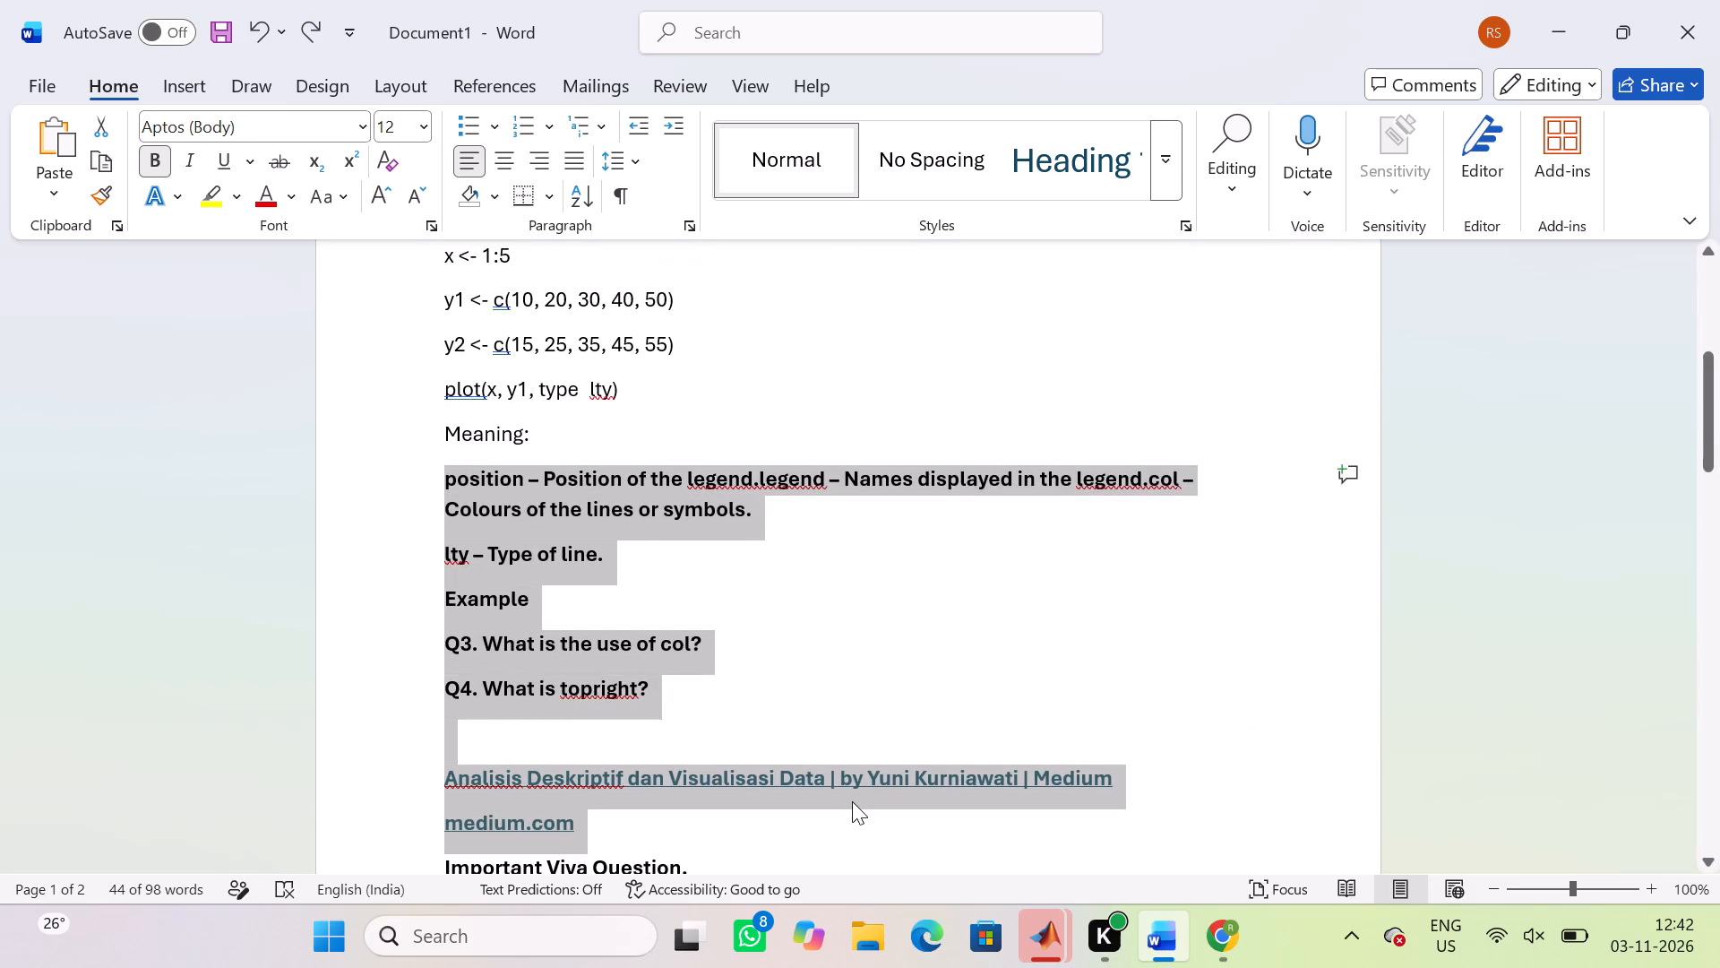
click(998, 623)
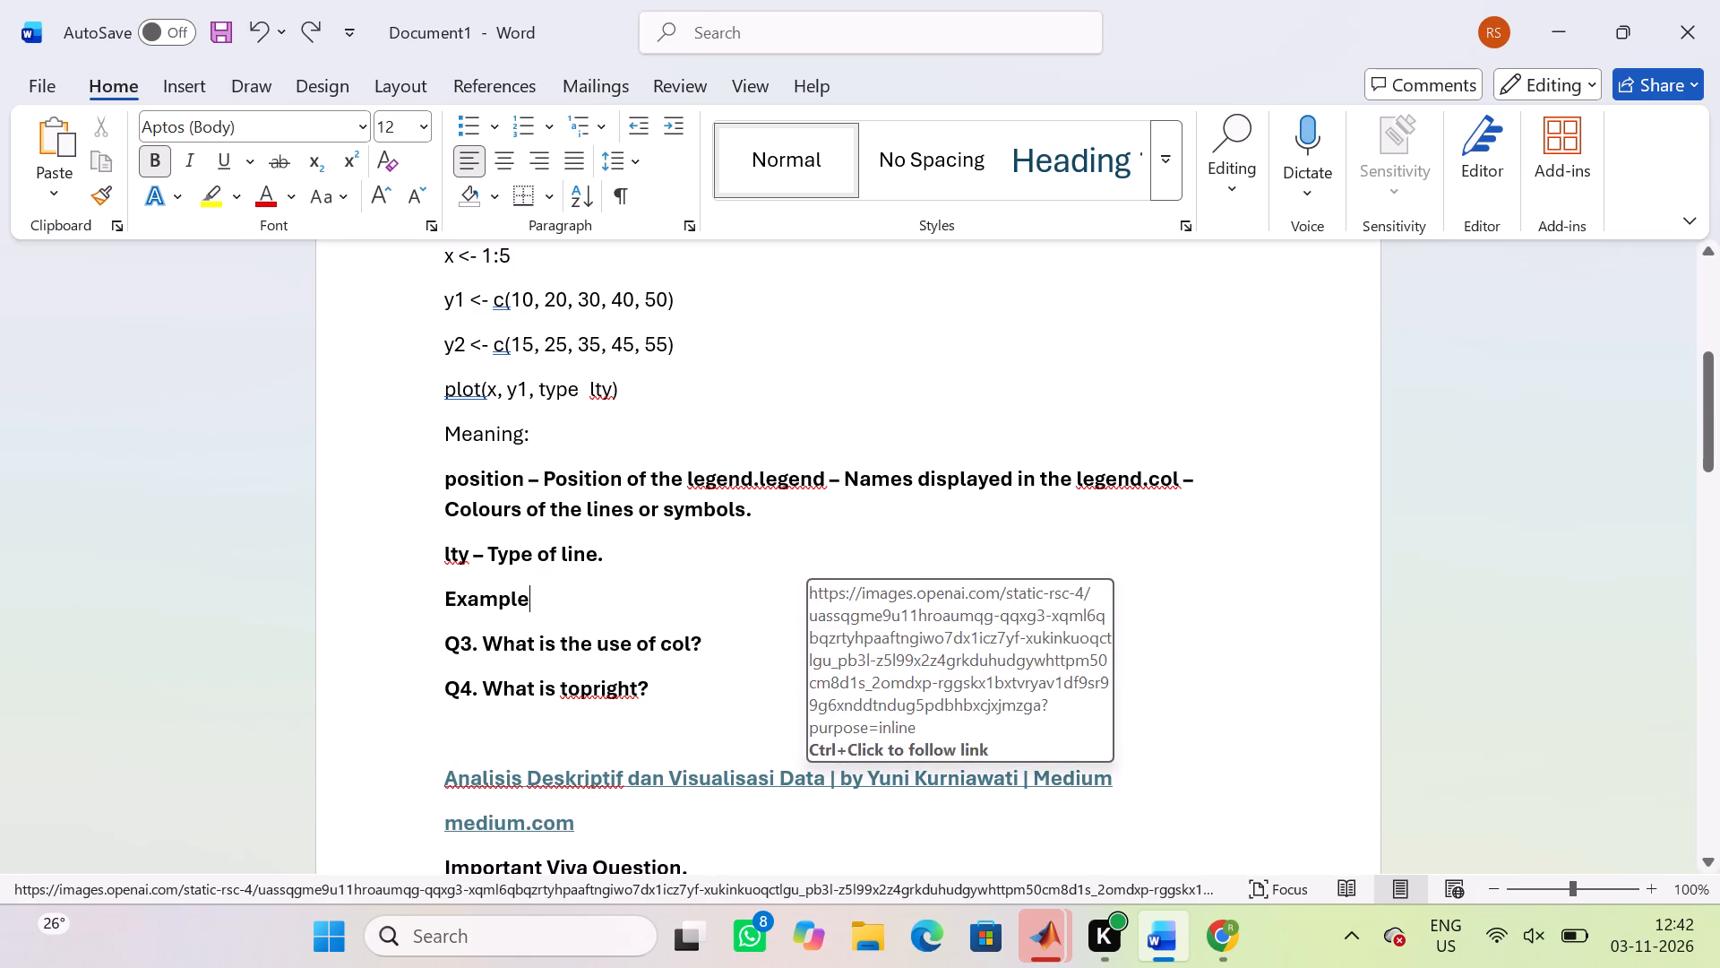
Delete the empty line between "Q4. What is topright?" and the article link.
click(434, 778)
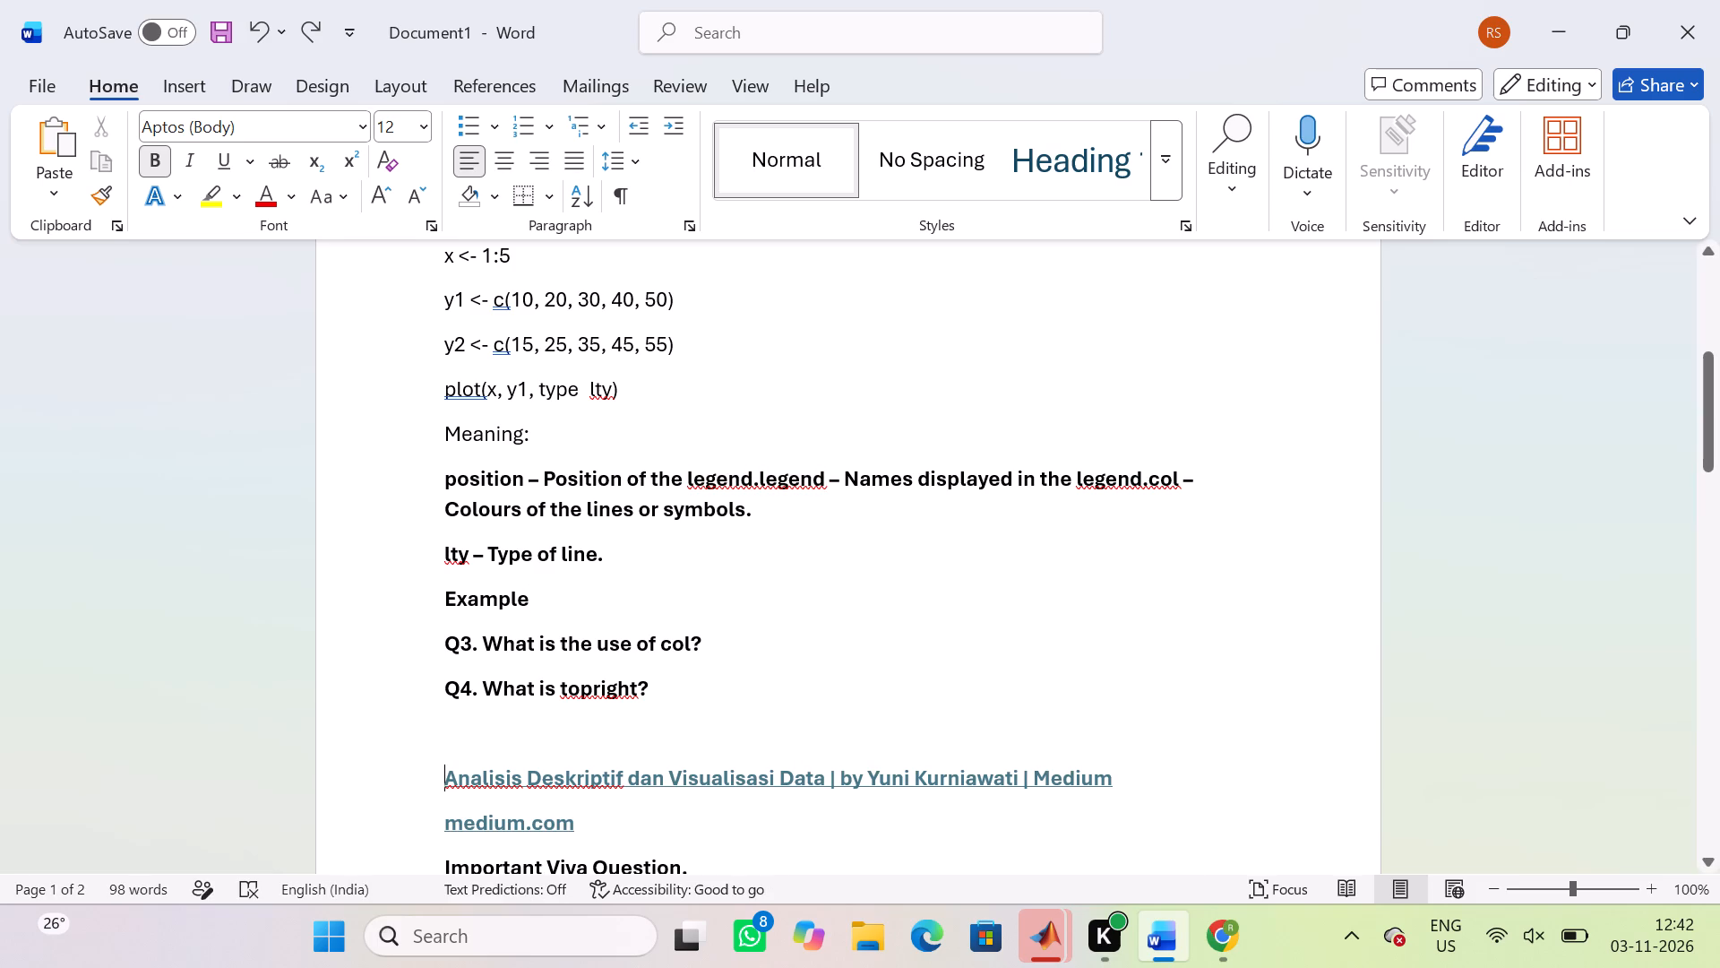
key(BackSpace)
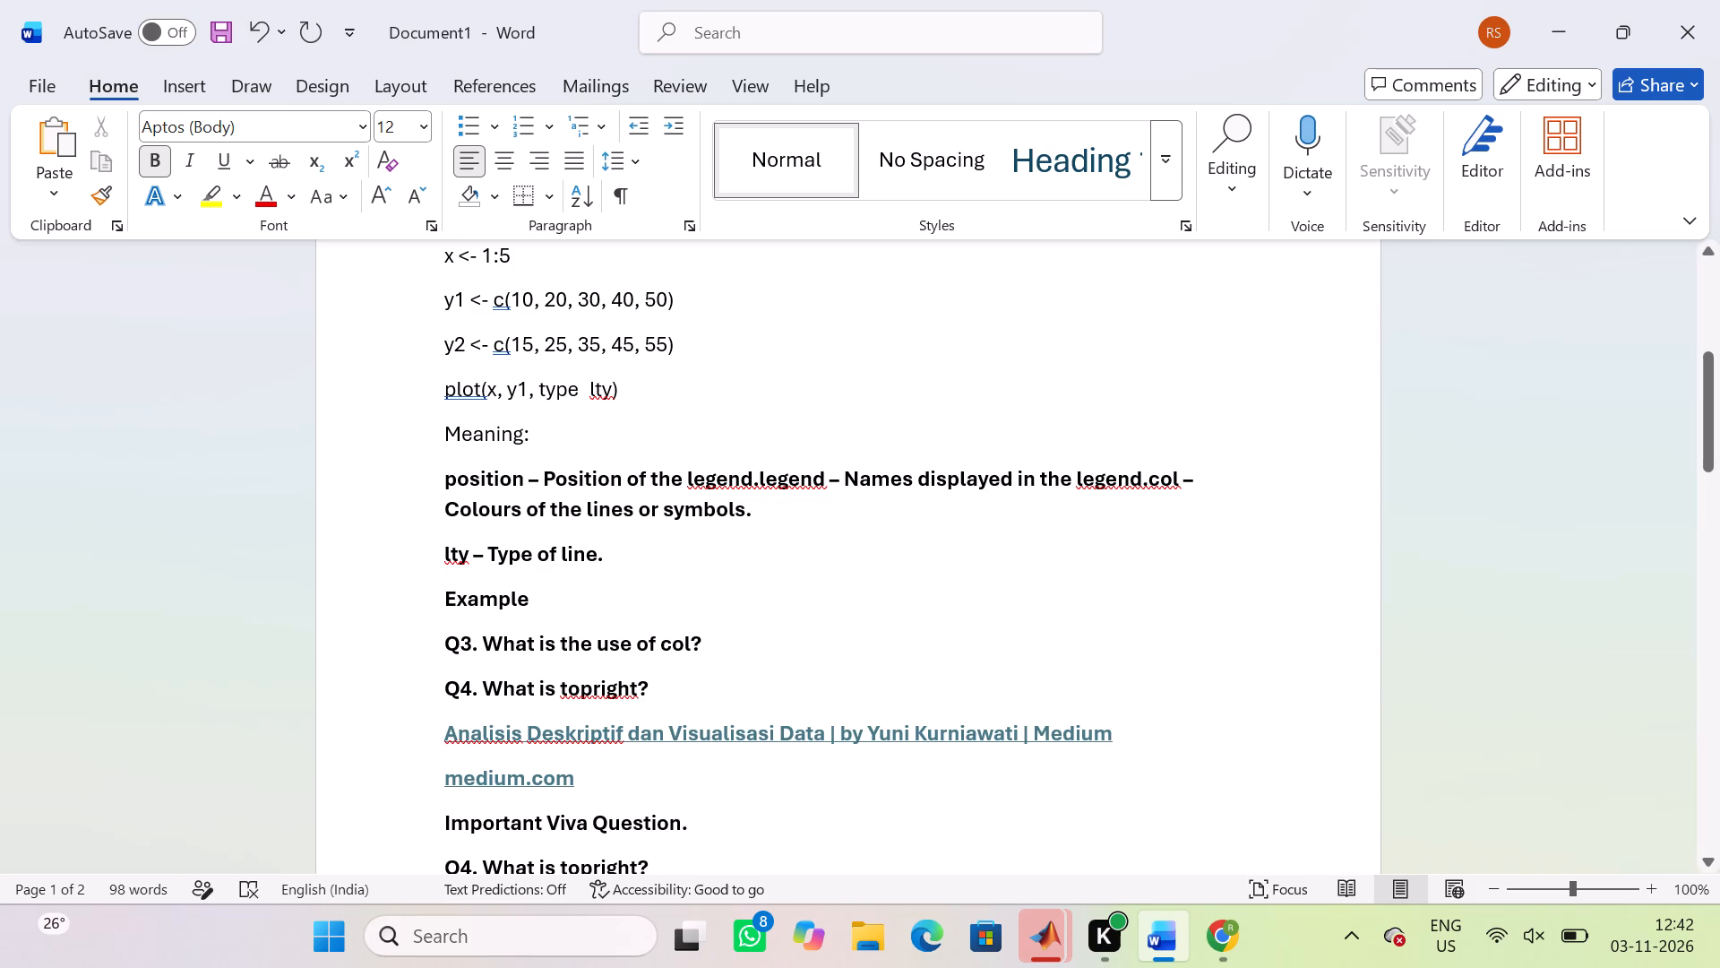
Join the medium.com link onto the end of the article link line, separated by a space.
click(447, 782)
key(BackSpace)
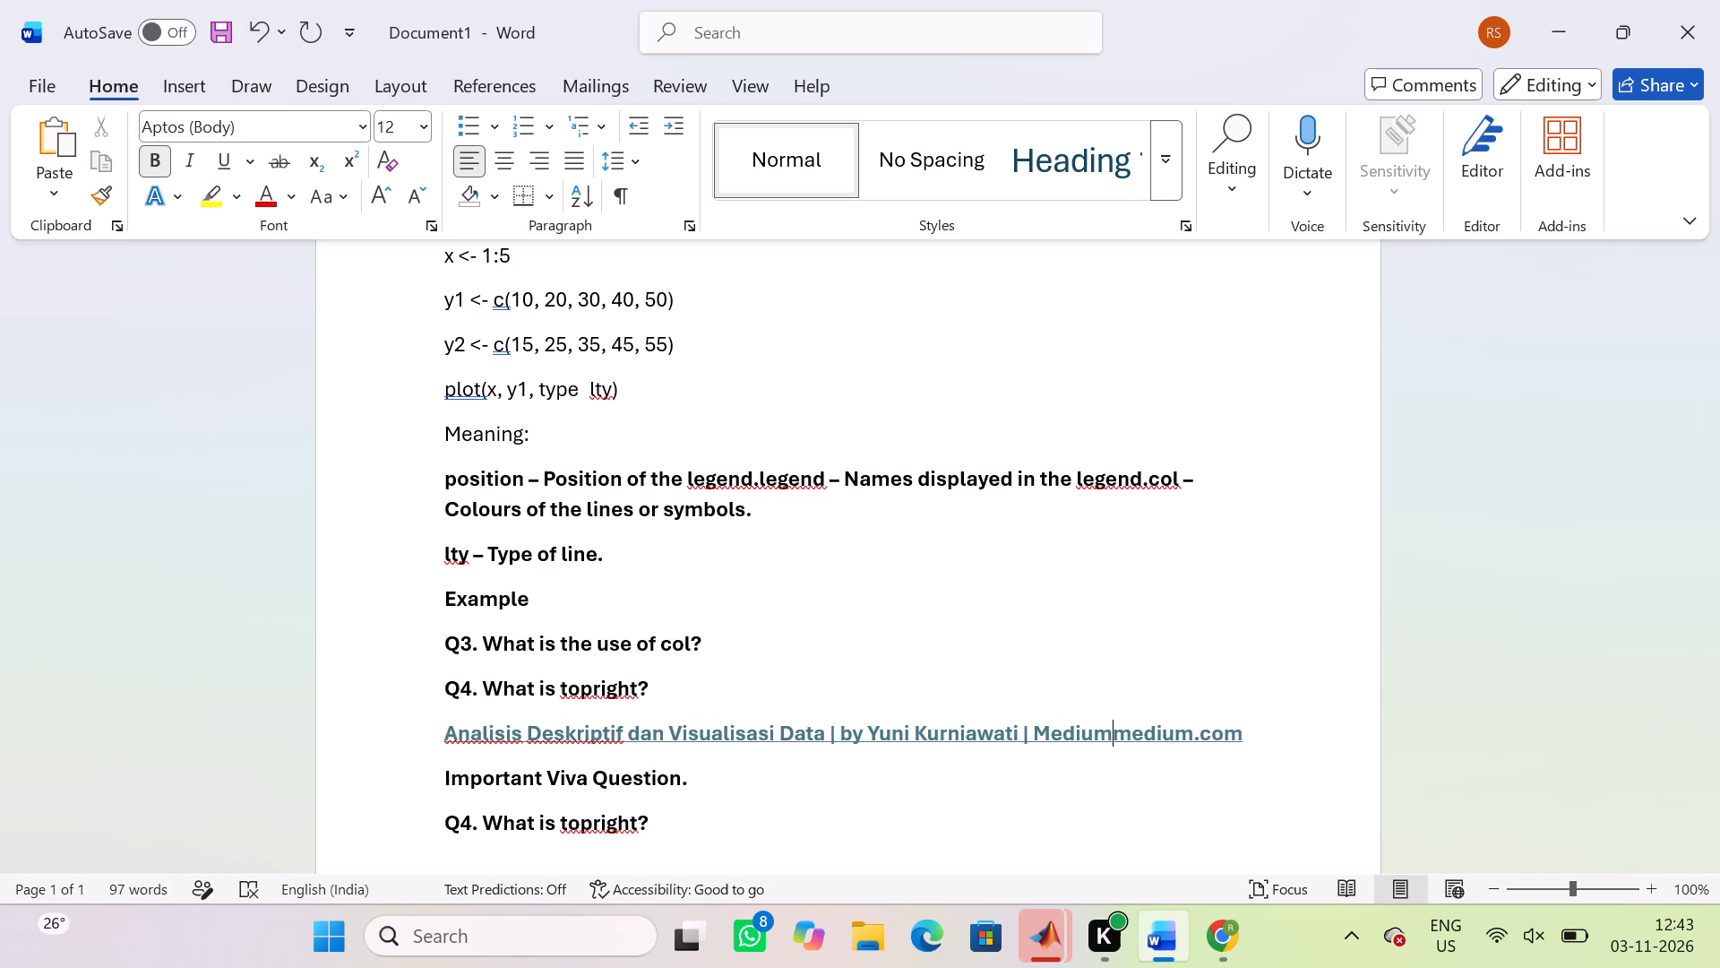
key(space)
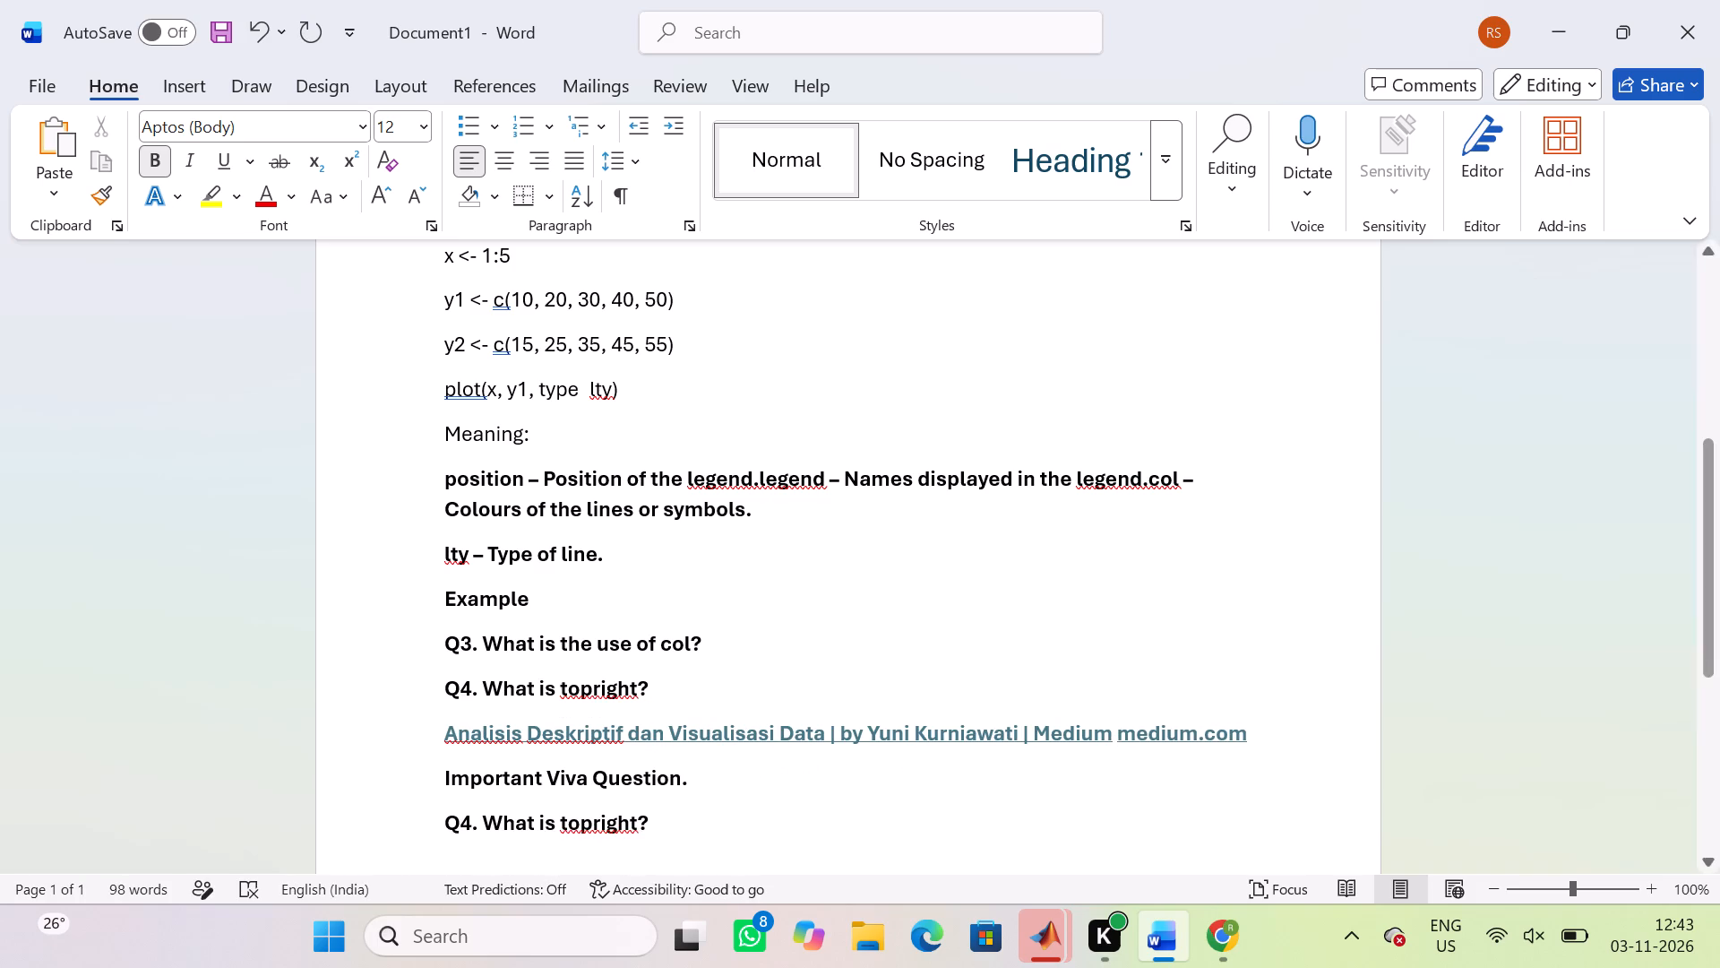
Highlight in yellow the text from "topright?" above the article link through "Important Viva Question.".
scroll(682, 844, down, 2)
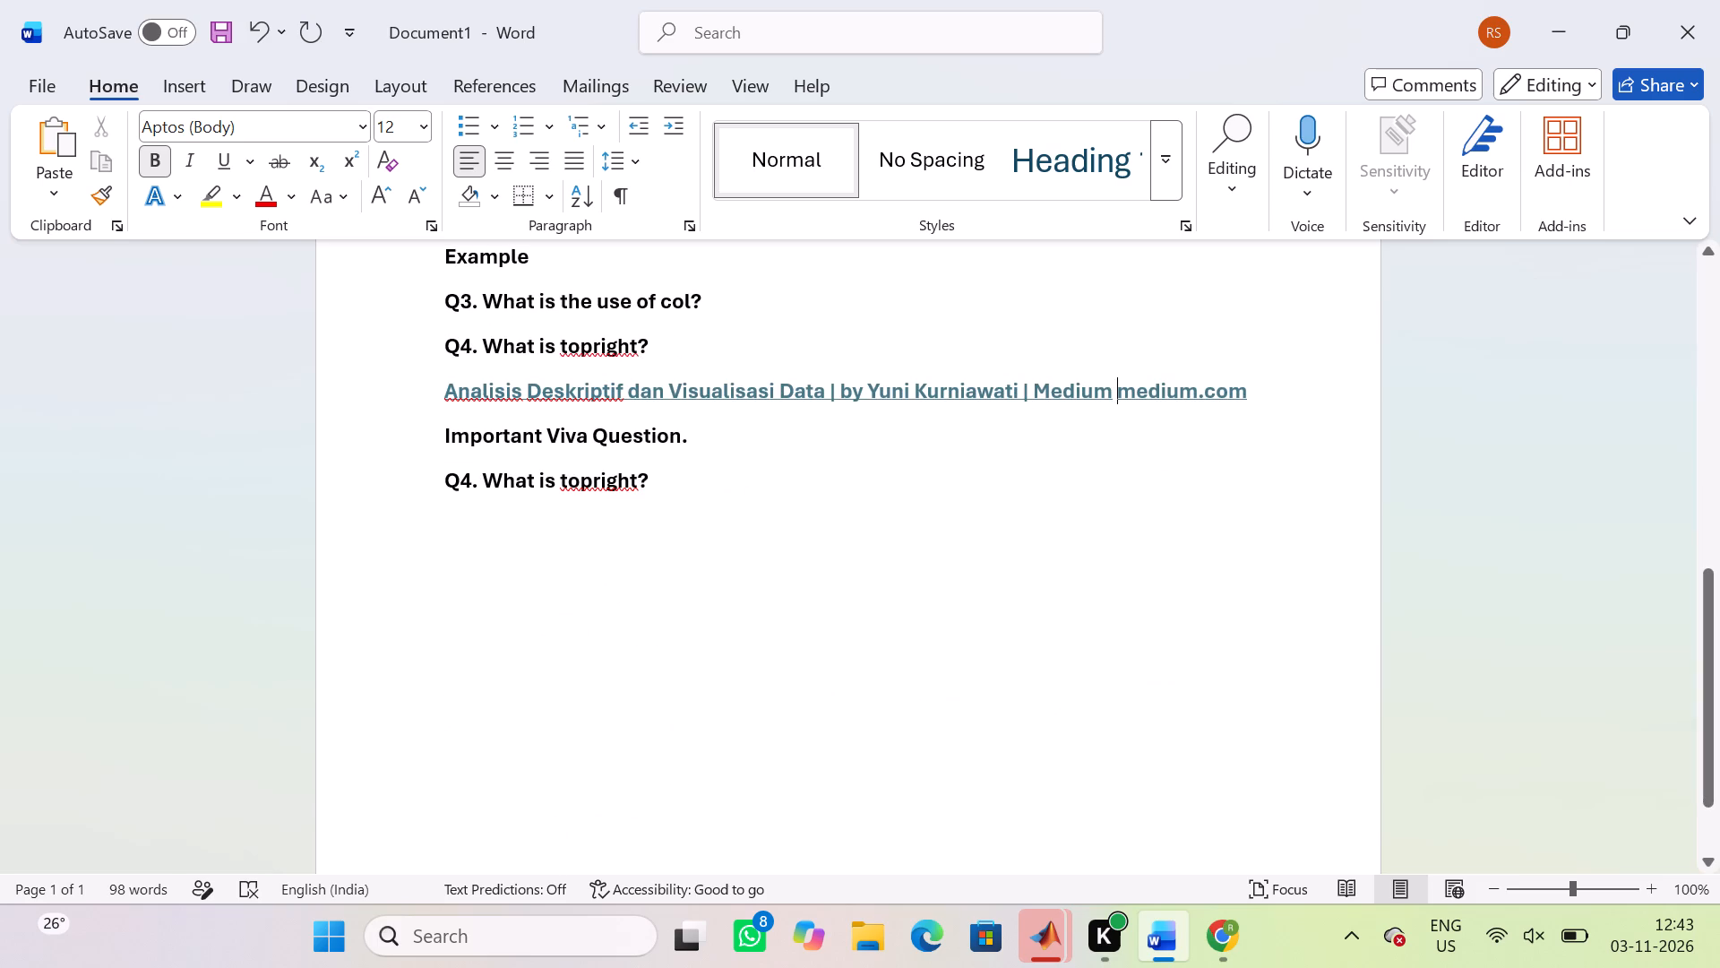
drag(701, 446, 594, 344)
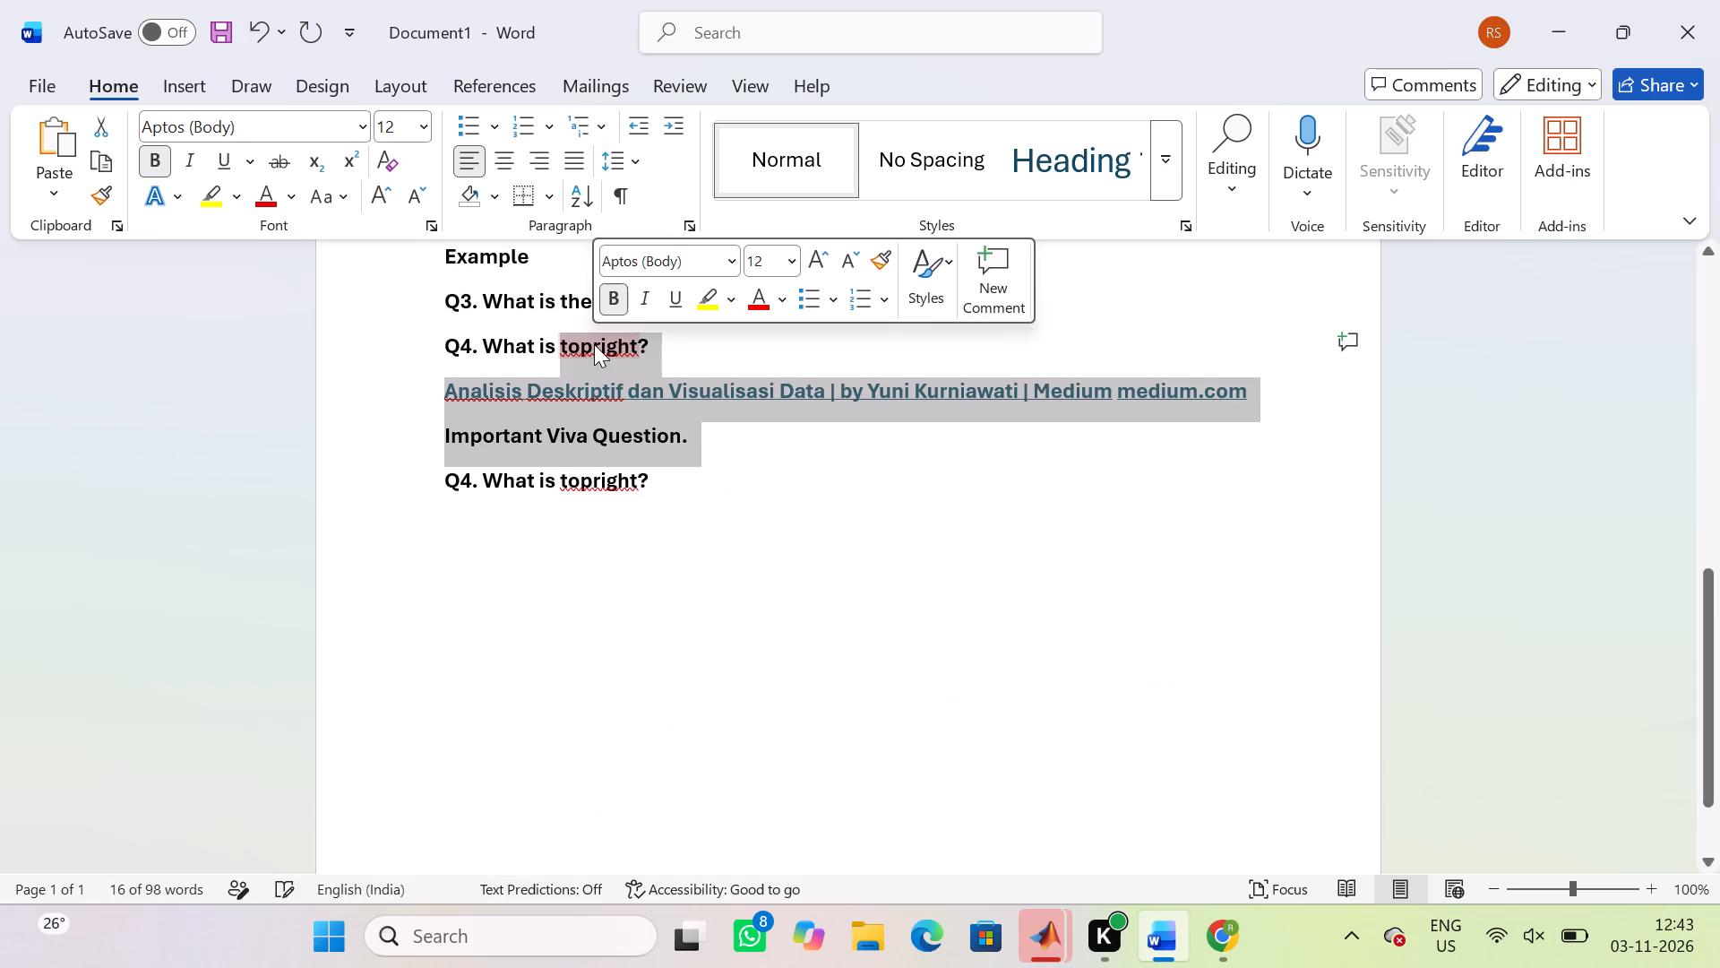
click(716, 298)
click(754, 429)
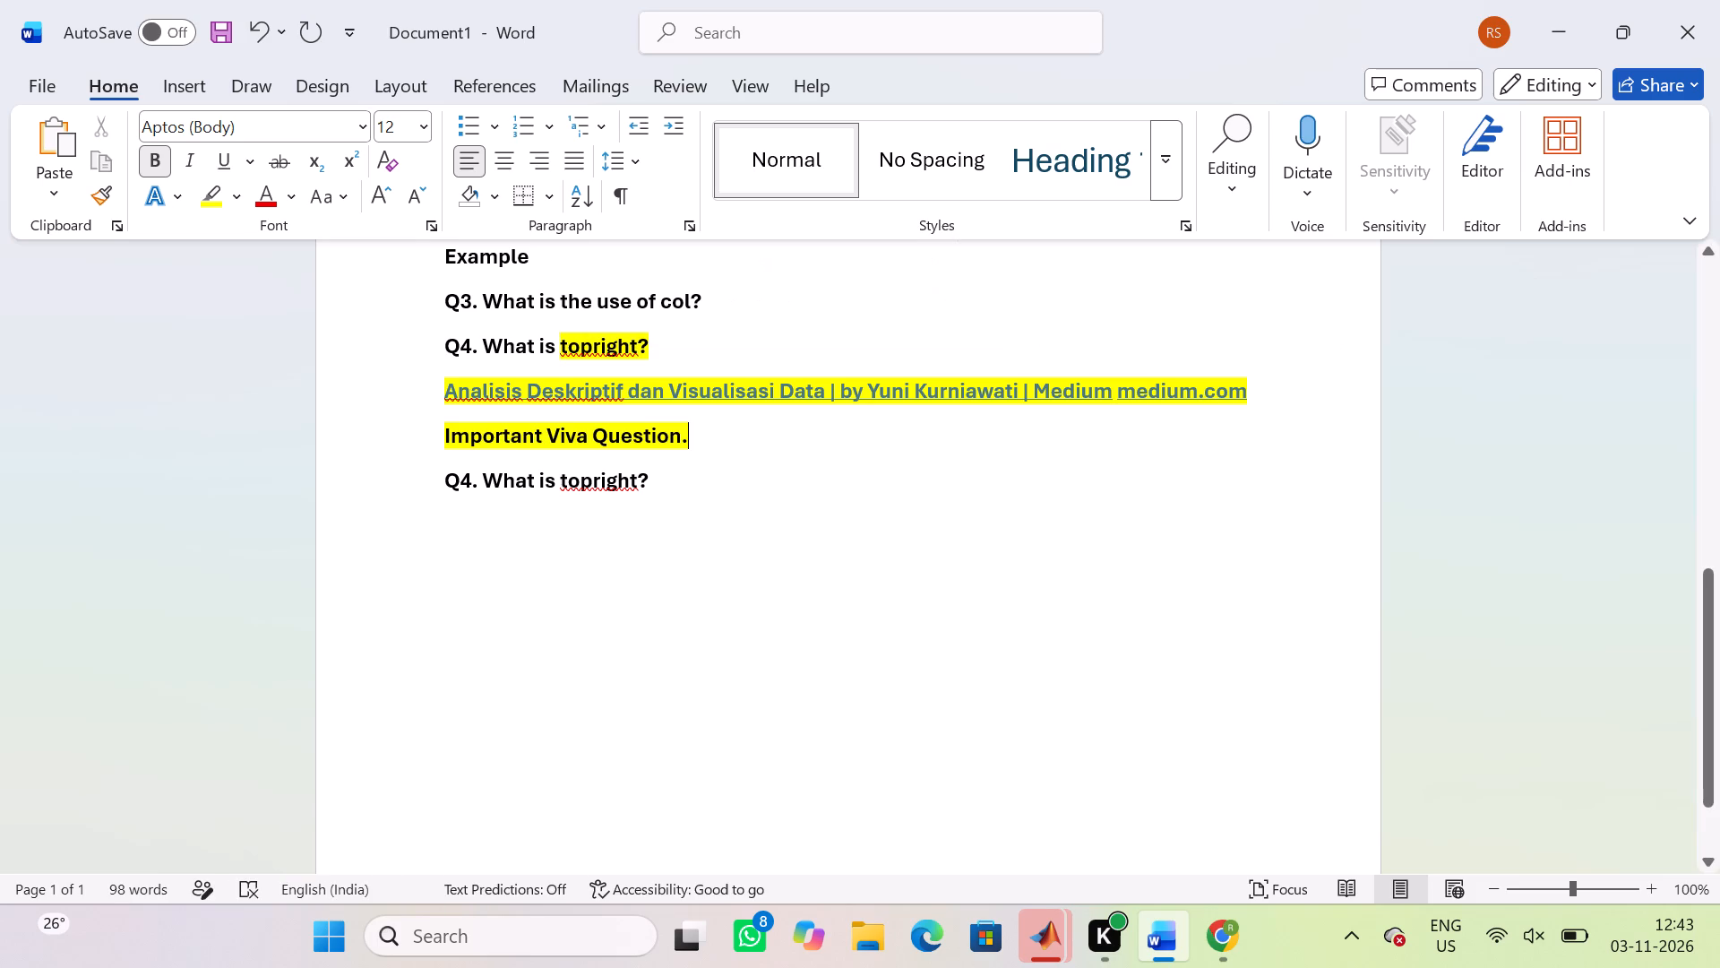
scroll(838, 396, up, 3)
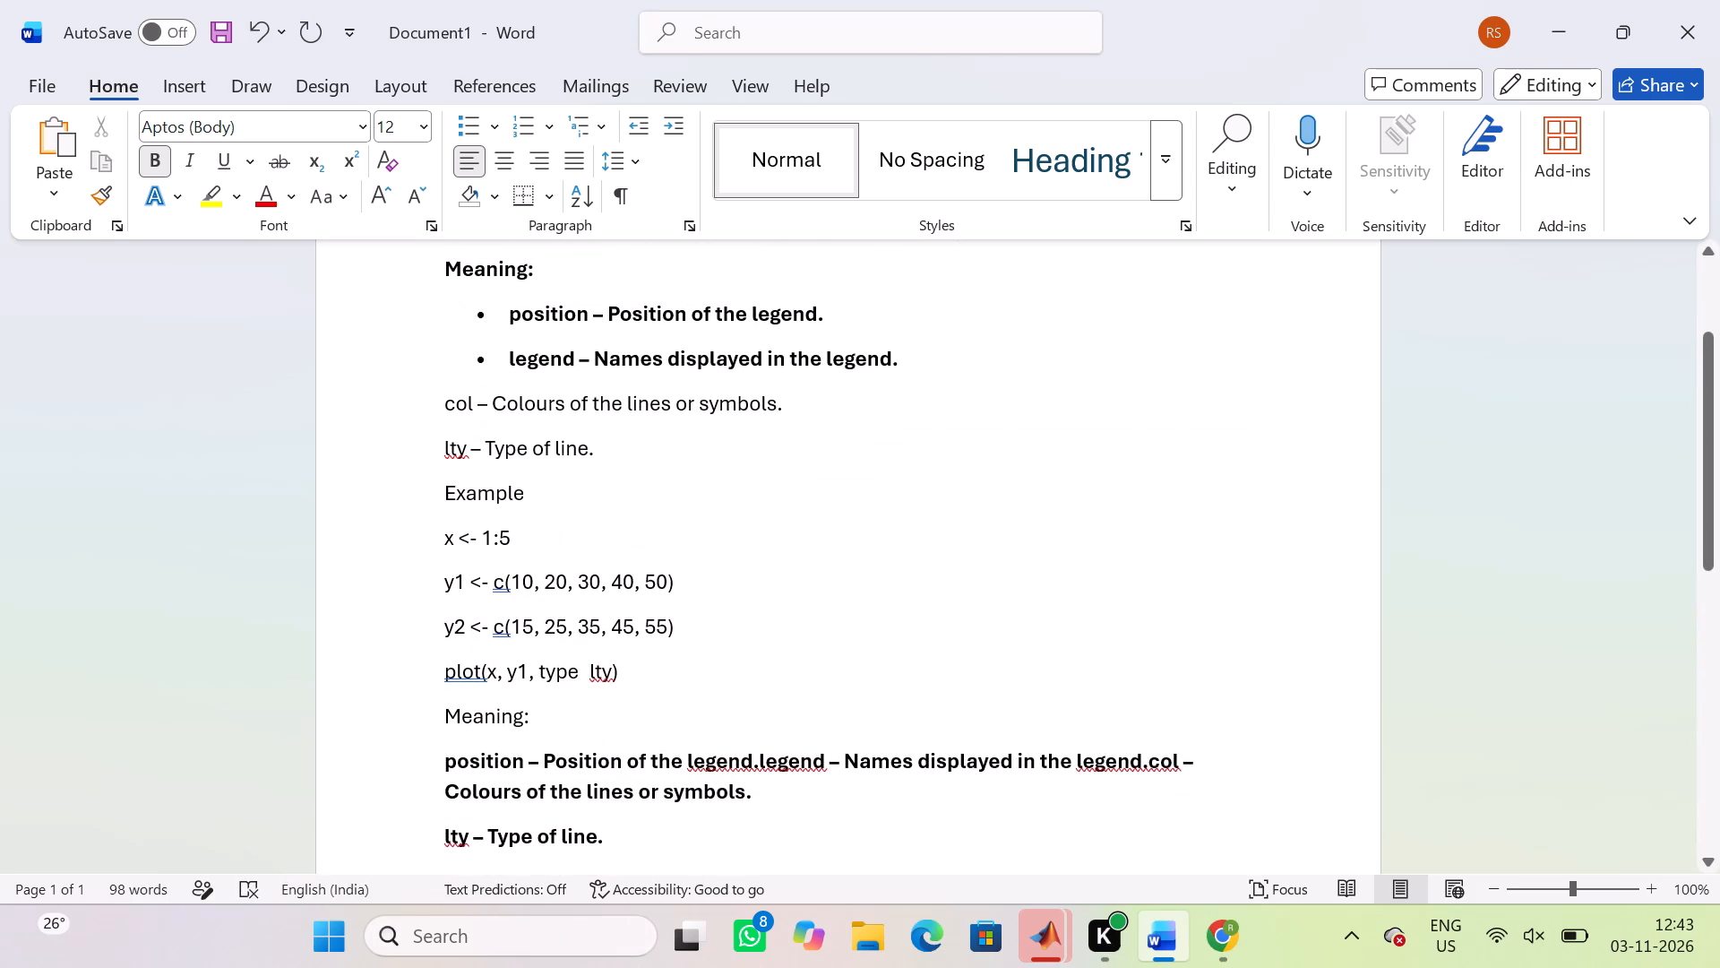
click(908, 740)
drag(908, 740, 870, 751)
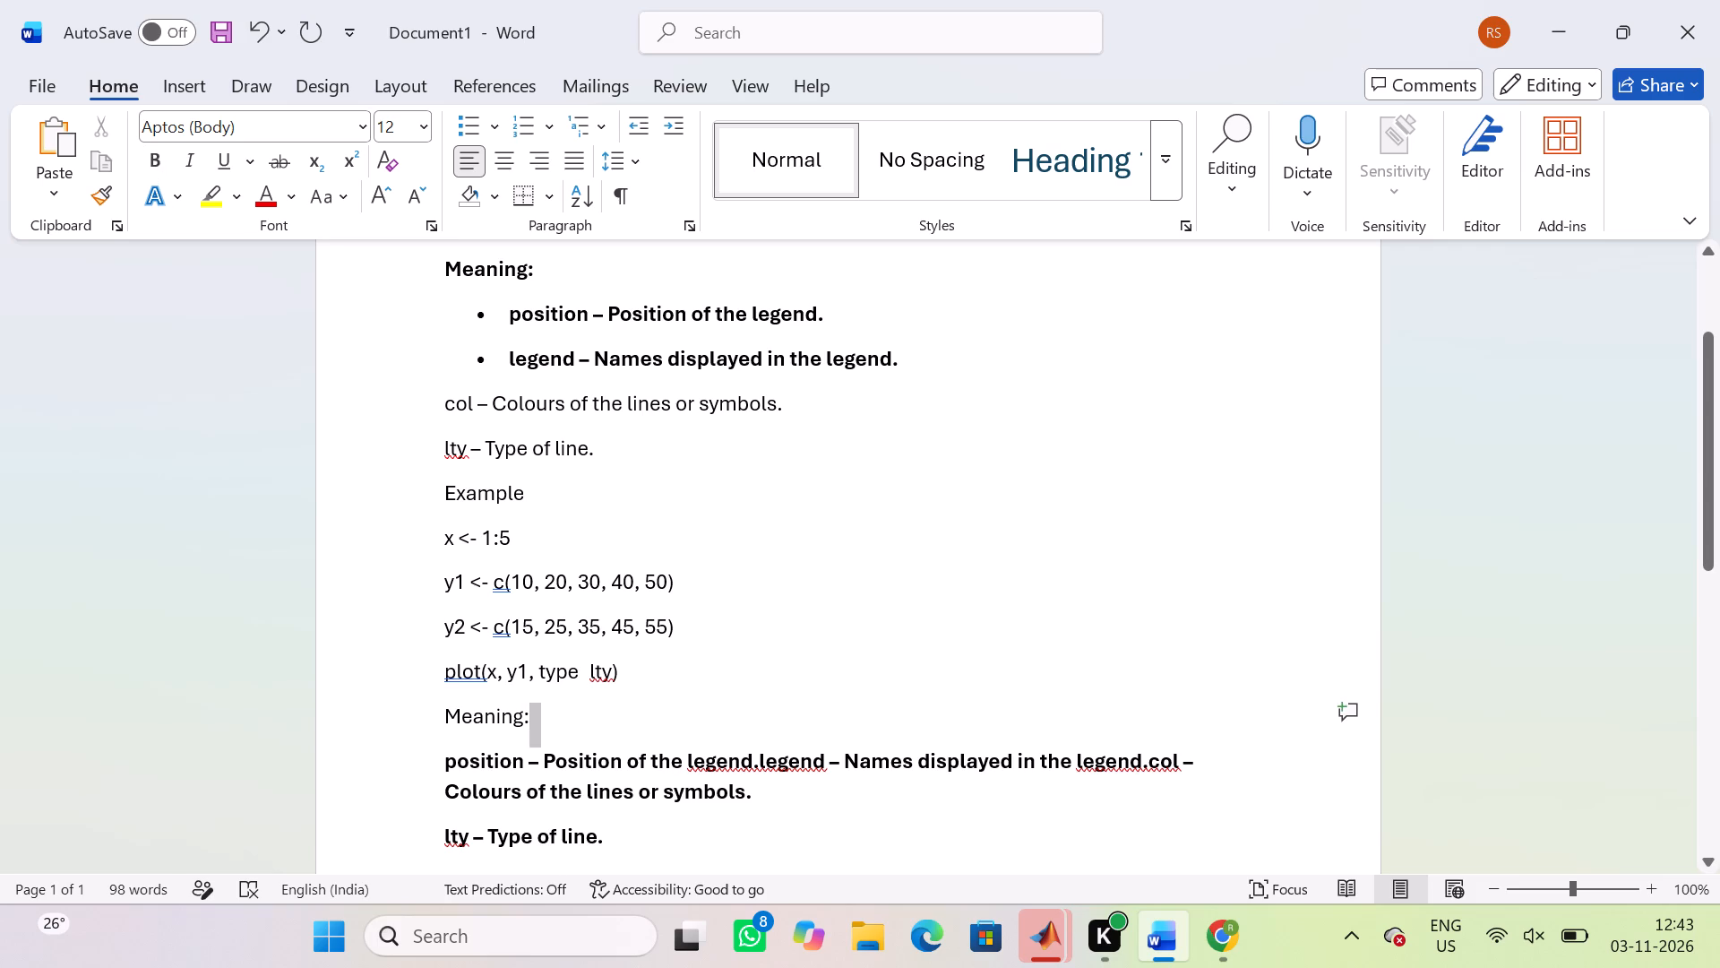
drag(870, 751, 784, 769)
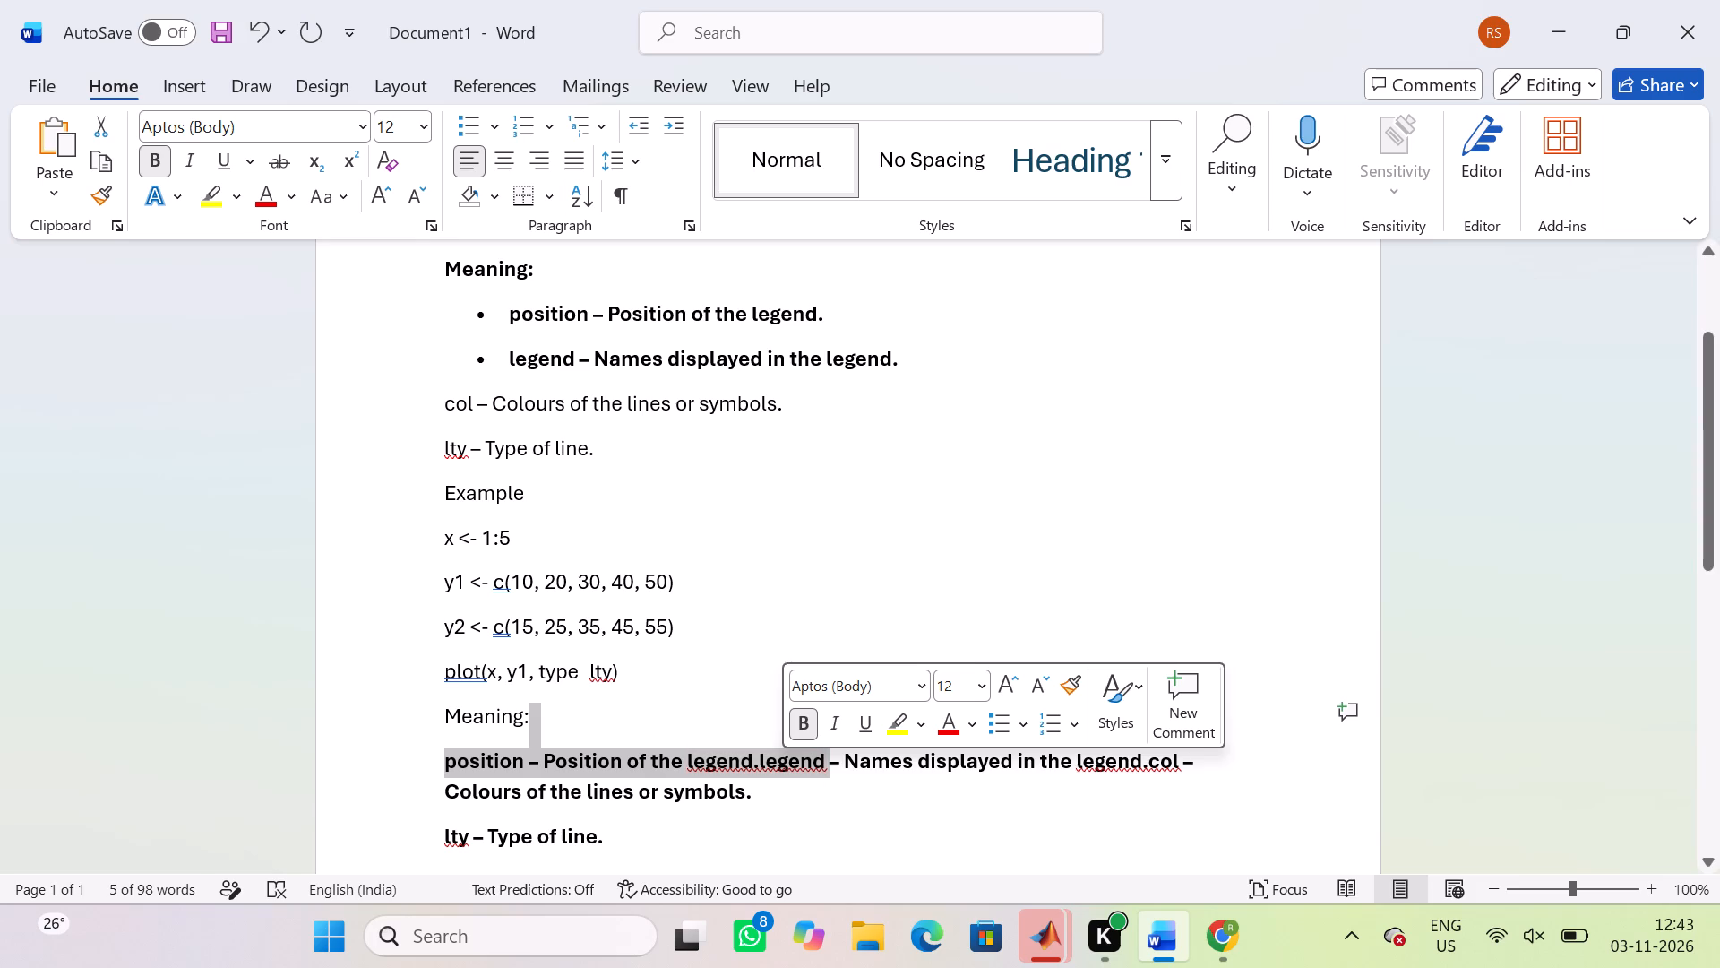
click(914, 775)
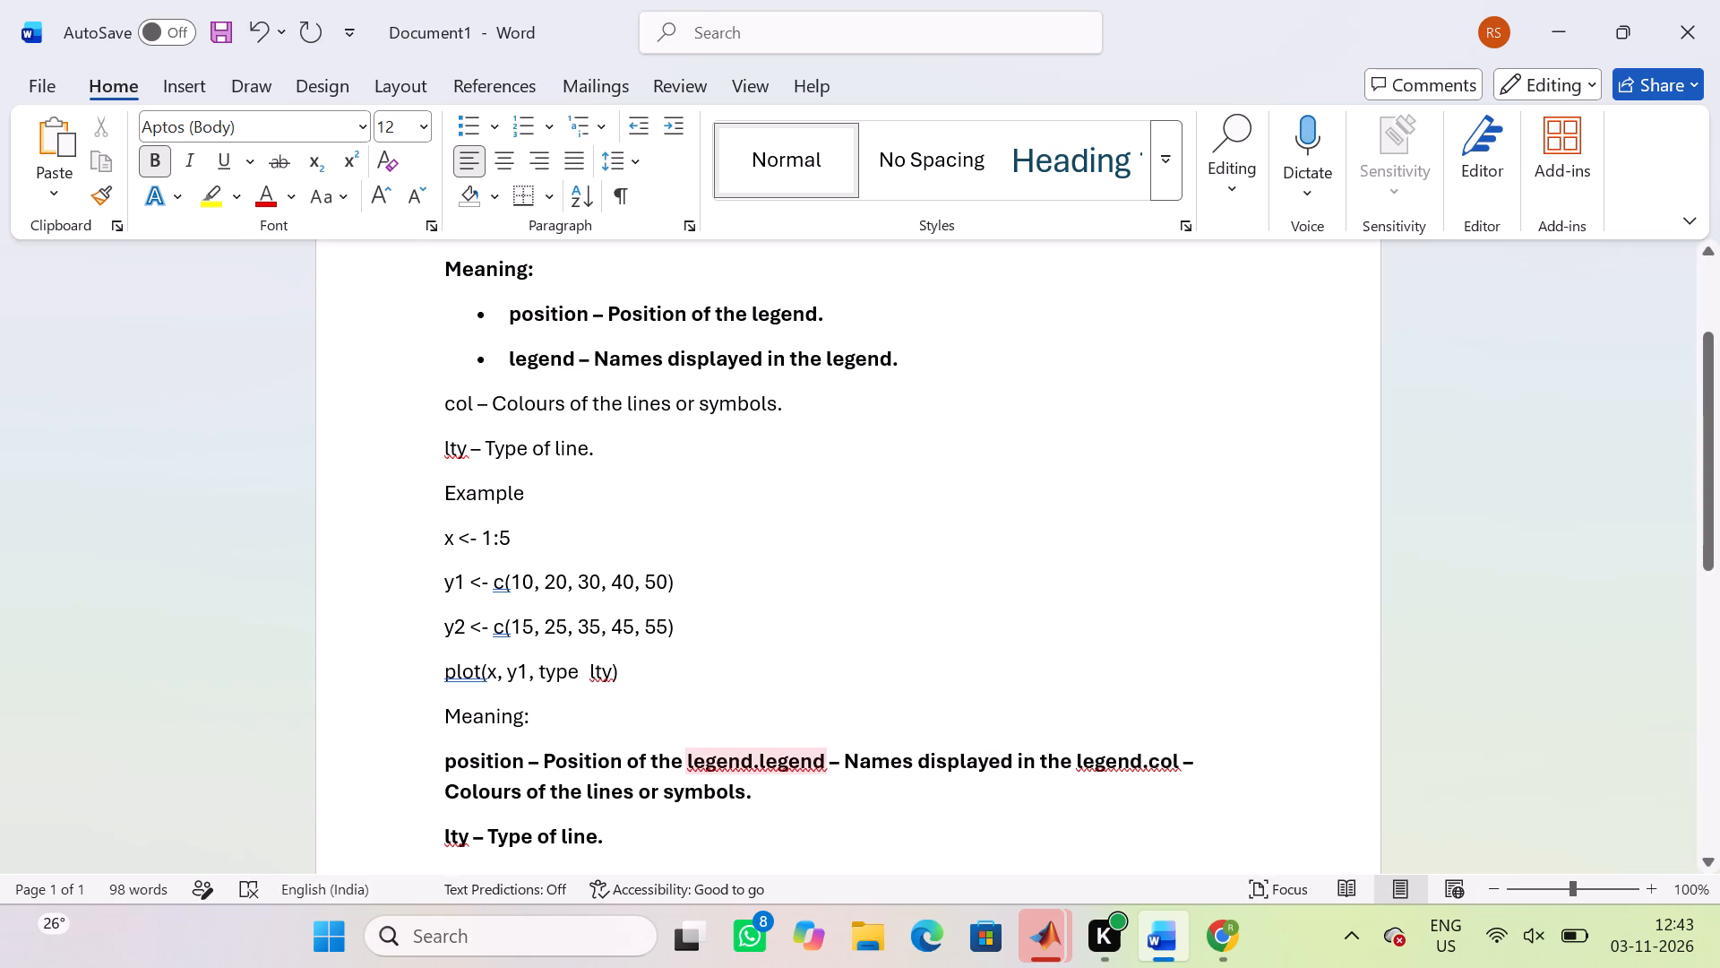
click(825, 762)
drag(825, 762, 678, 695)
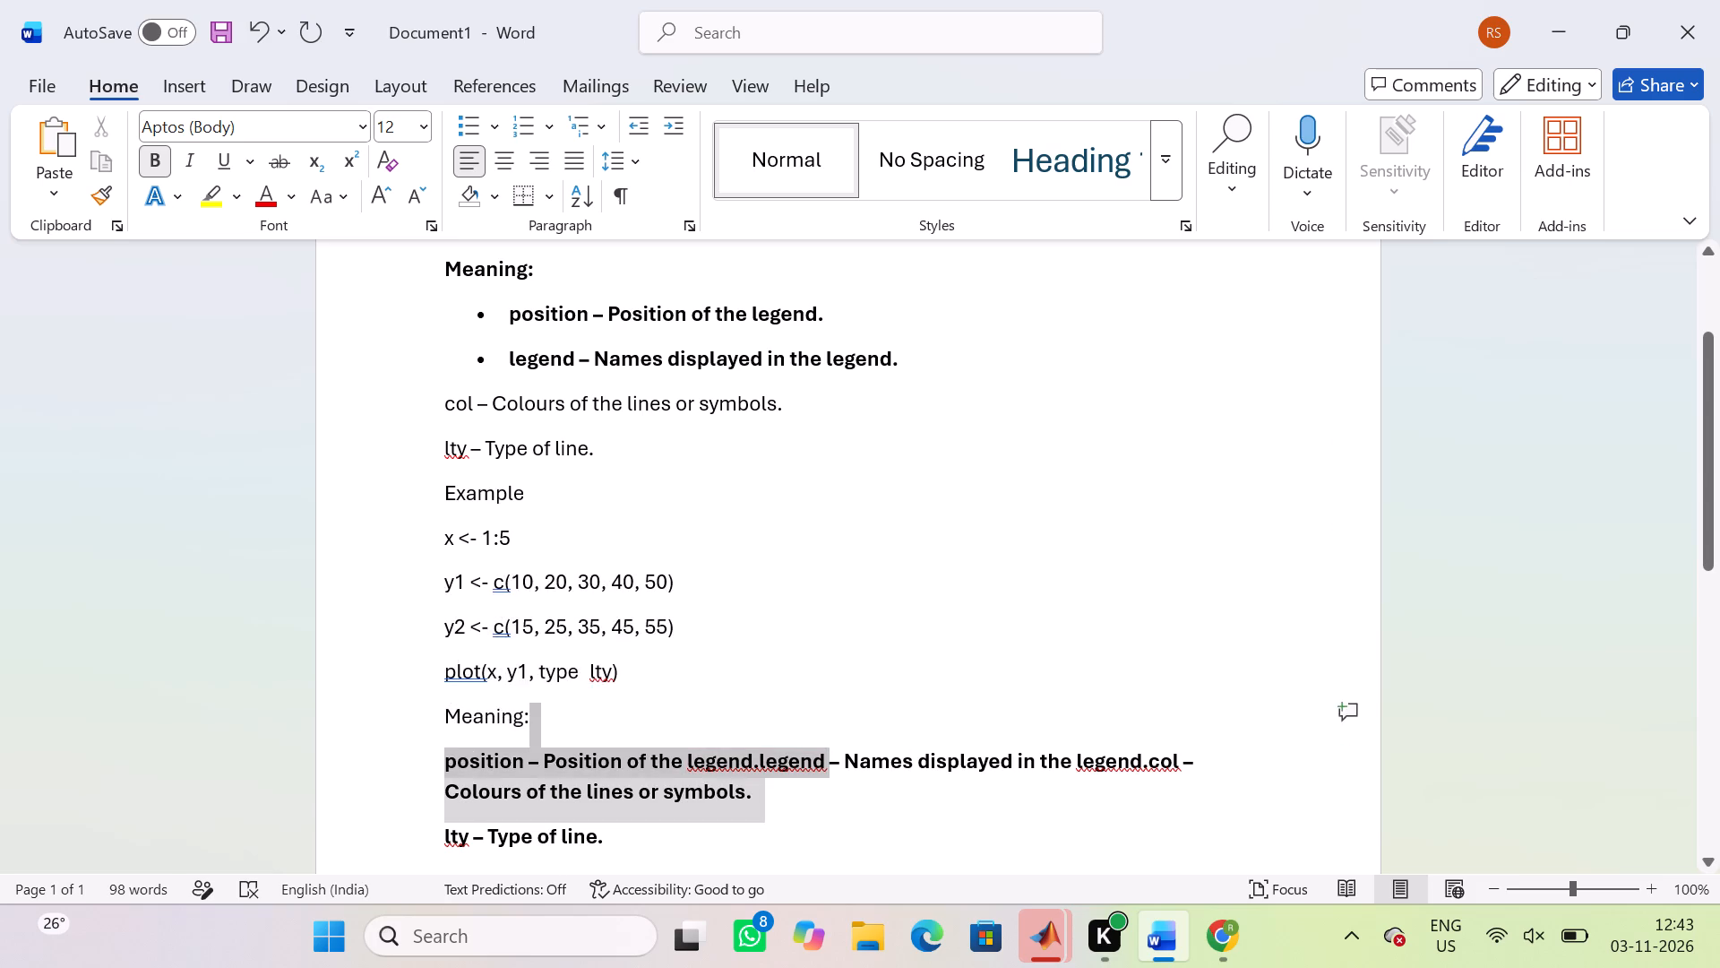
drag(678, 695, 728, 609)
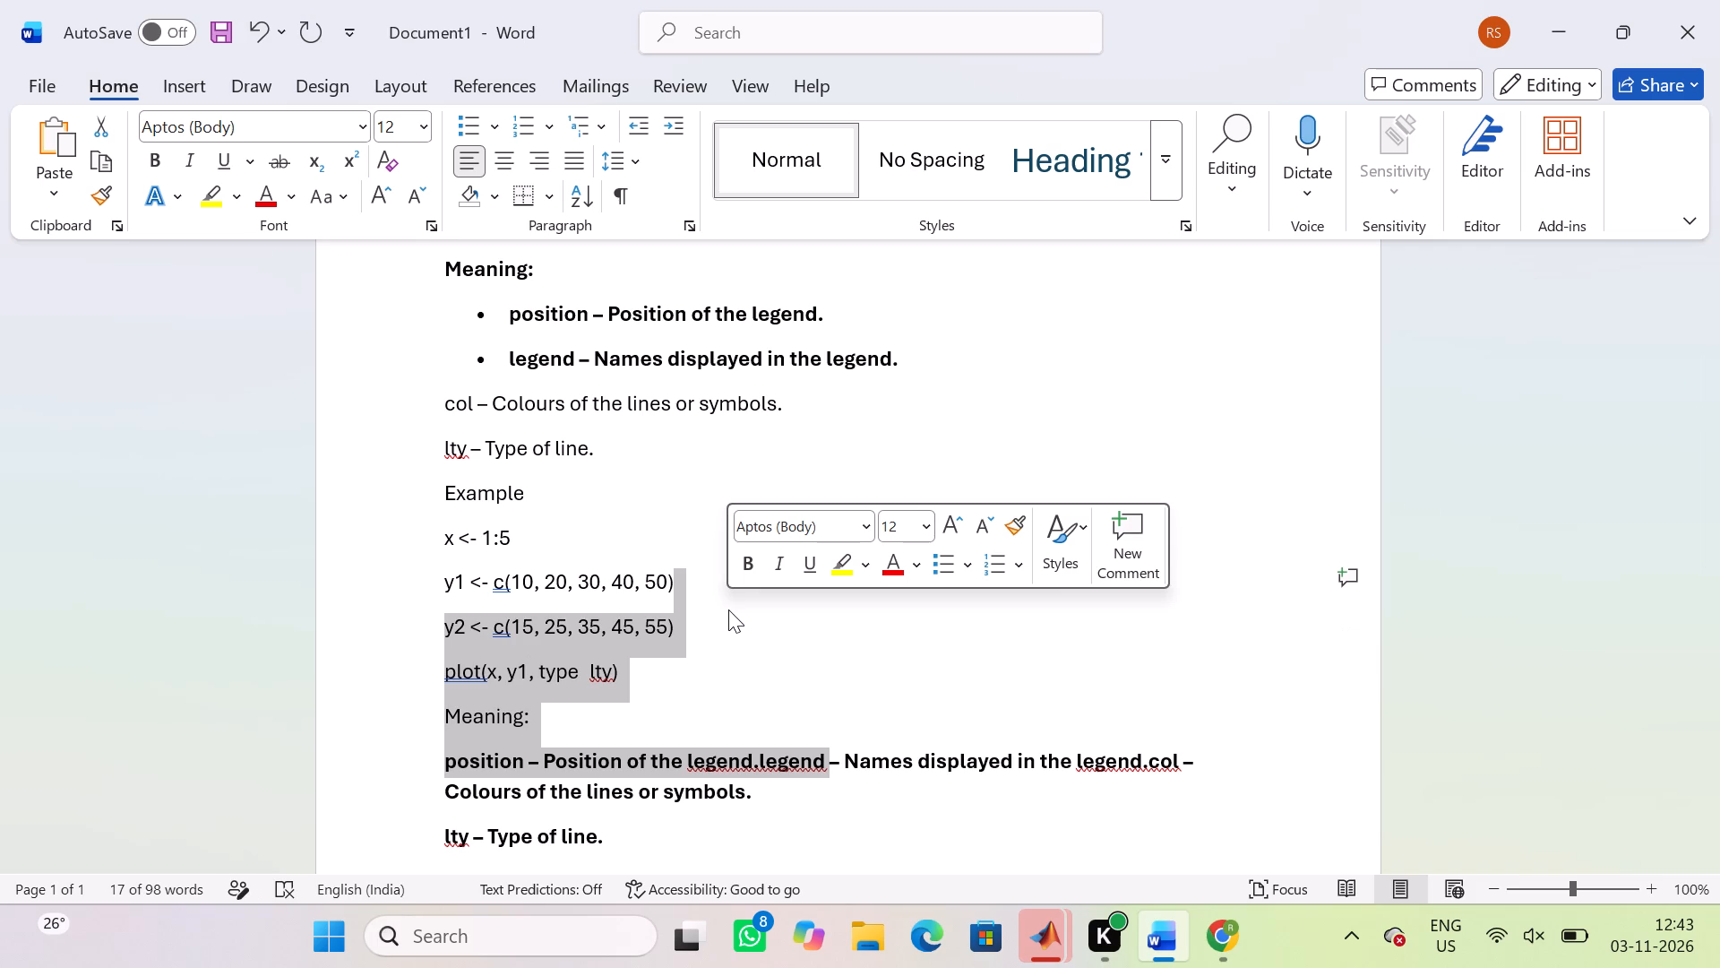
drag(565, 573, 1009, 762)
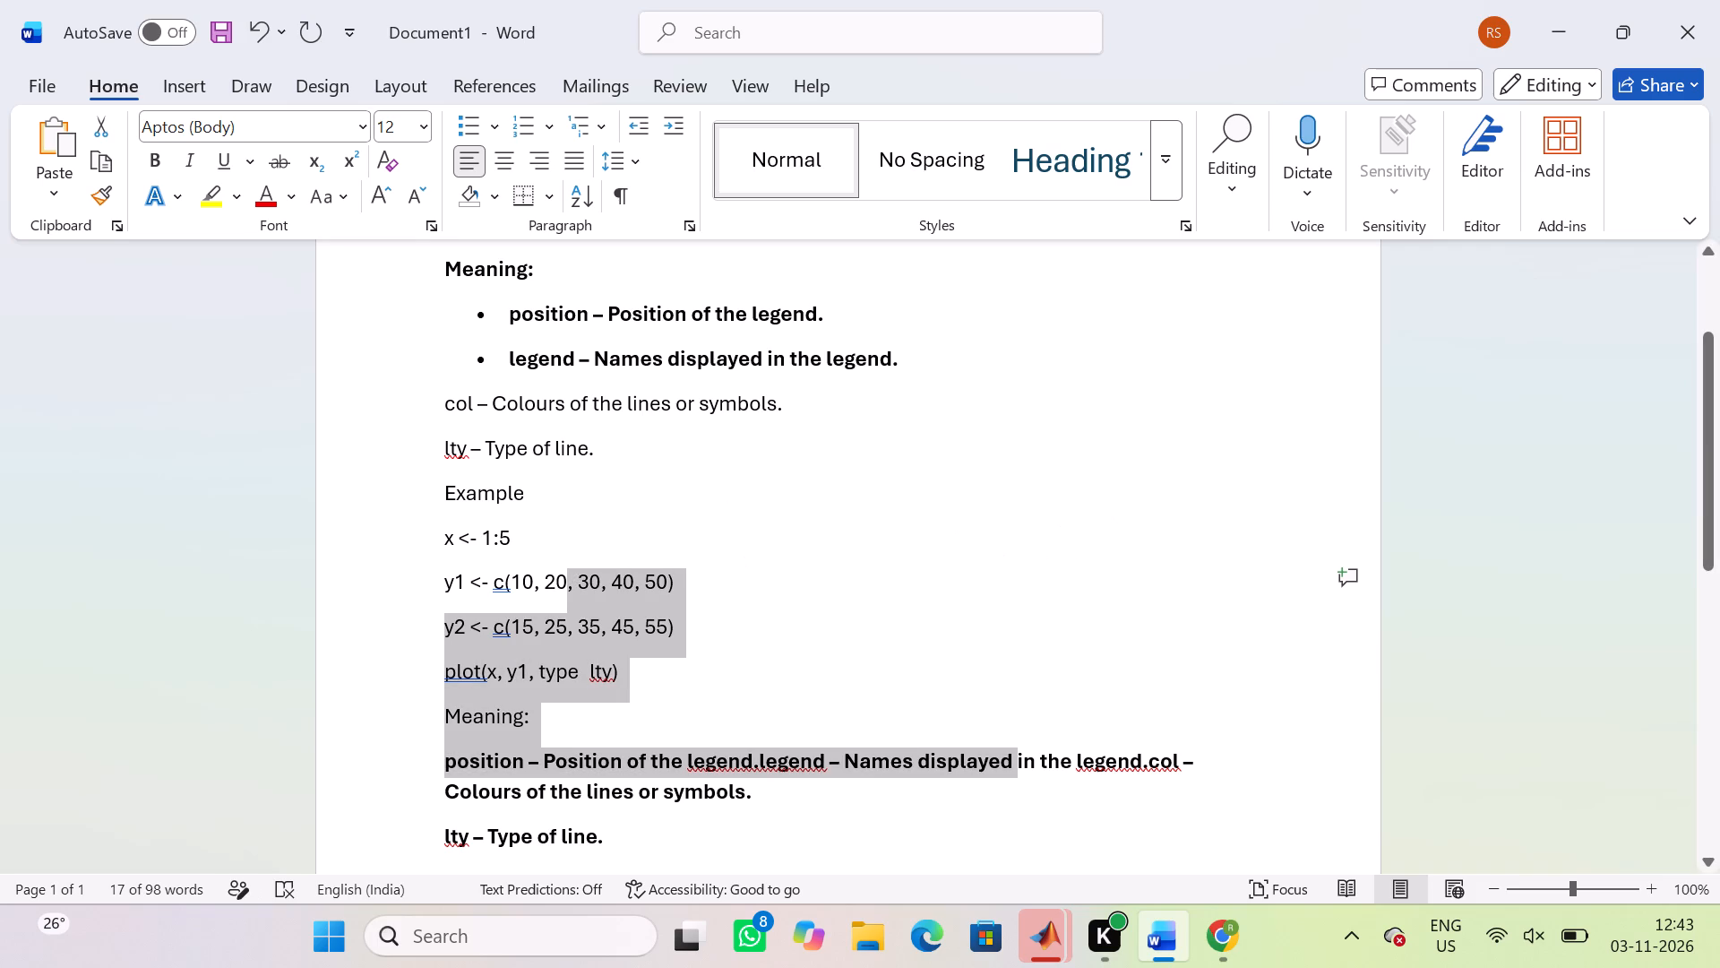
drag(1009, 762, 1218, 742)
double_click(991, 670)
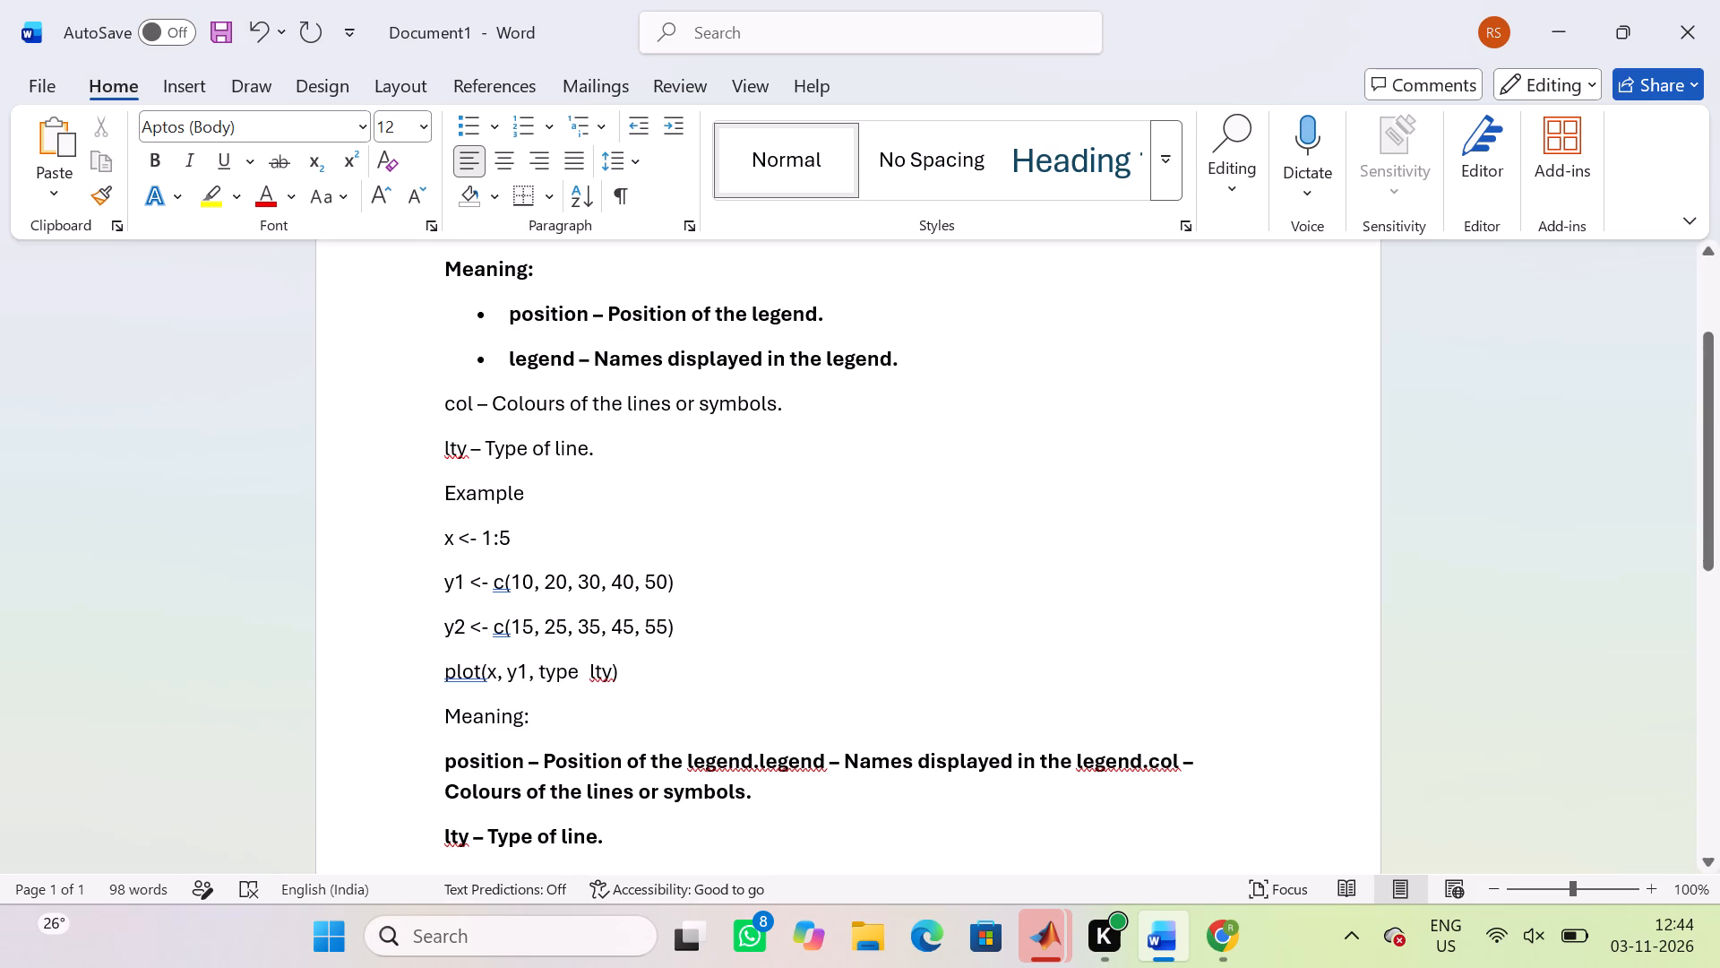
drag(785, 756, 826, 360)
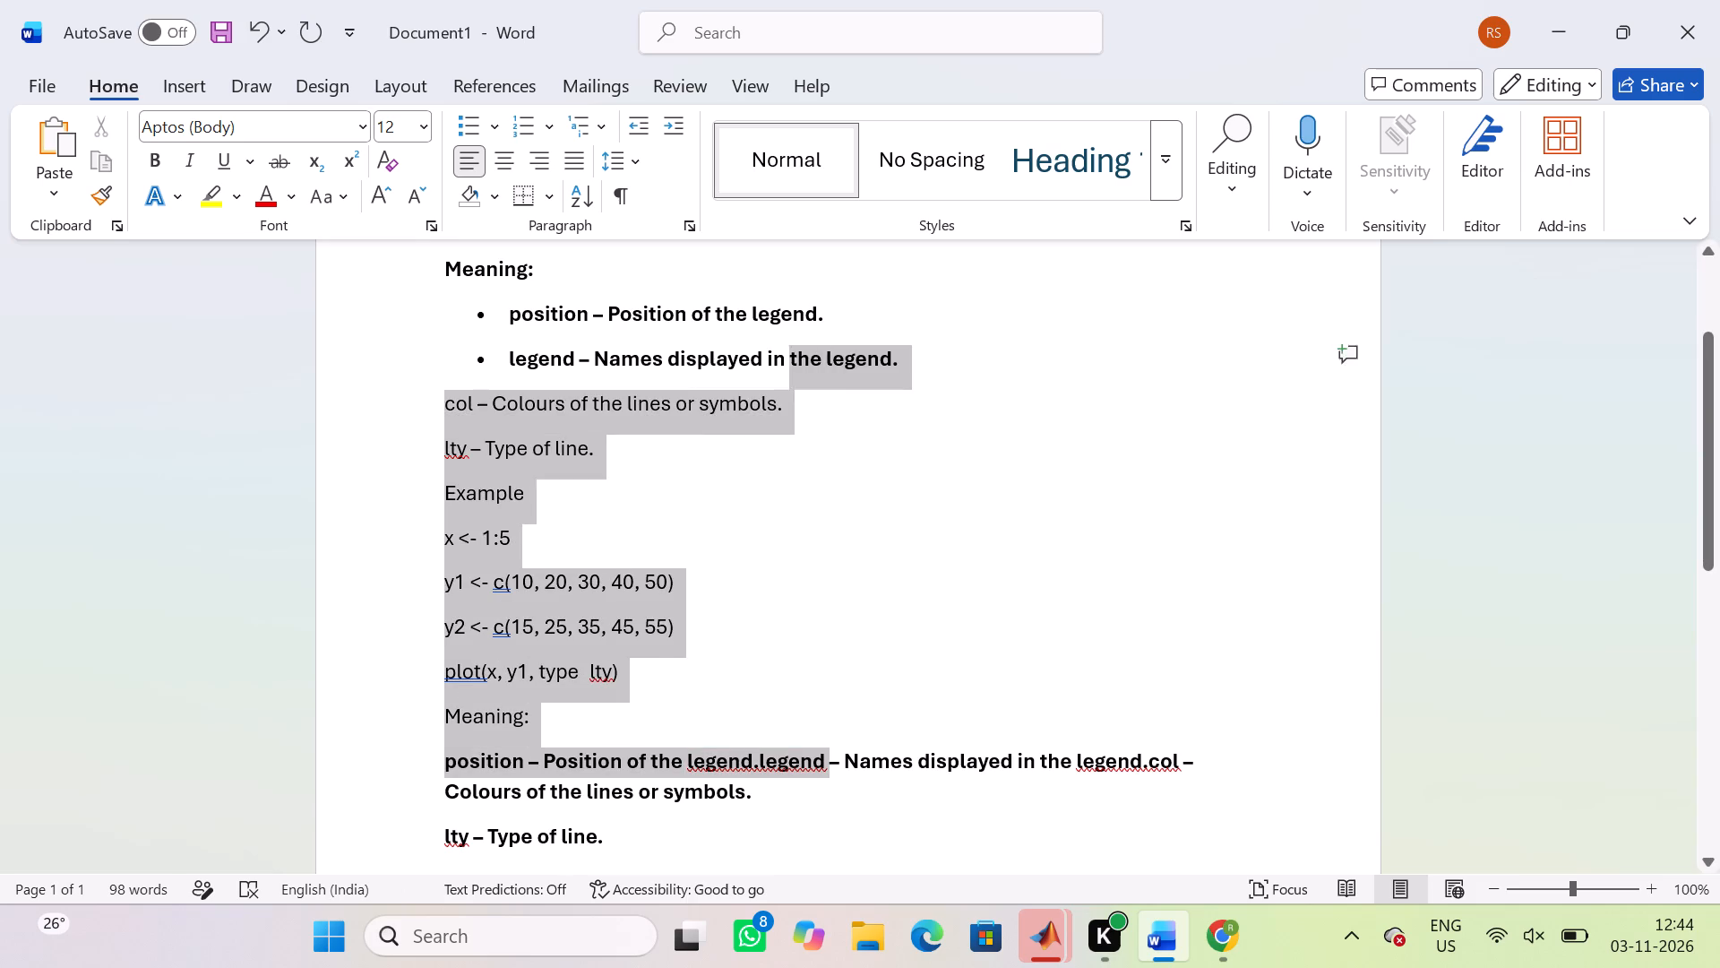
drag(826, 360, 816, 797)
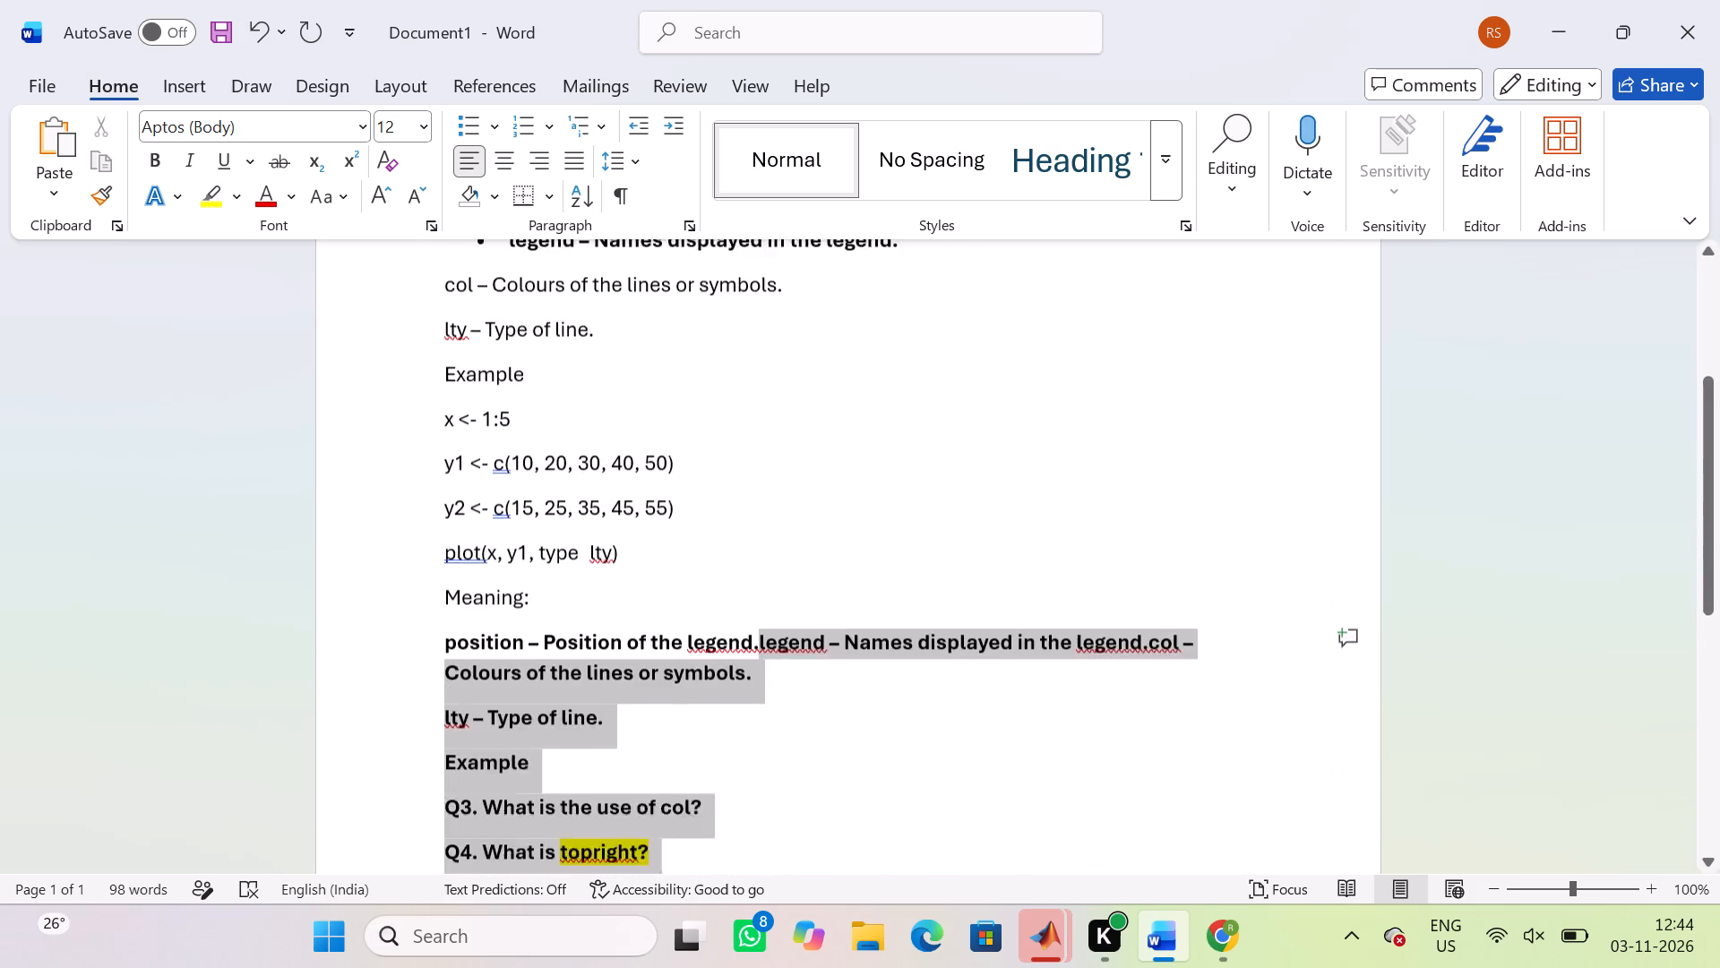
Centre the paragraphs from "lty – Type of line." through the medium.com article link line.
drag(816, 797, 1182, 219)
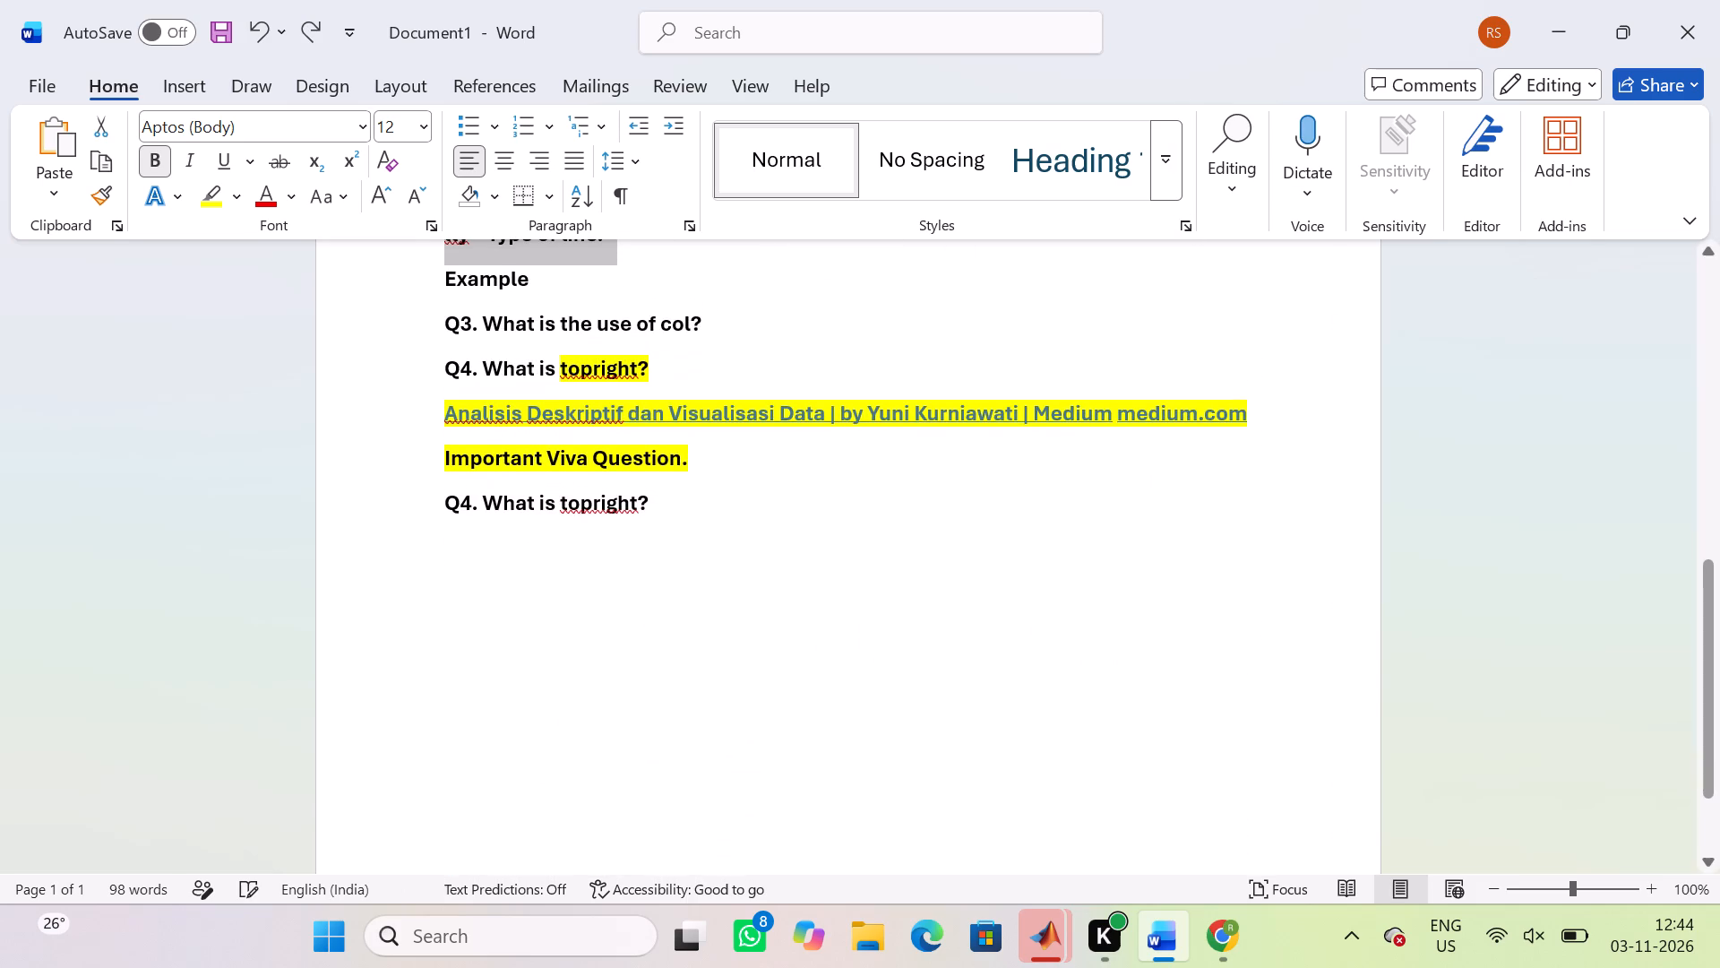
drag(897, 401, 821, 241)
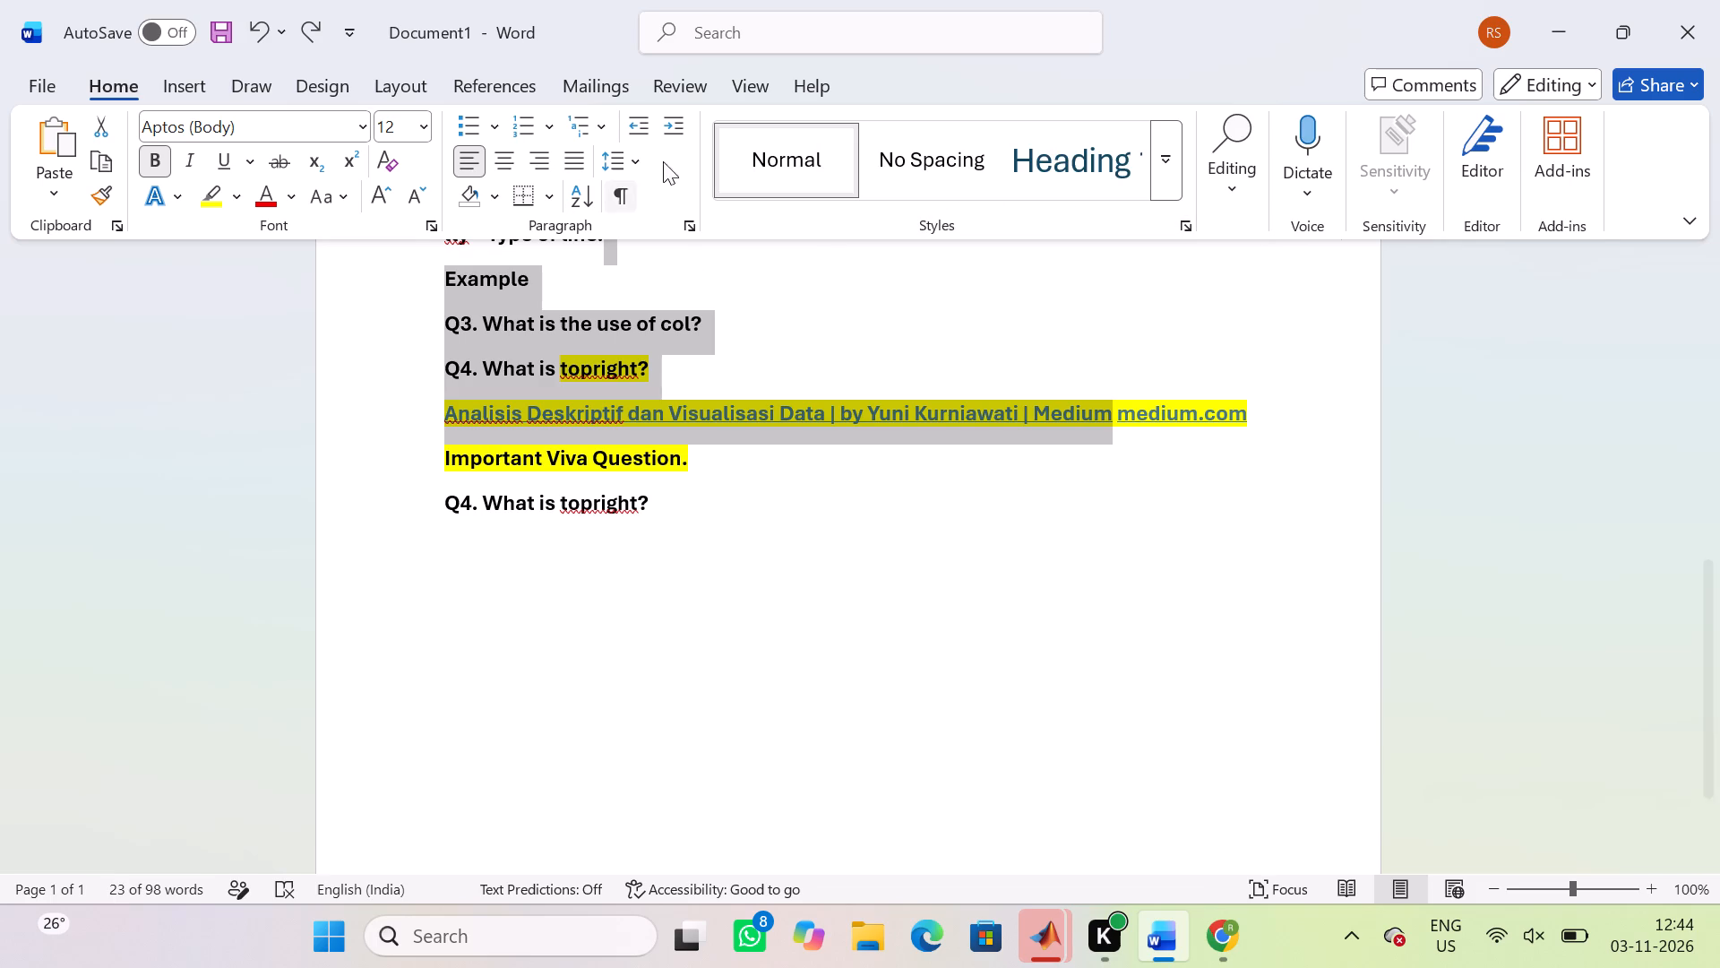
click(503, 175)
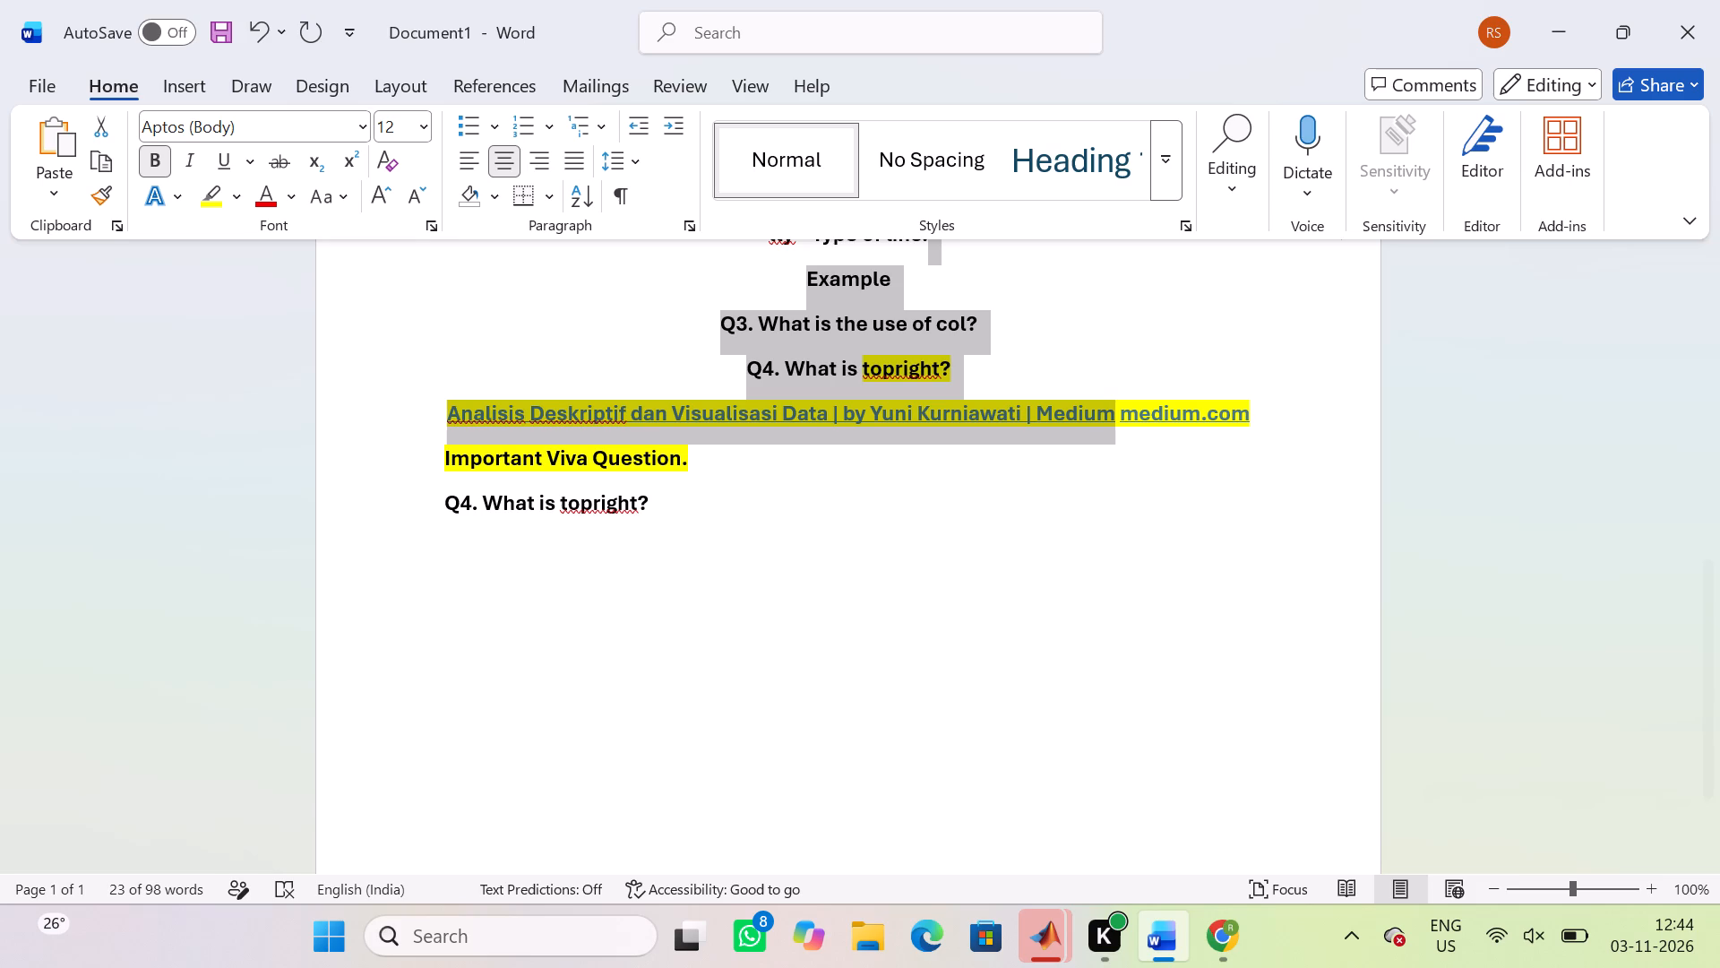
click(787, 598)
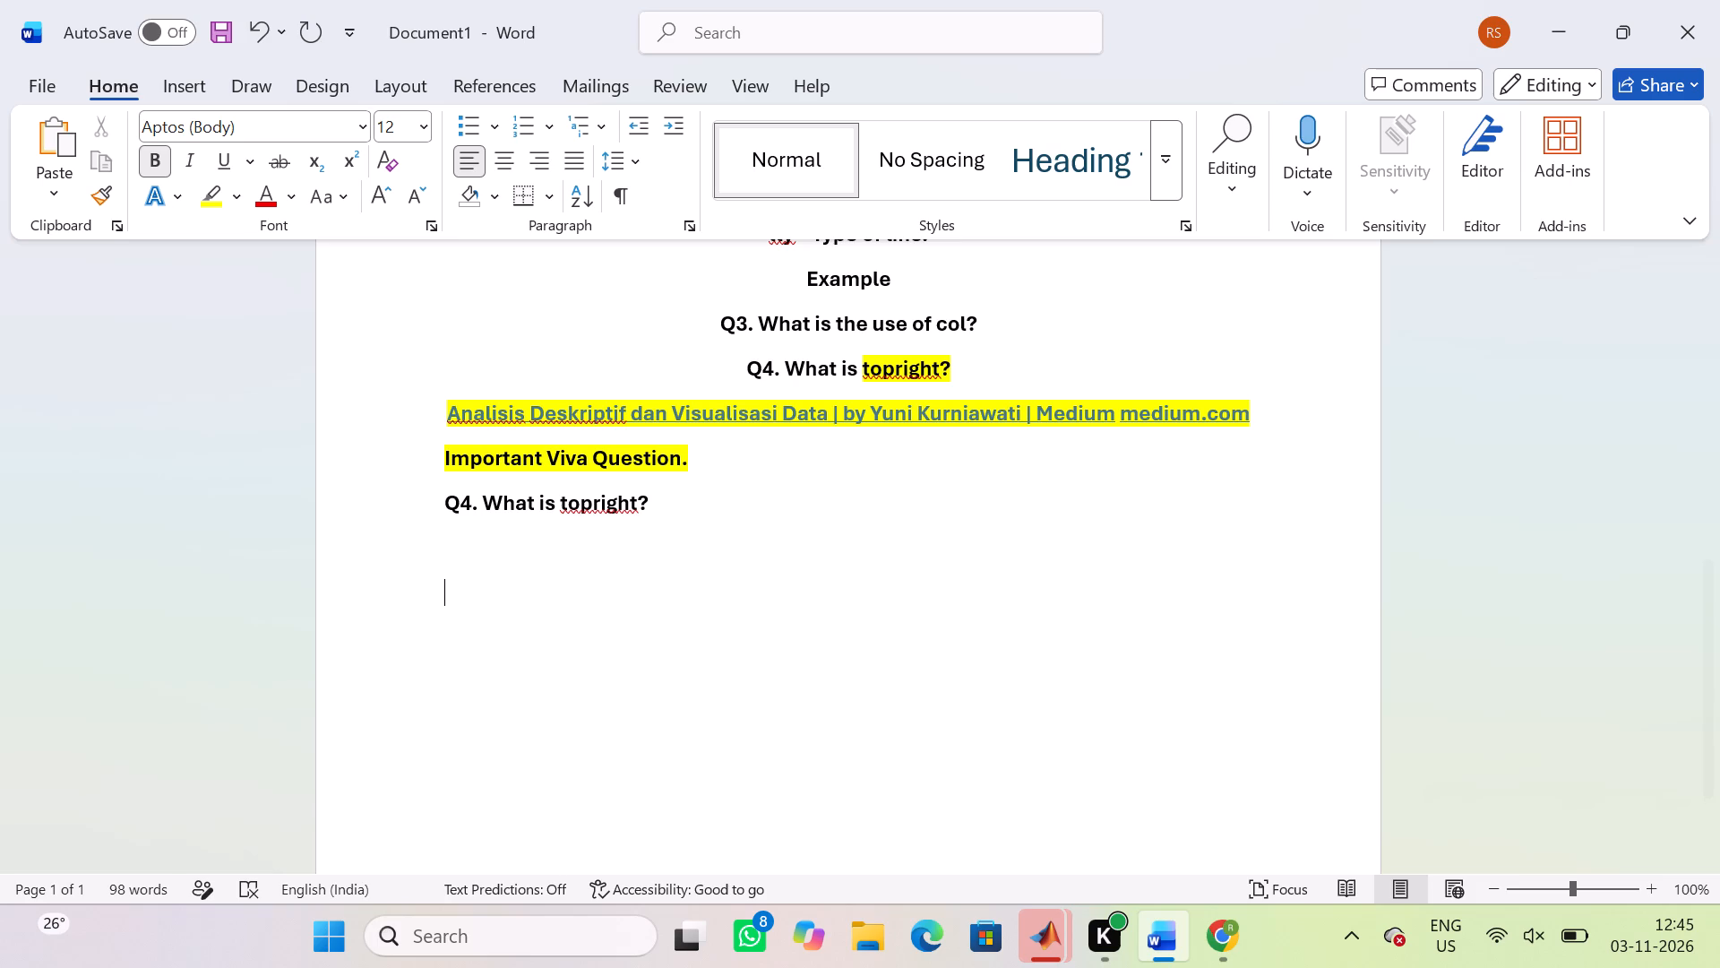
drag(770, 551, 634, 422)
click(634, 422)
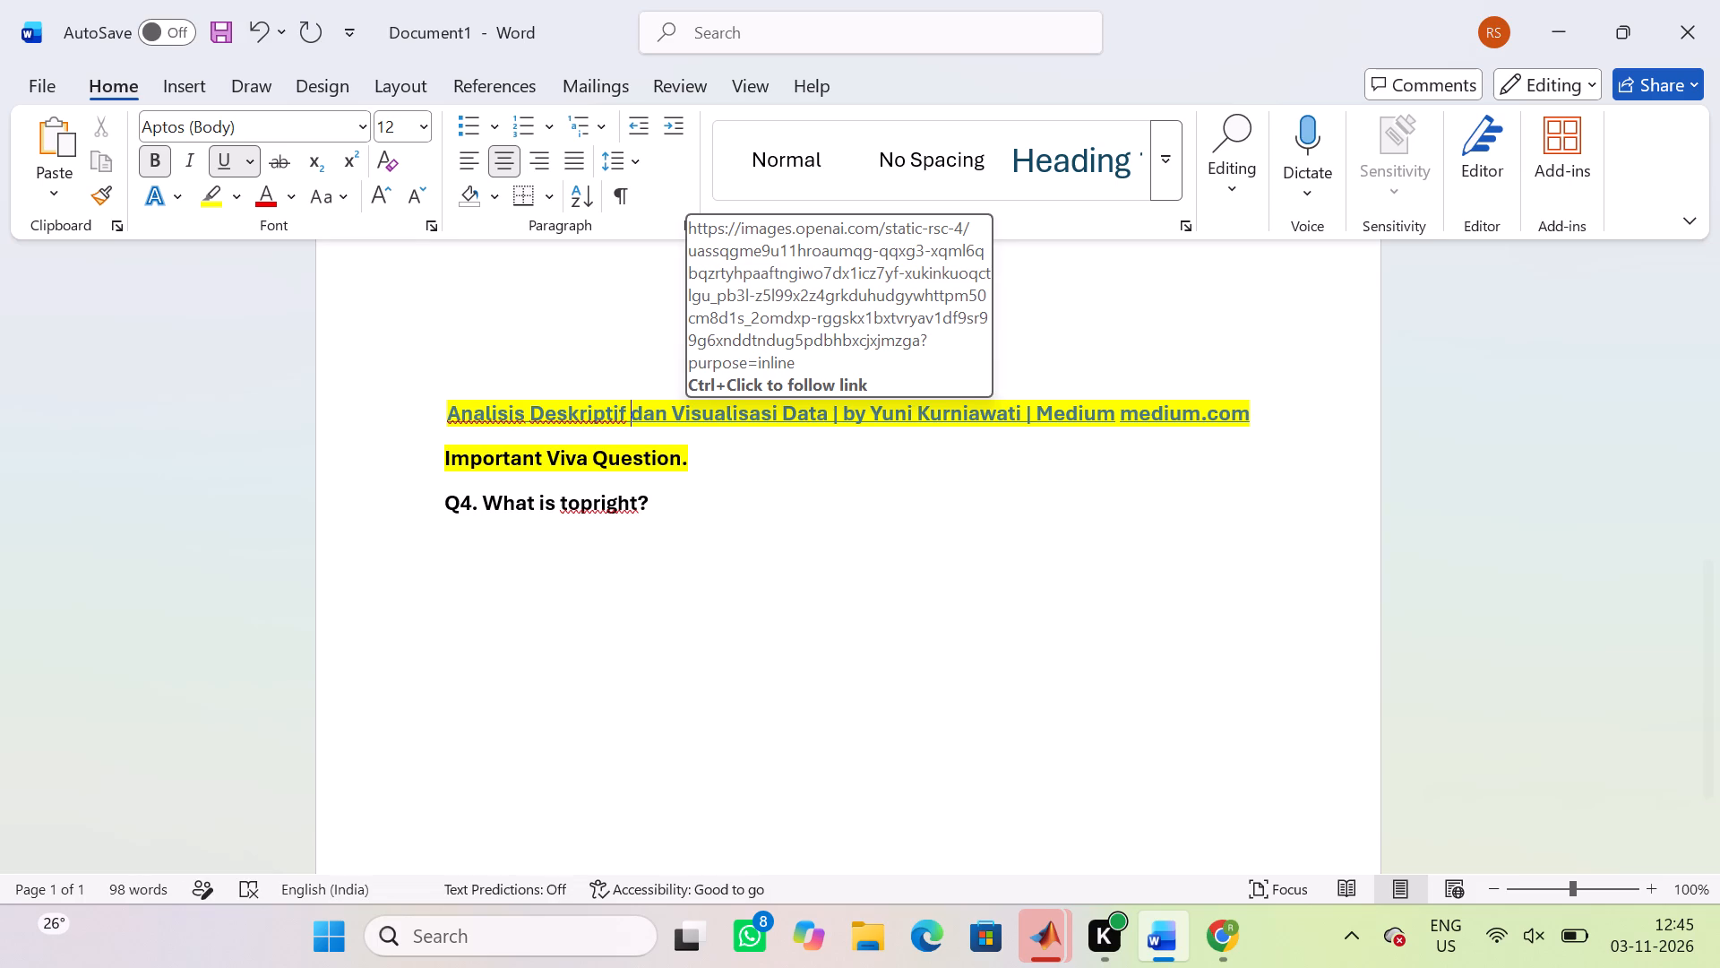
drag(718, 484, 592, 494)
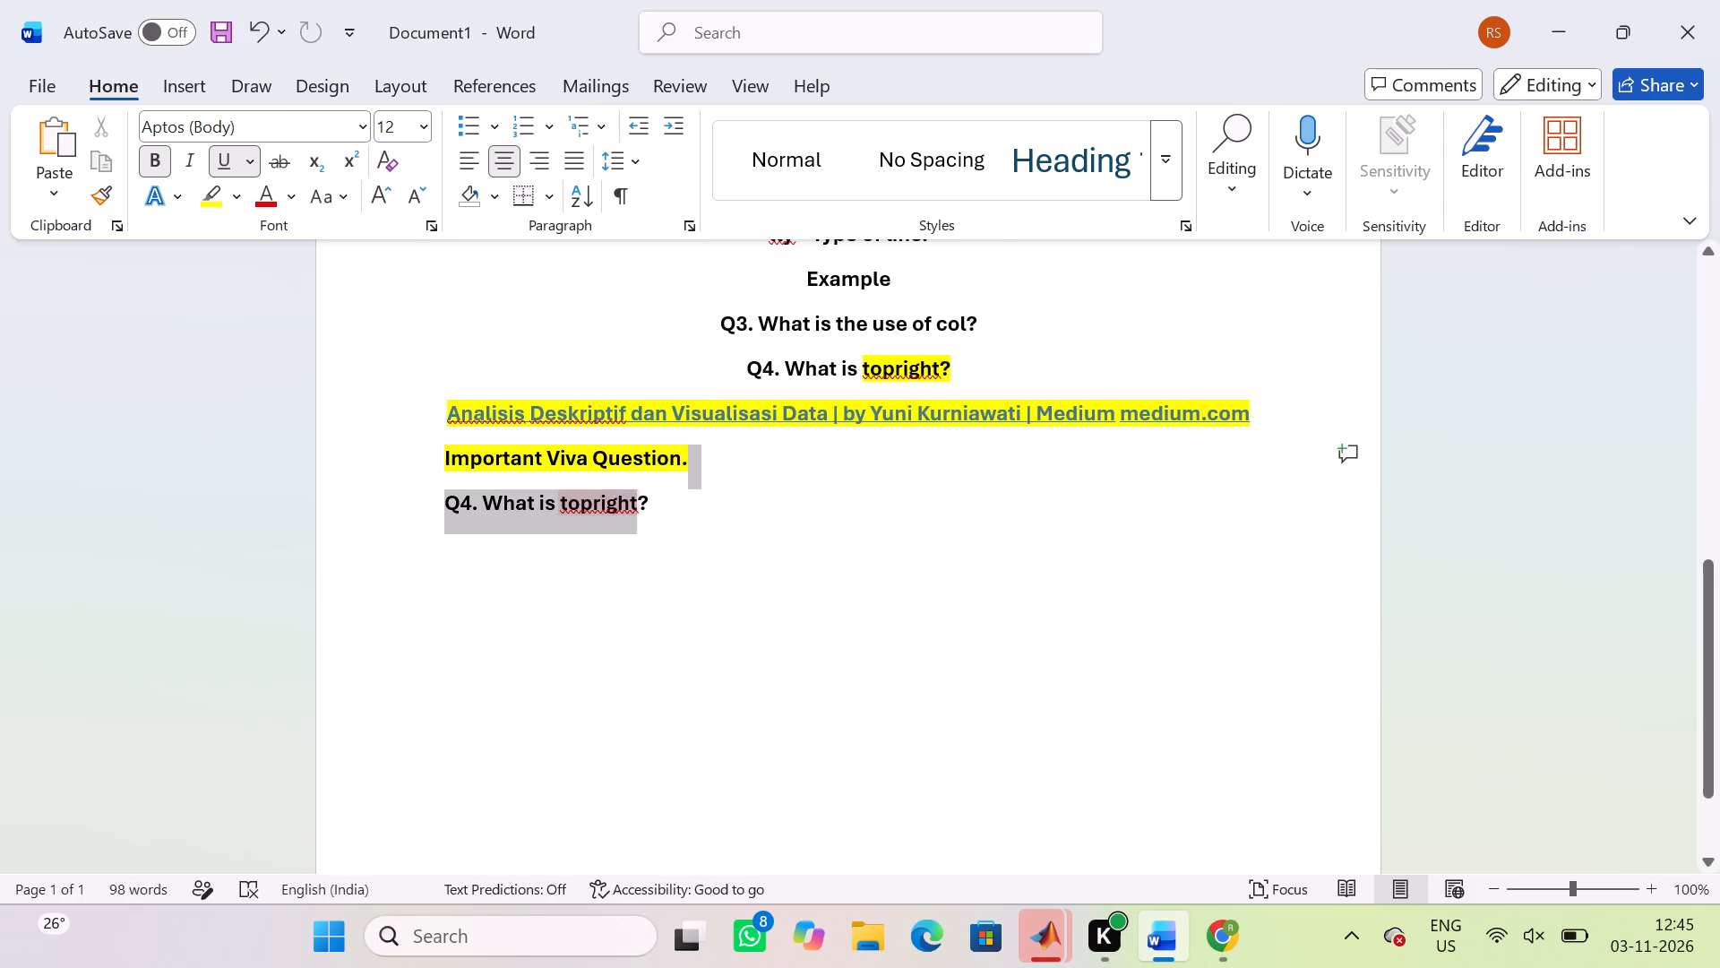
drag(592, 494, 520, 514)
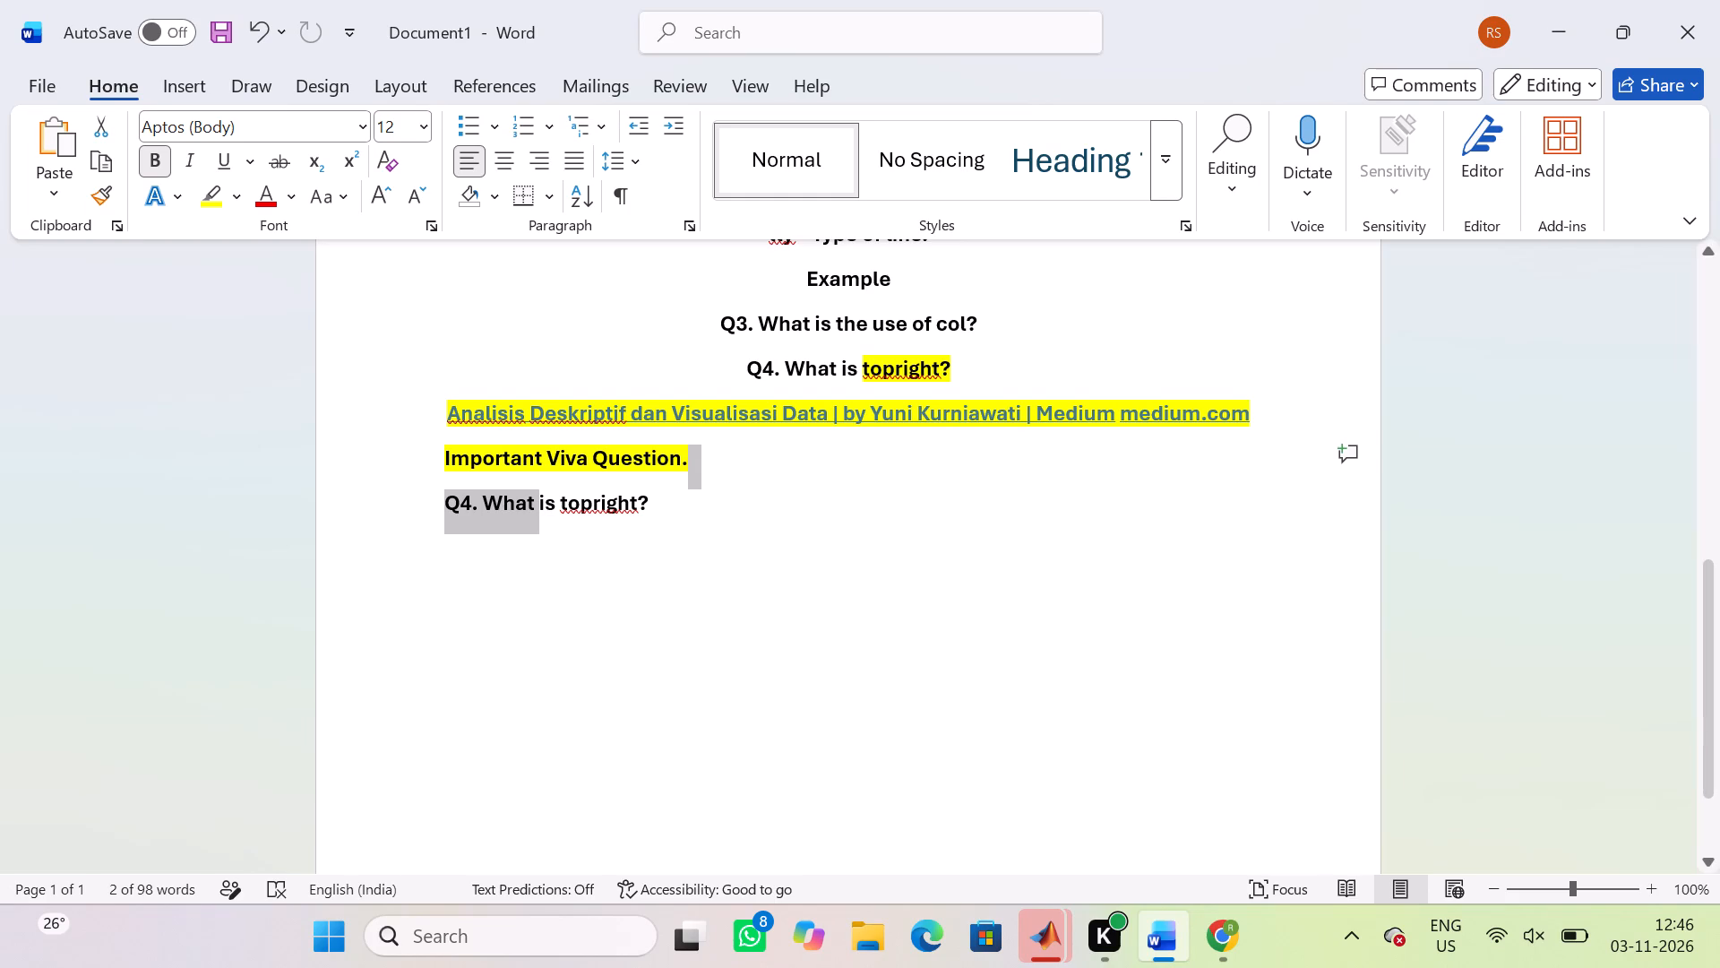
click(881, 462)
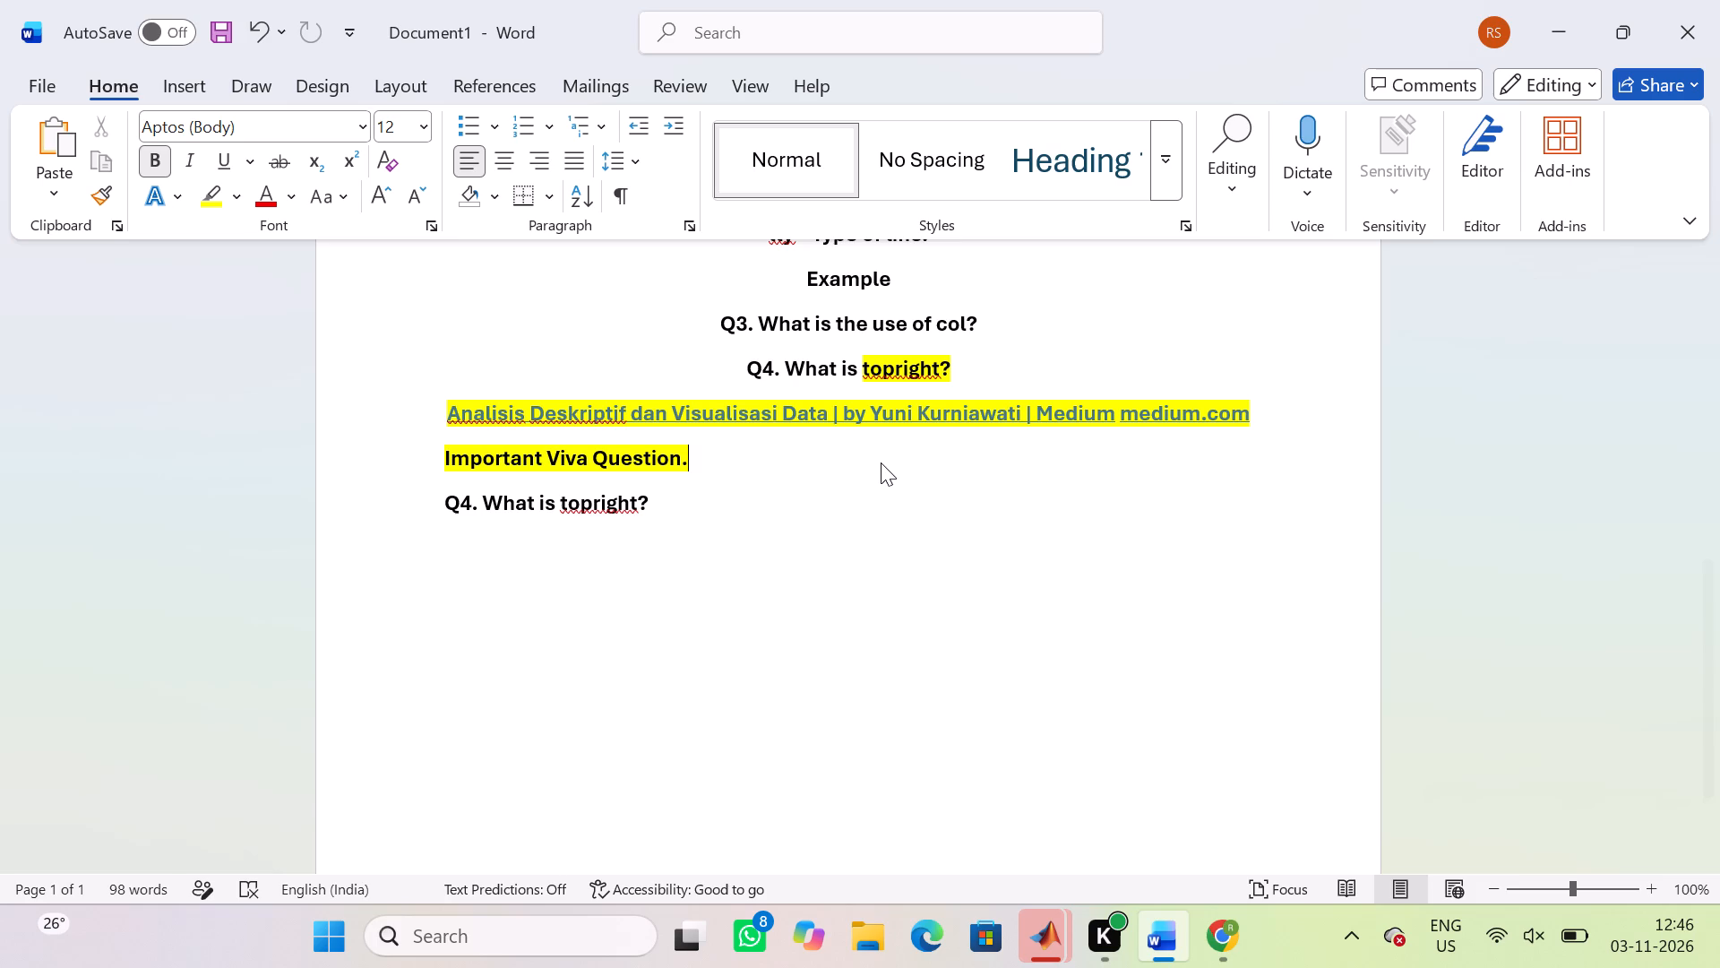
Apply the Normal style to the text from the bold "Example" line through the empty line below the last "Q4. What is topright?".
click(647, 537)
drag(647, 537, 813, 311)
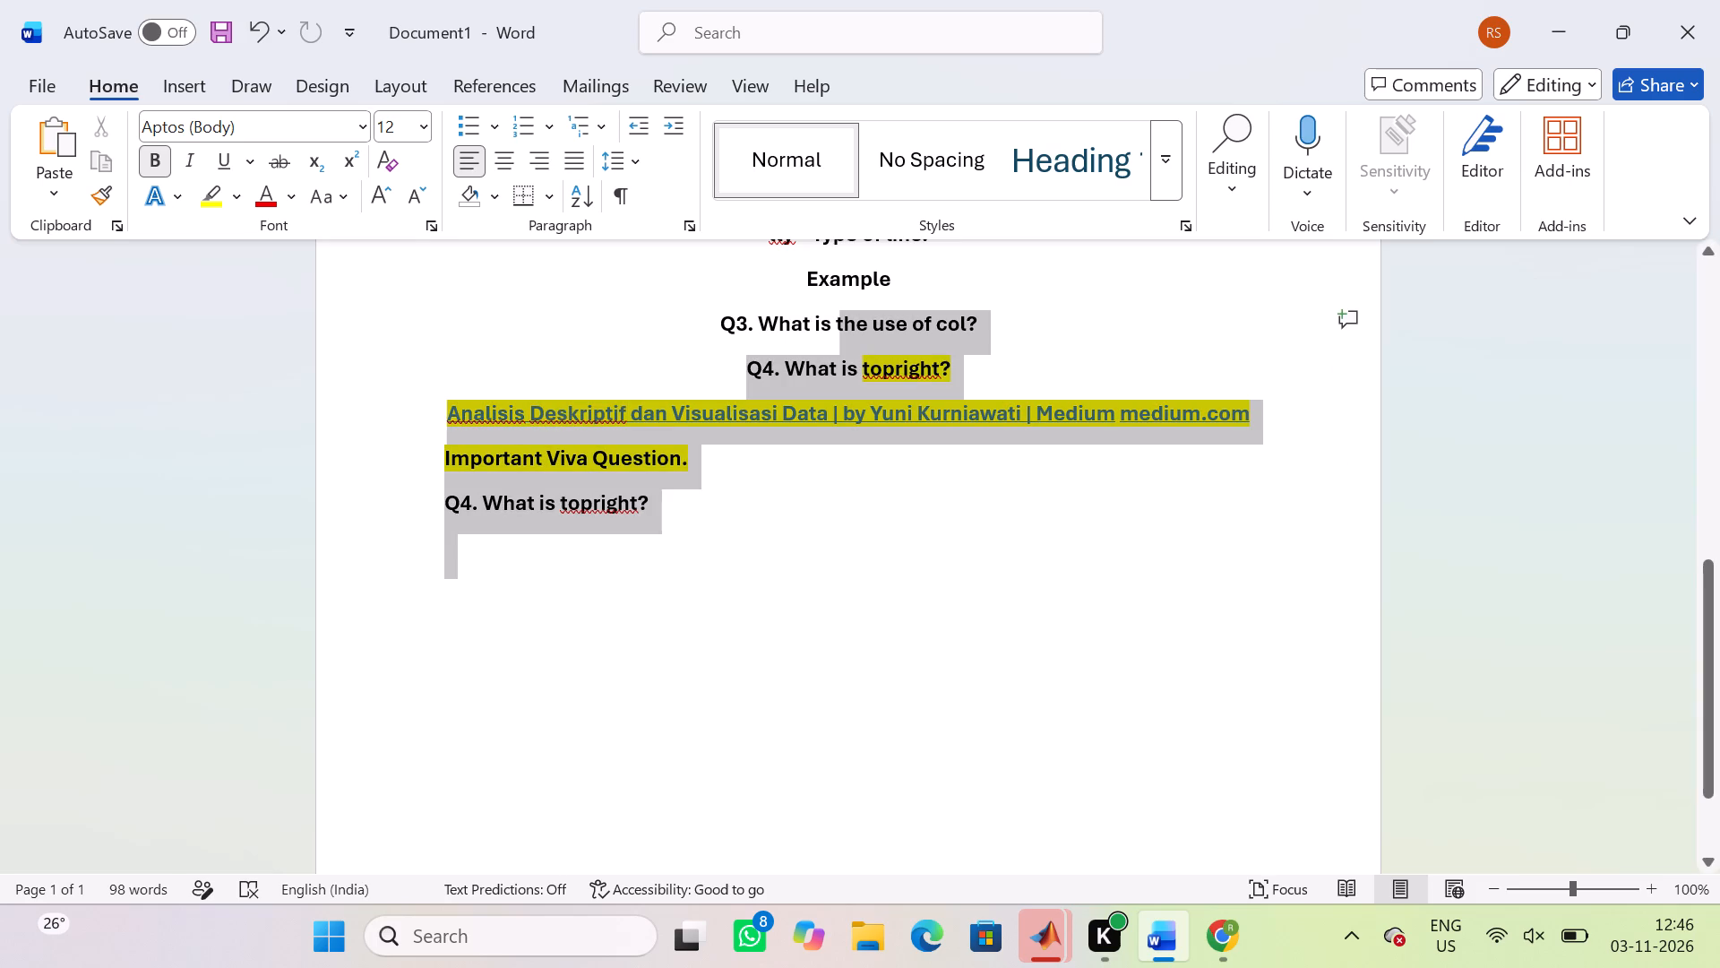
drag(813, 311, 742, 285)
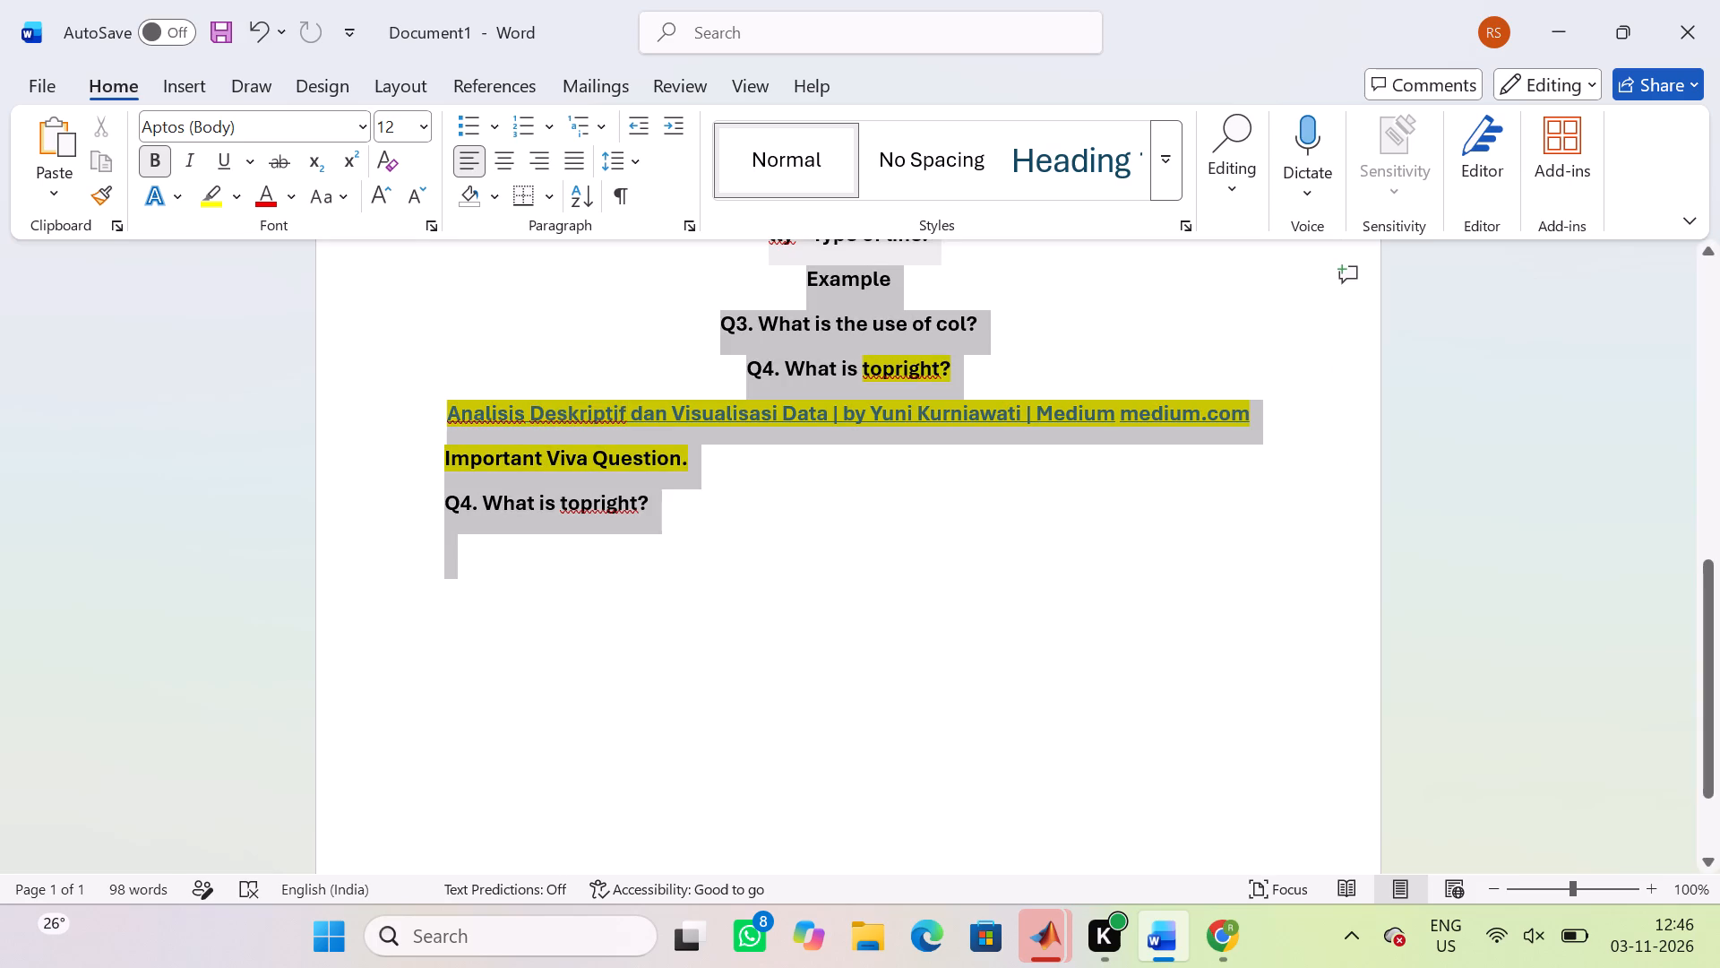
drag(742, 285, 742, 283)
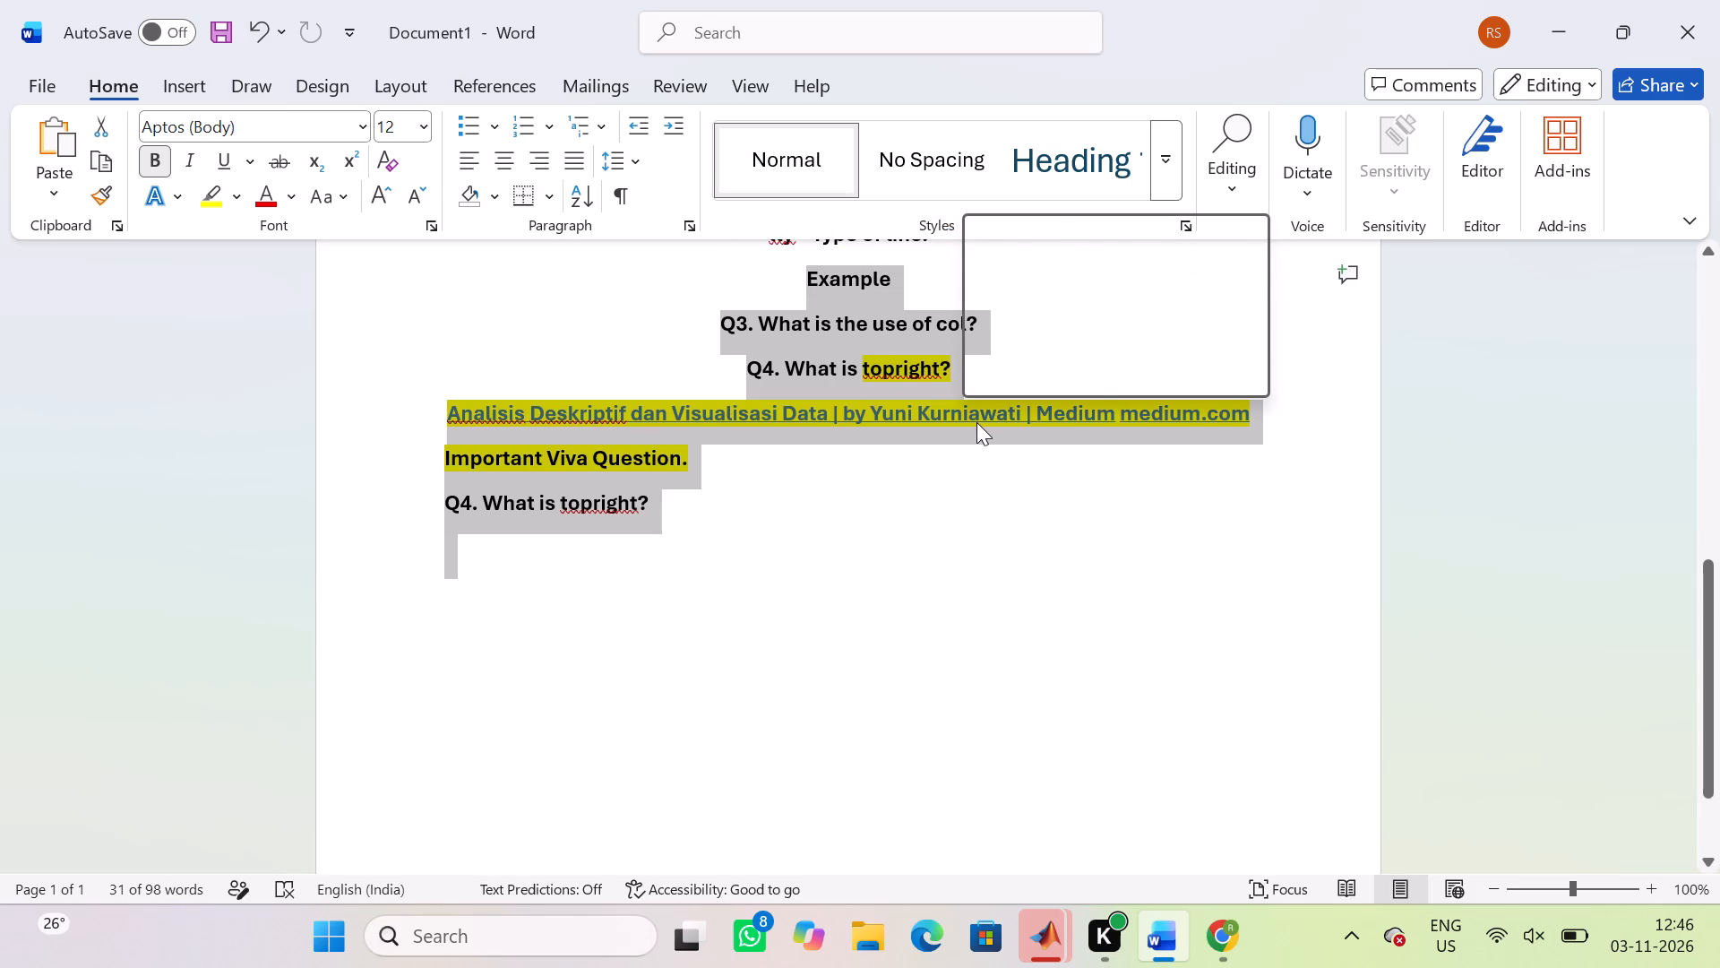
click(813, 147)
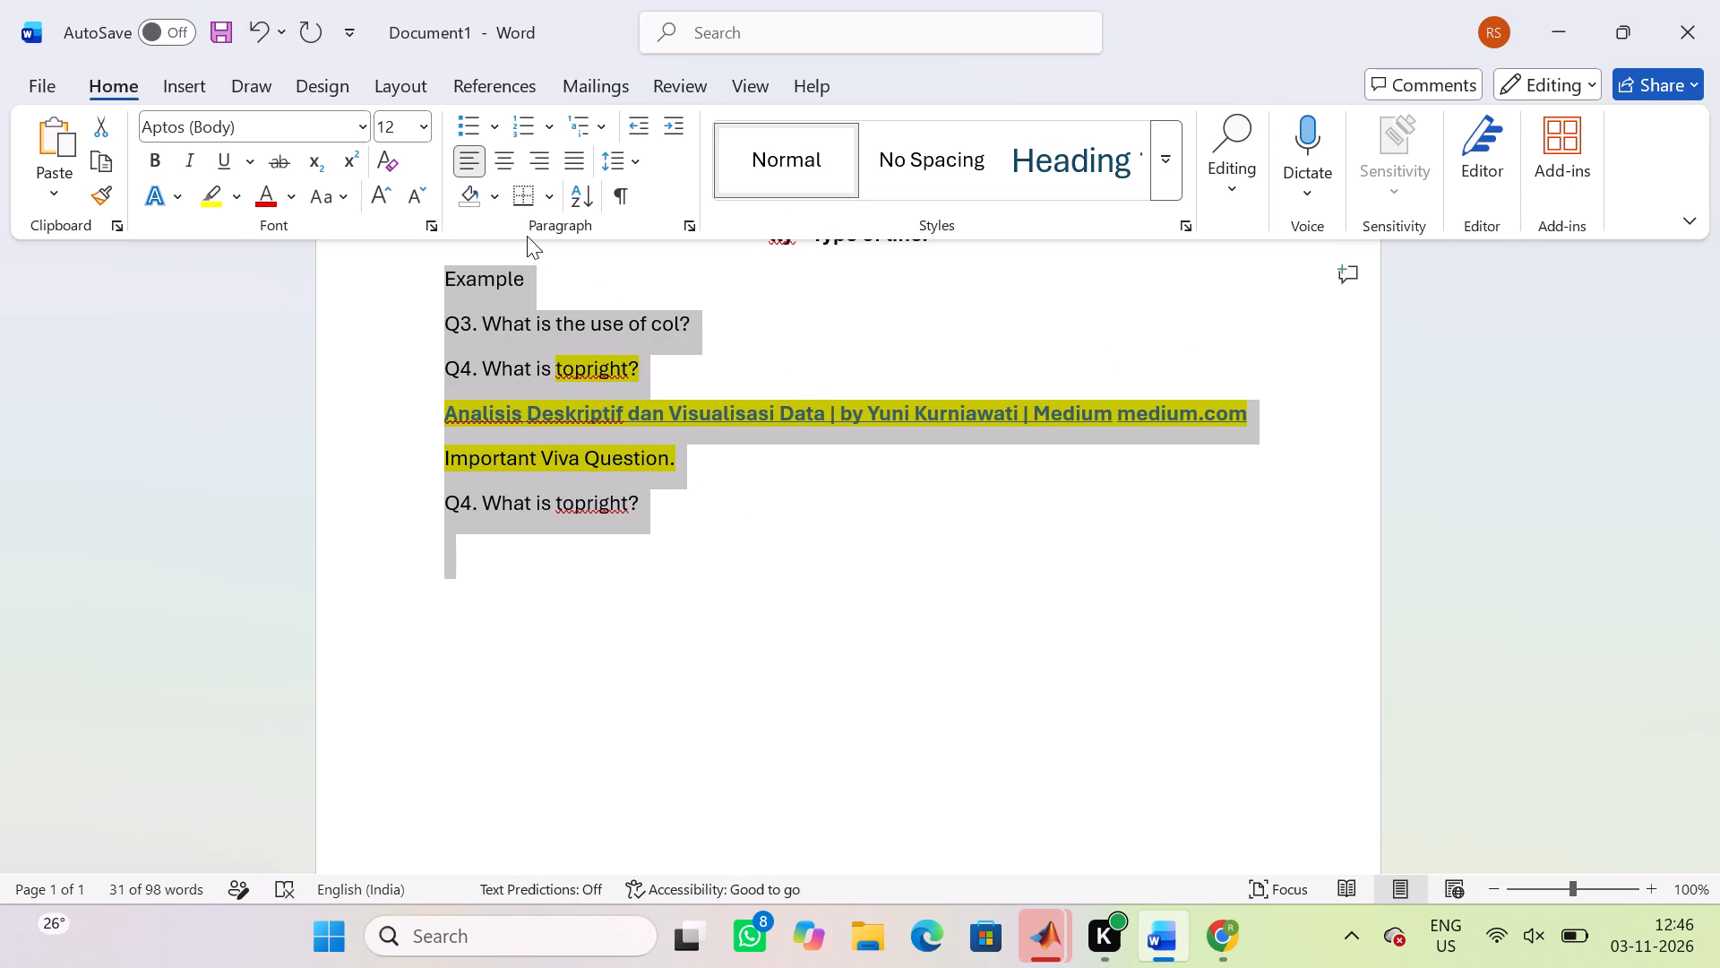
Centre the selected paragraphs from "Example" through the empty line below the last "Q4. What is topright?".
click(501, 156)
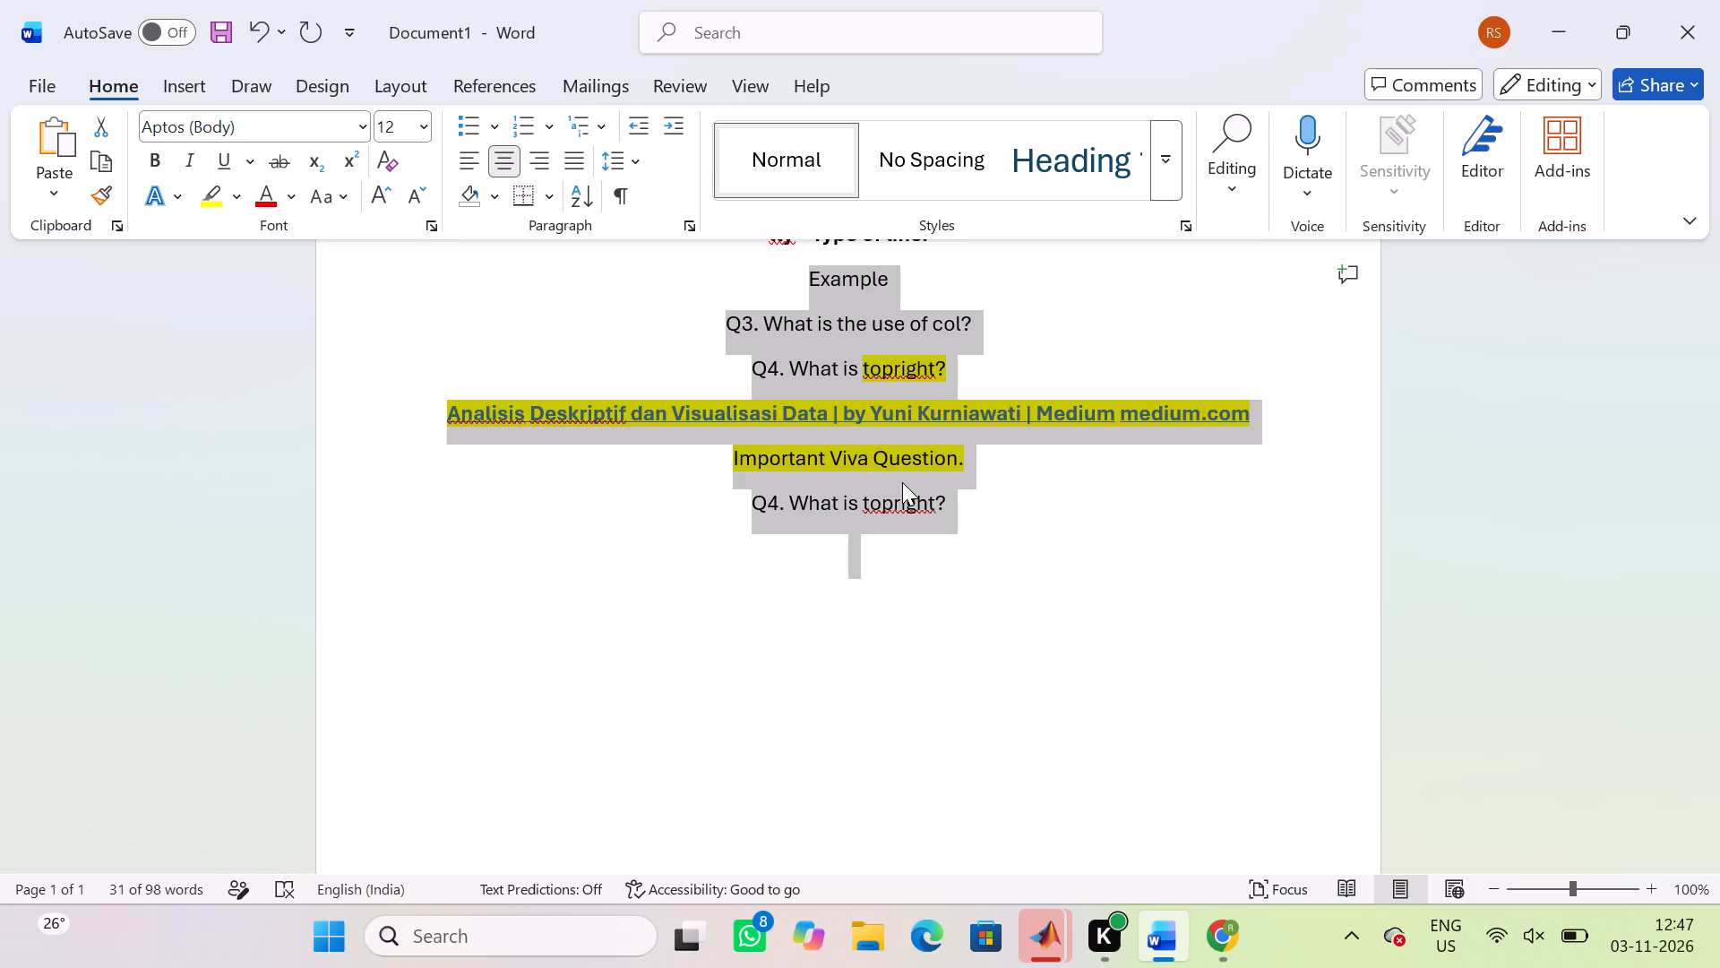
click(902, 482)
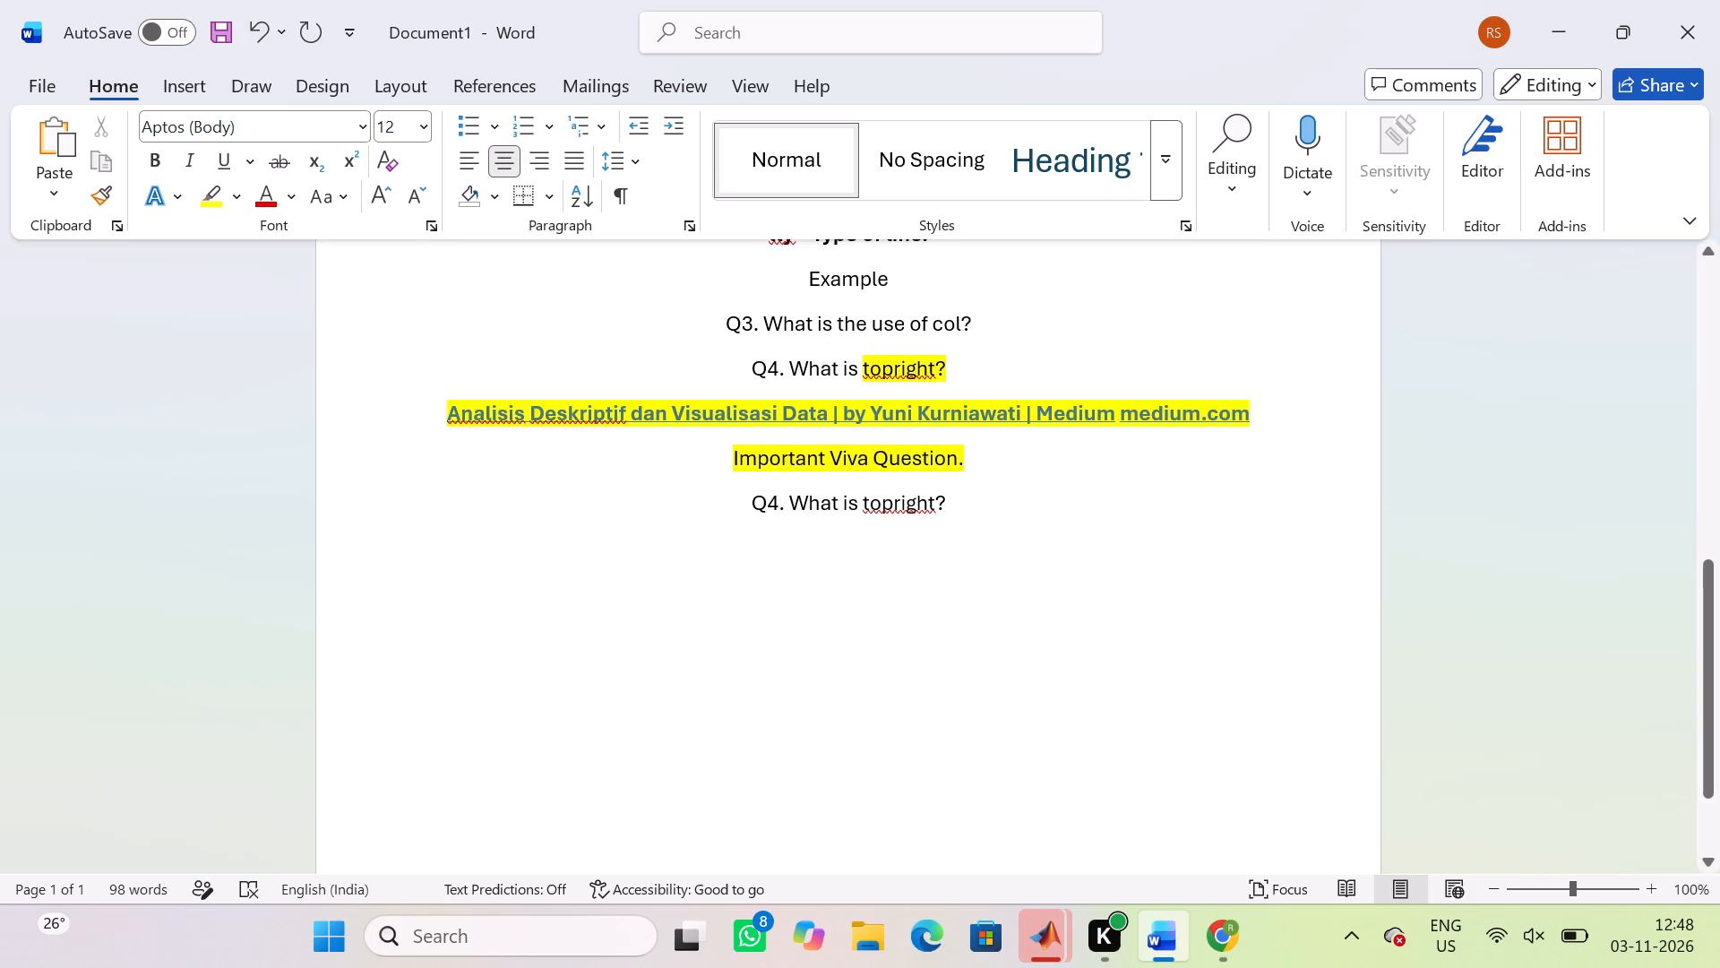
Colour the text red from the "position" line below "Meaning:" through the last "Q4. What is topright?".
drag(968, 517, 761, 272)
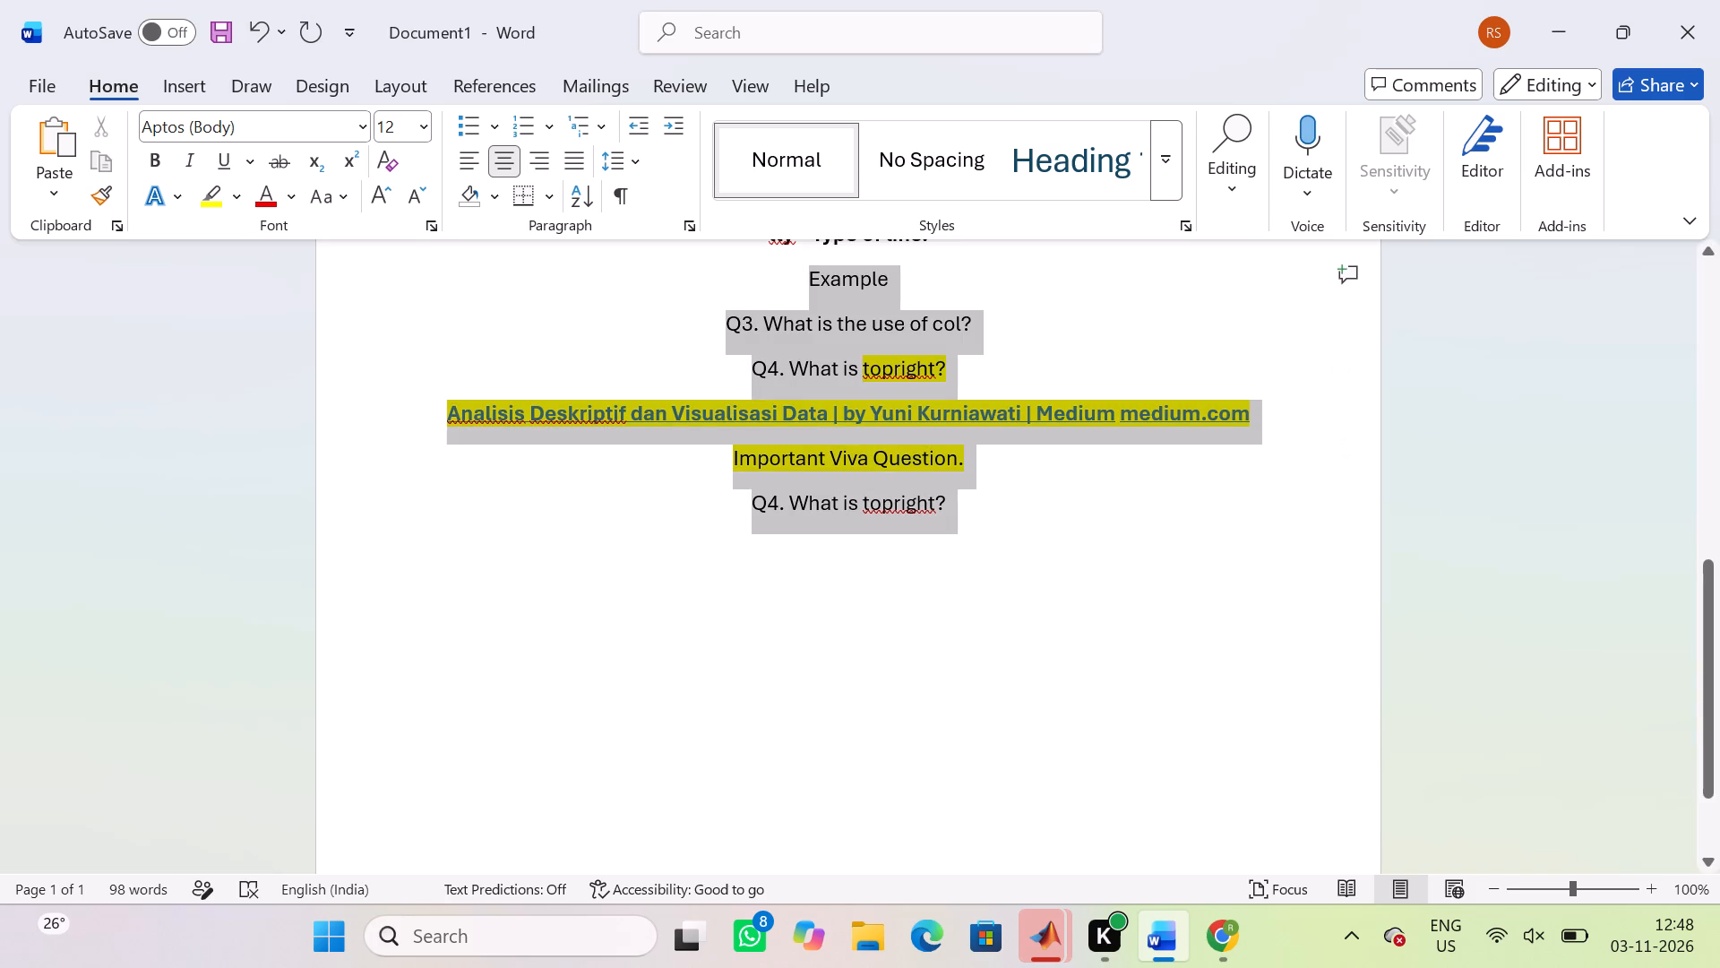
drag(761, 272, 802, 437)
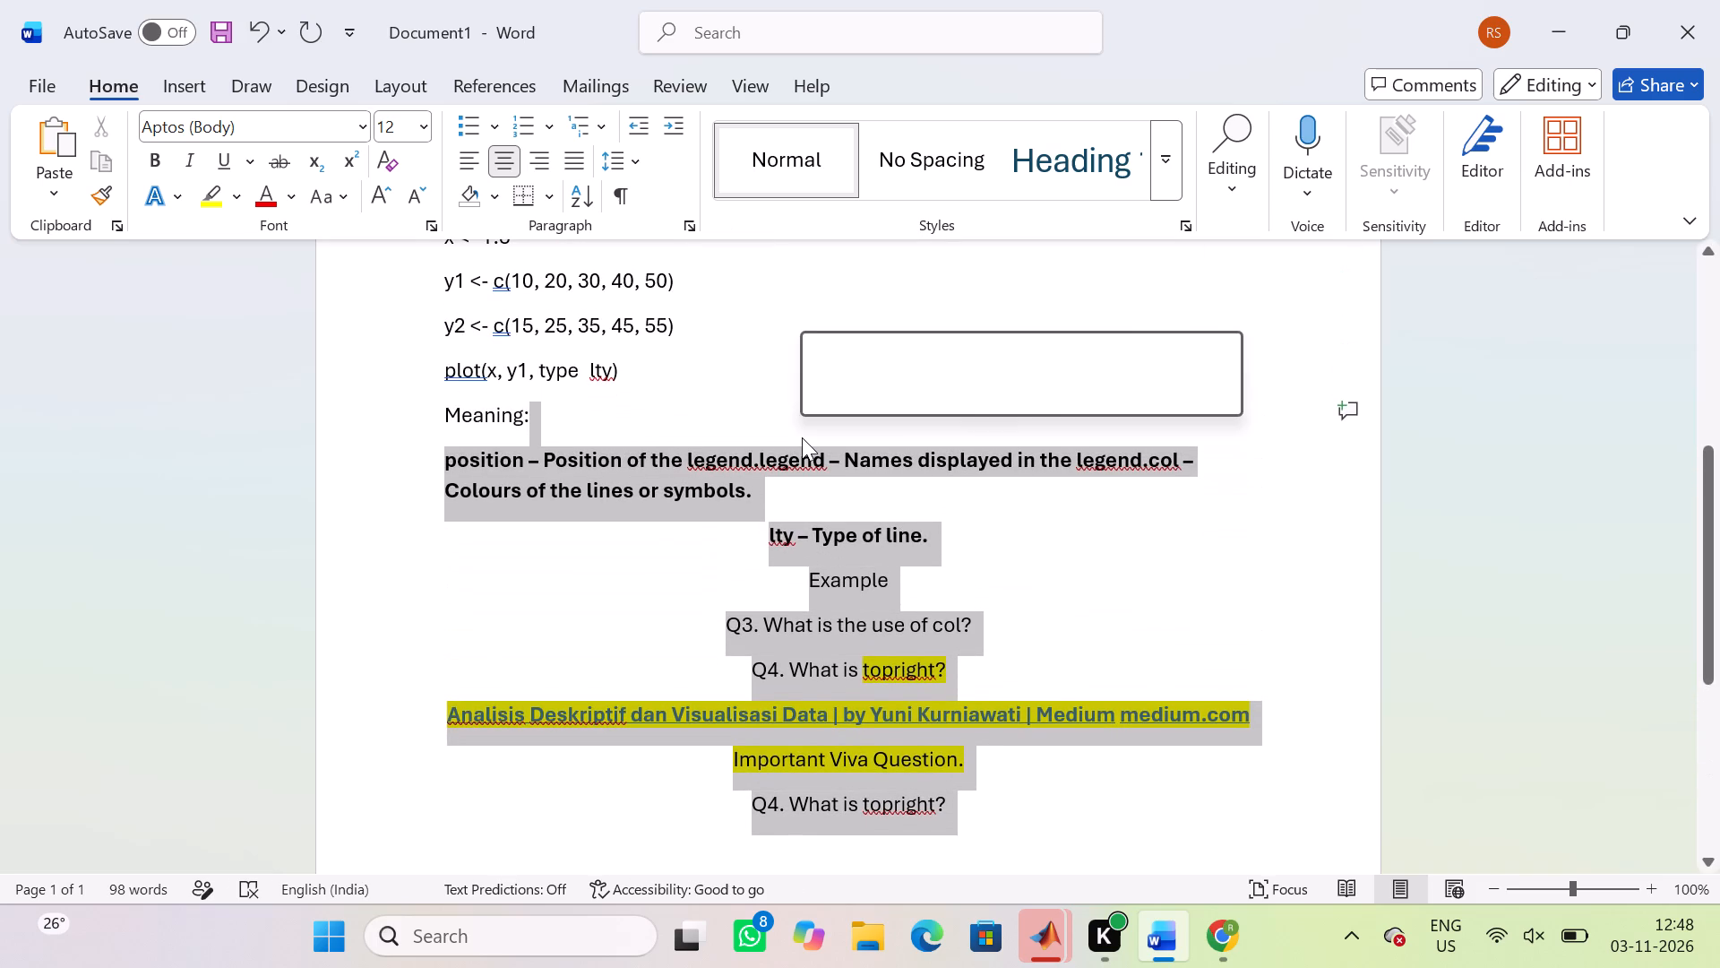
click(266, 196)
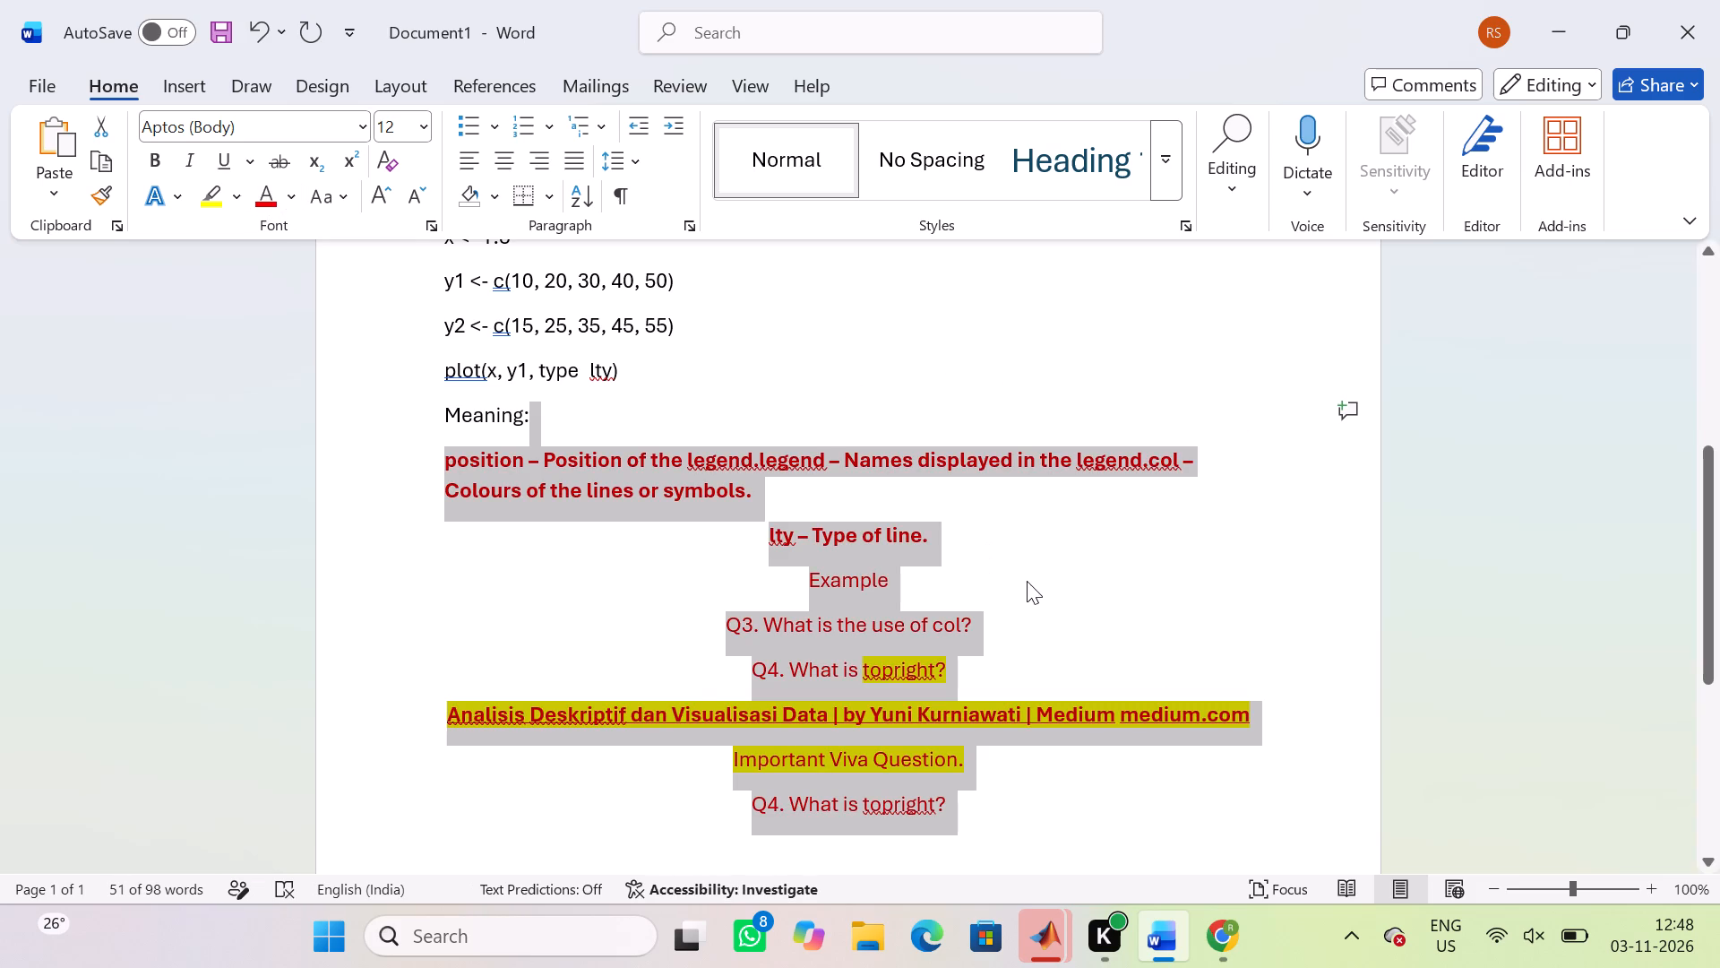
click(1027, 581)
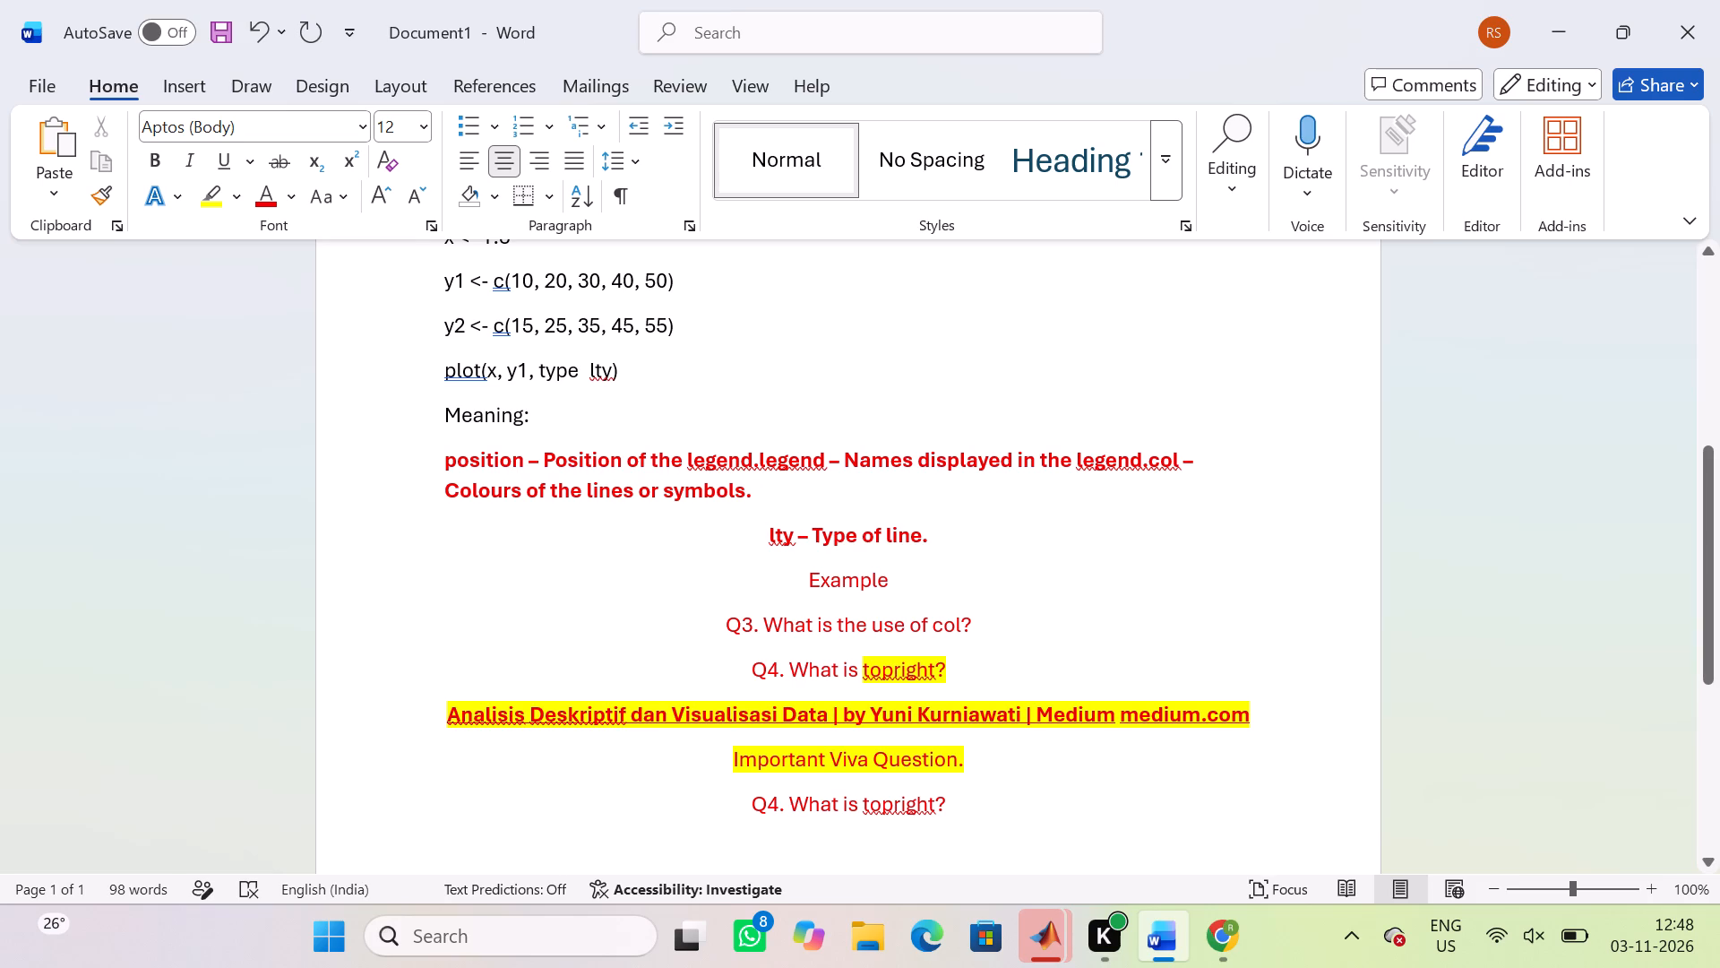
Left-align the red paragraphs from the "position" line through "Important Viva Question.".
drag(446, 460, 1071, 779)
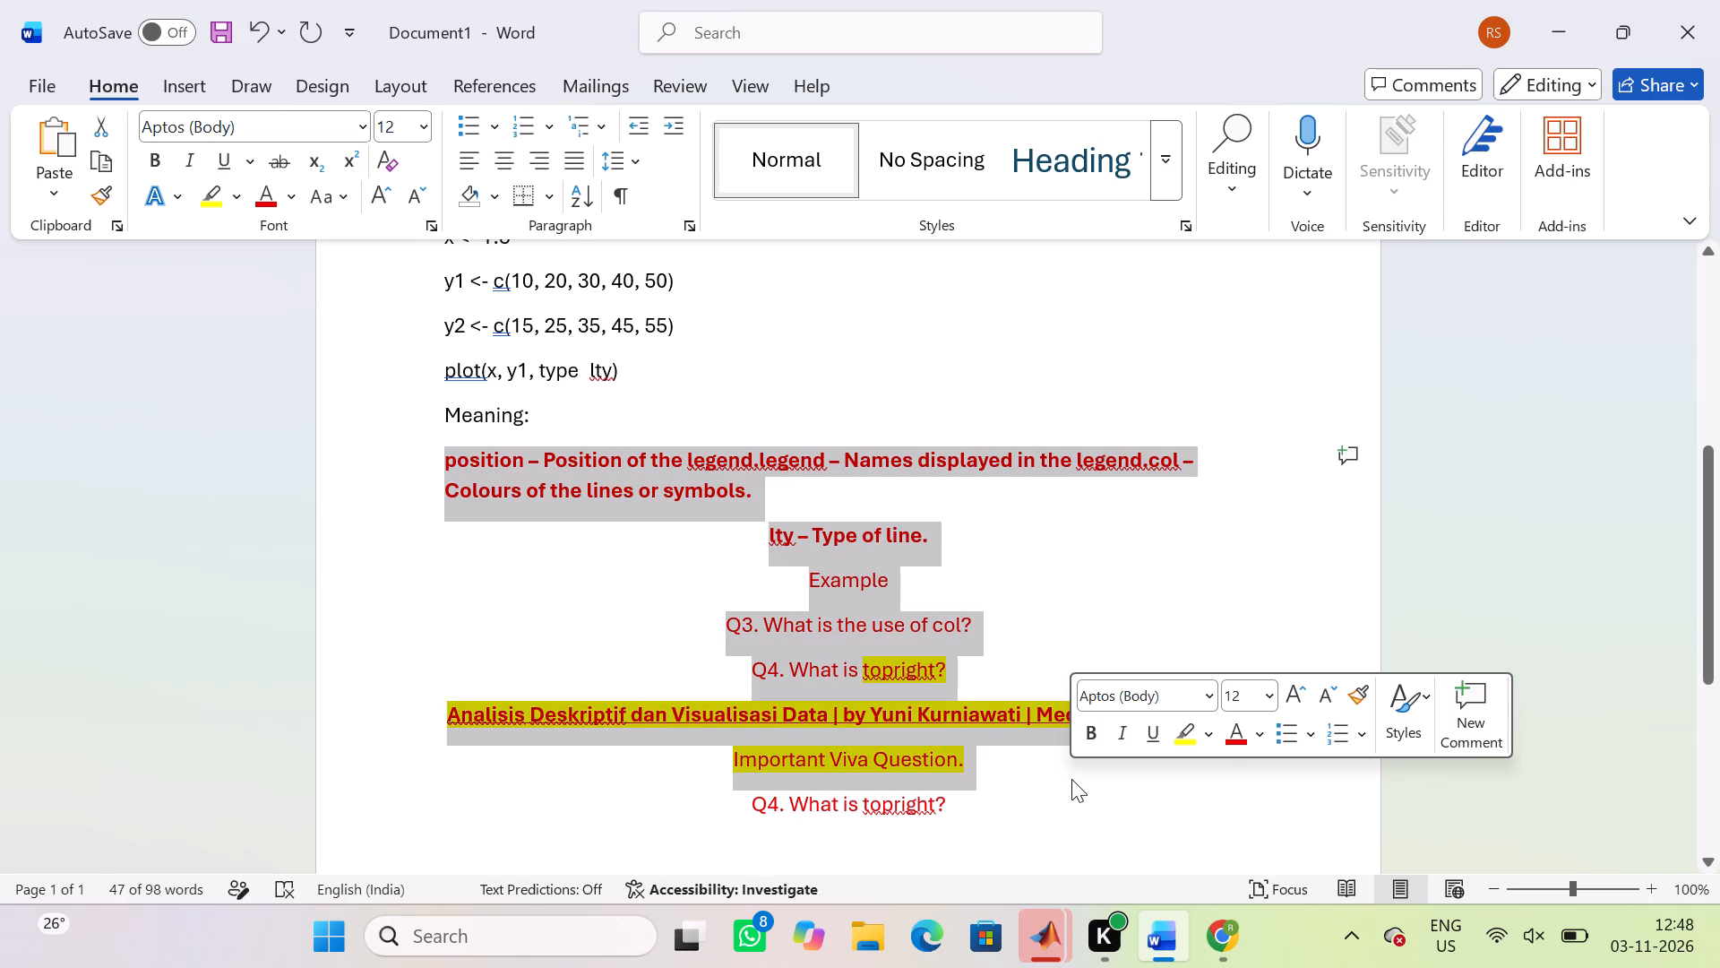
click(468, 170)
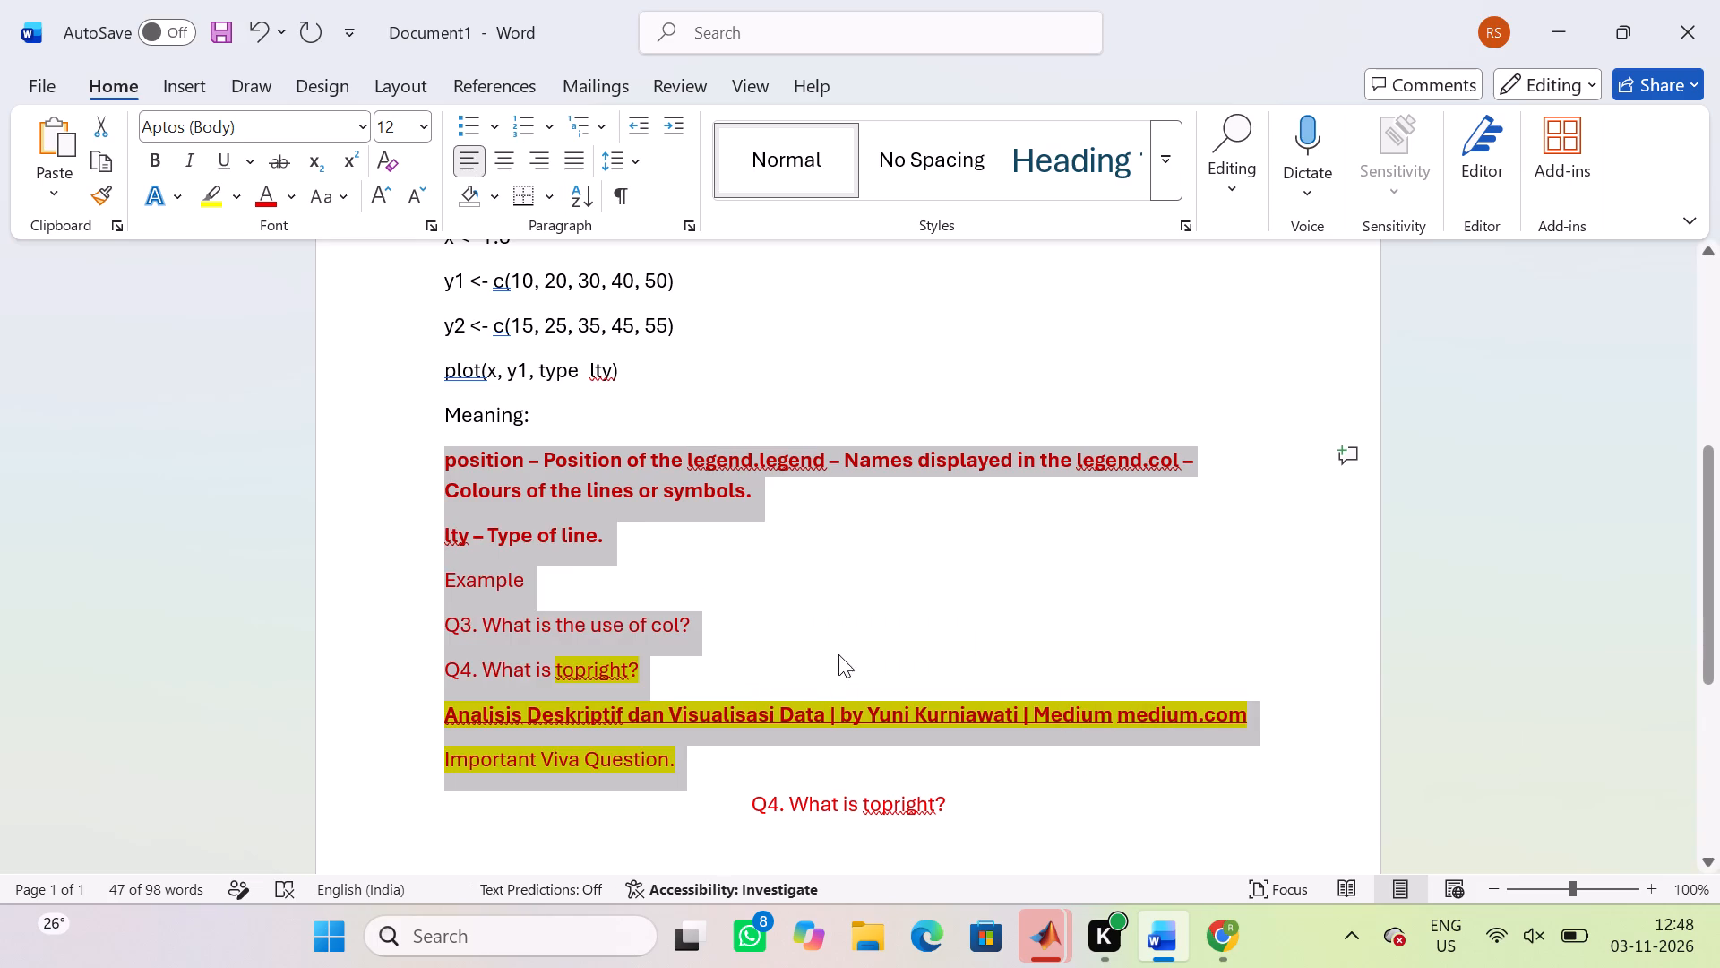
click(848, 648)
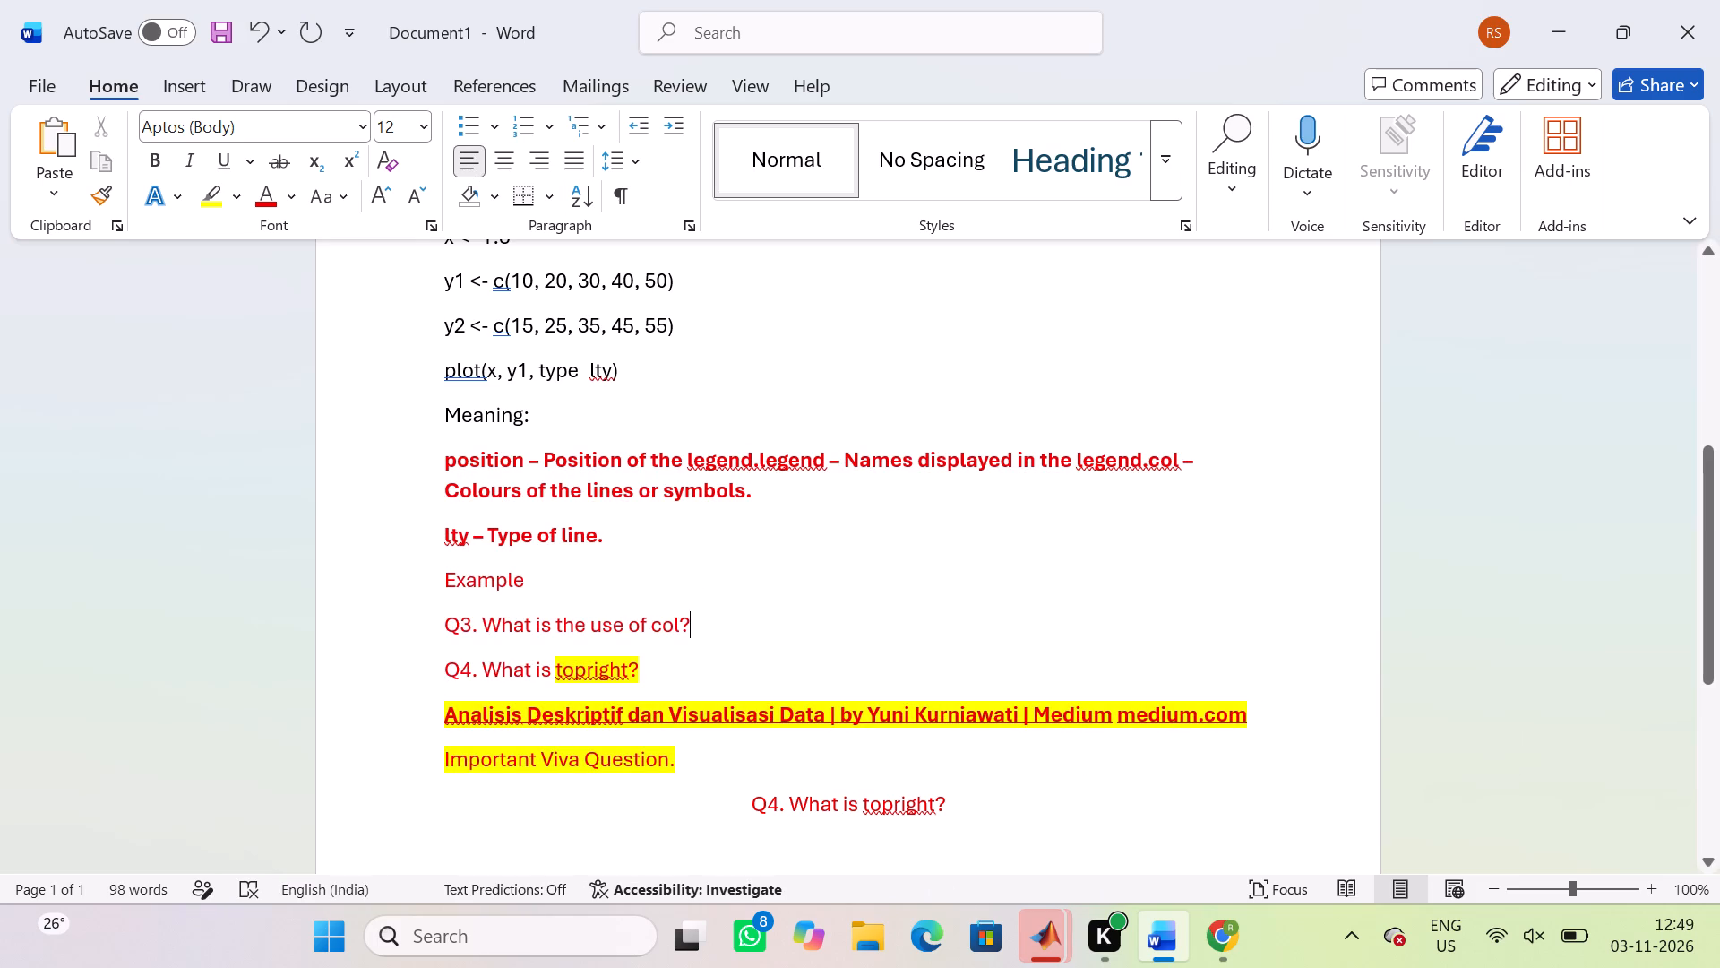
Select the empty lines below the last "Q4. What is topright?" line.
scroll(1045, 788, down, 2)
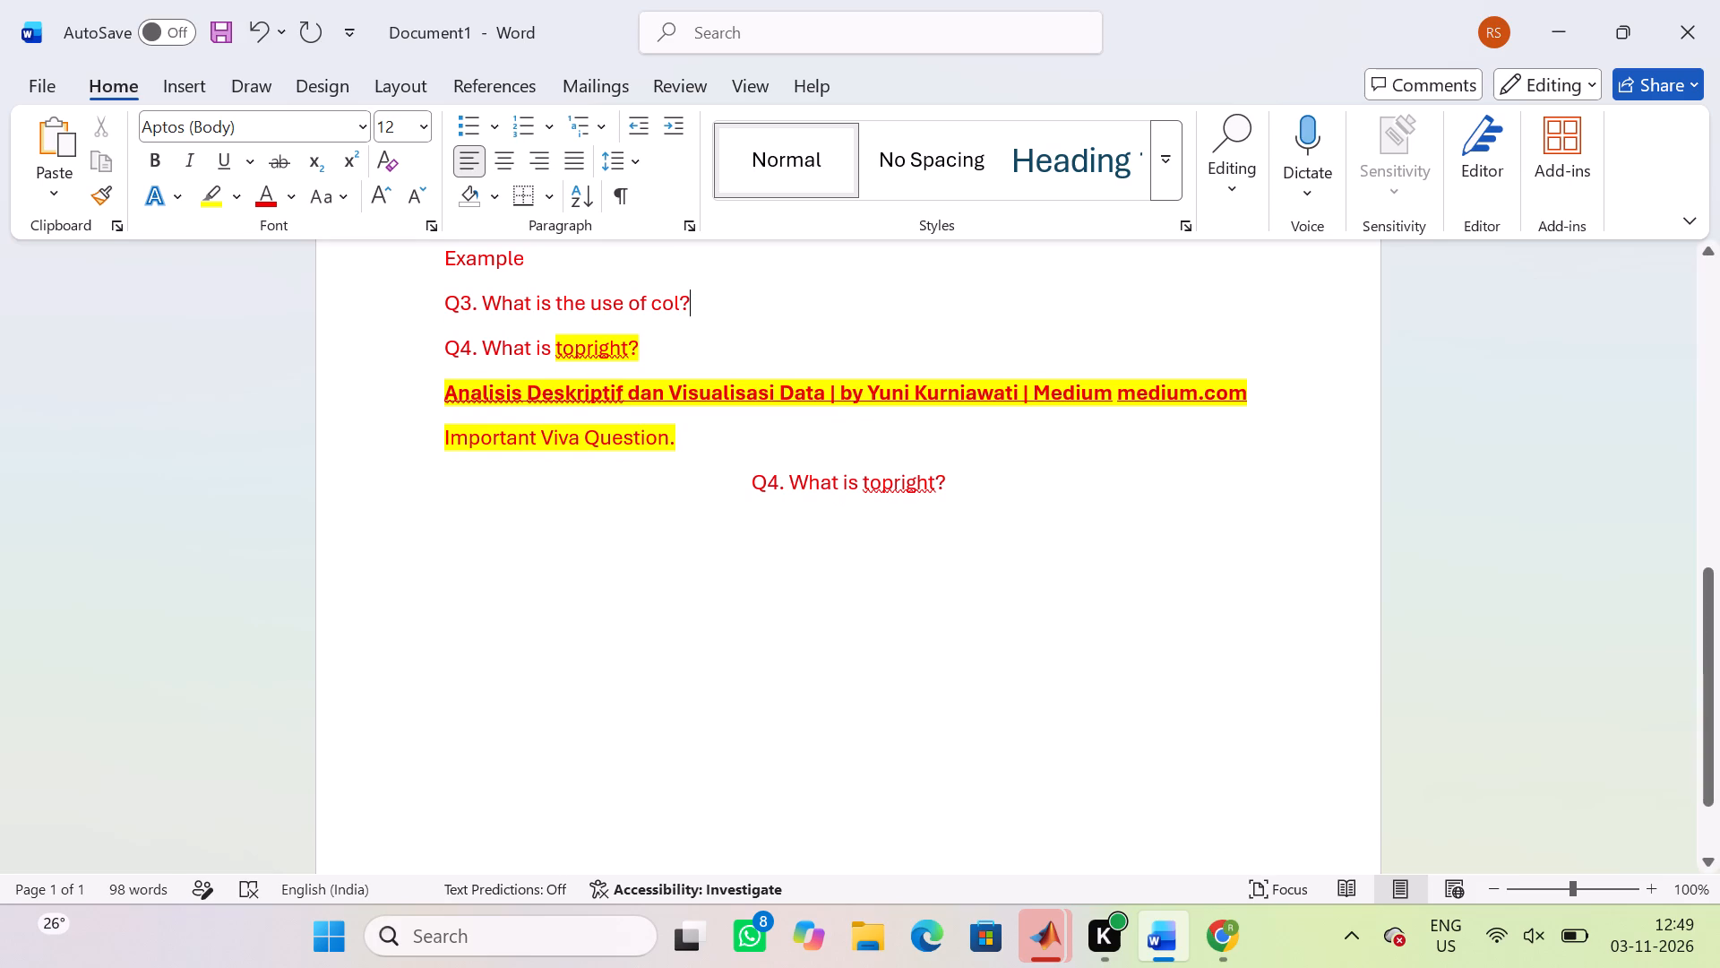
drag(937, 572, 568, 260)
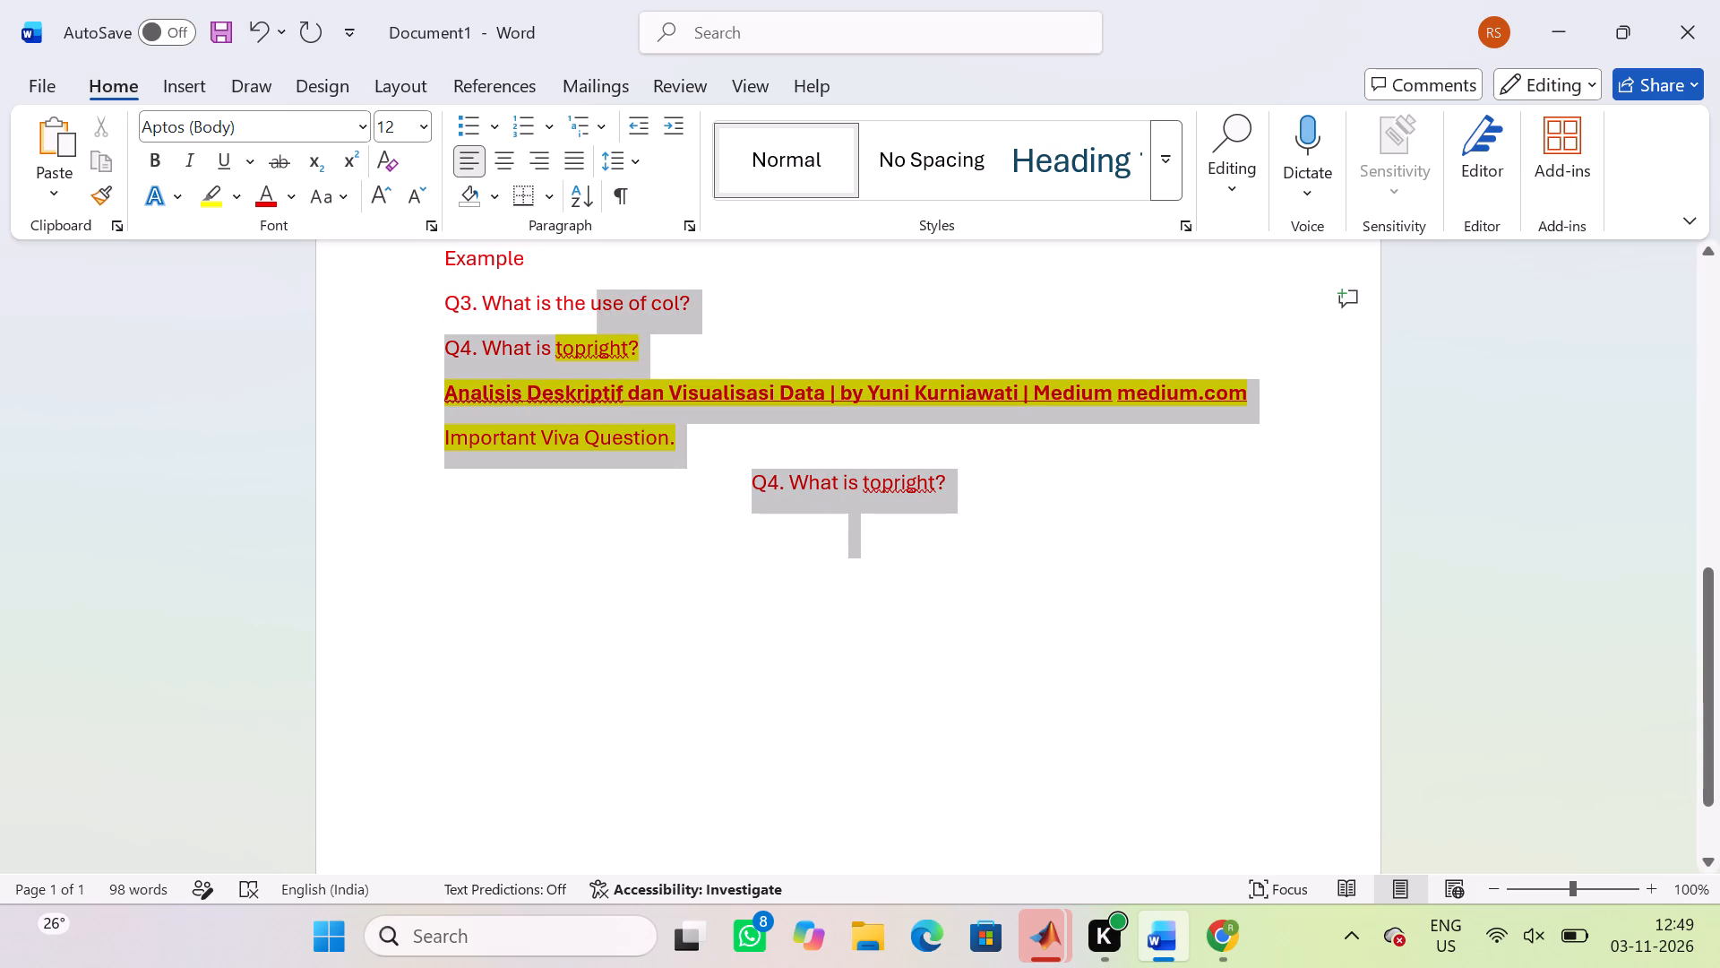
drag(568, 260, 1271, 724)
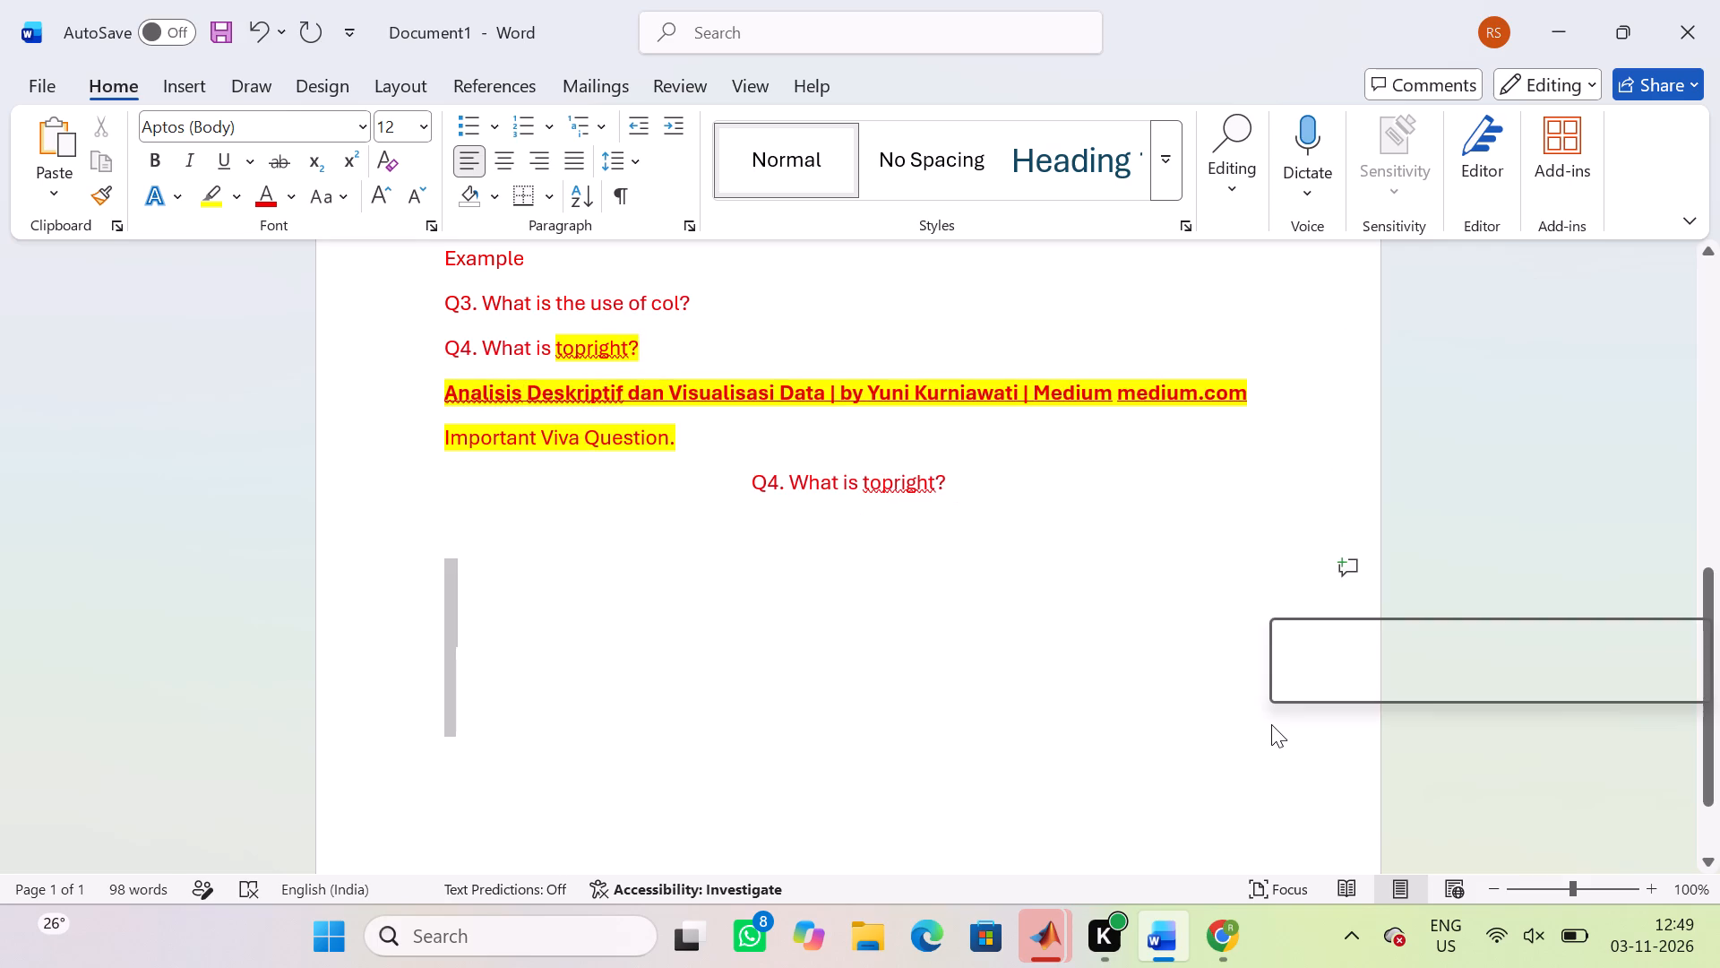
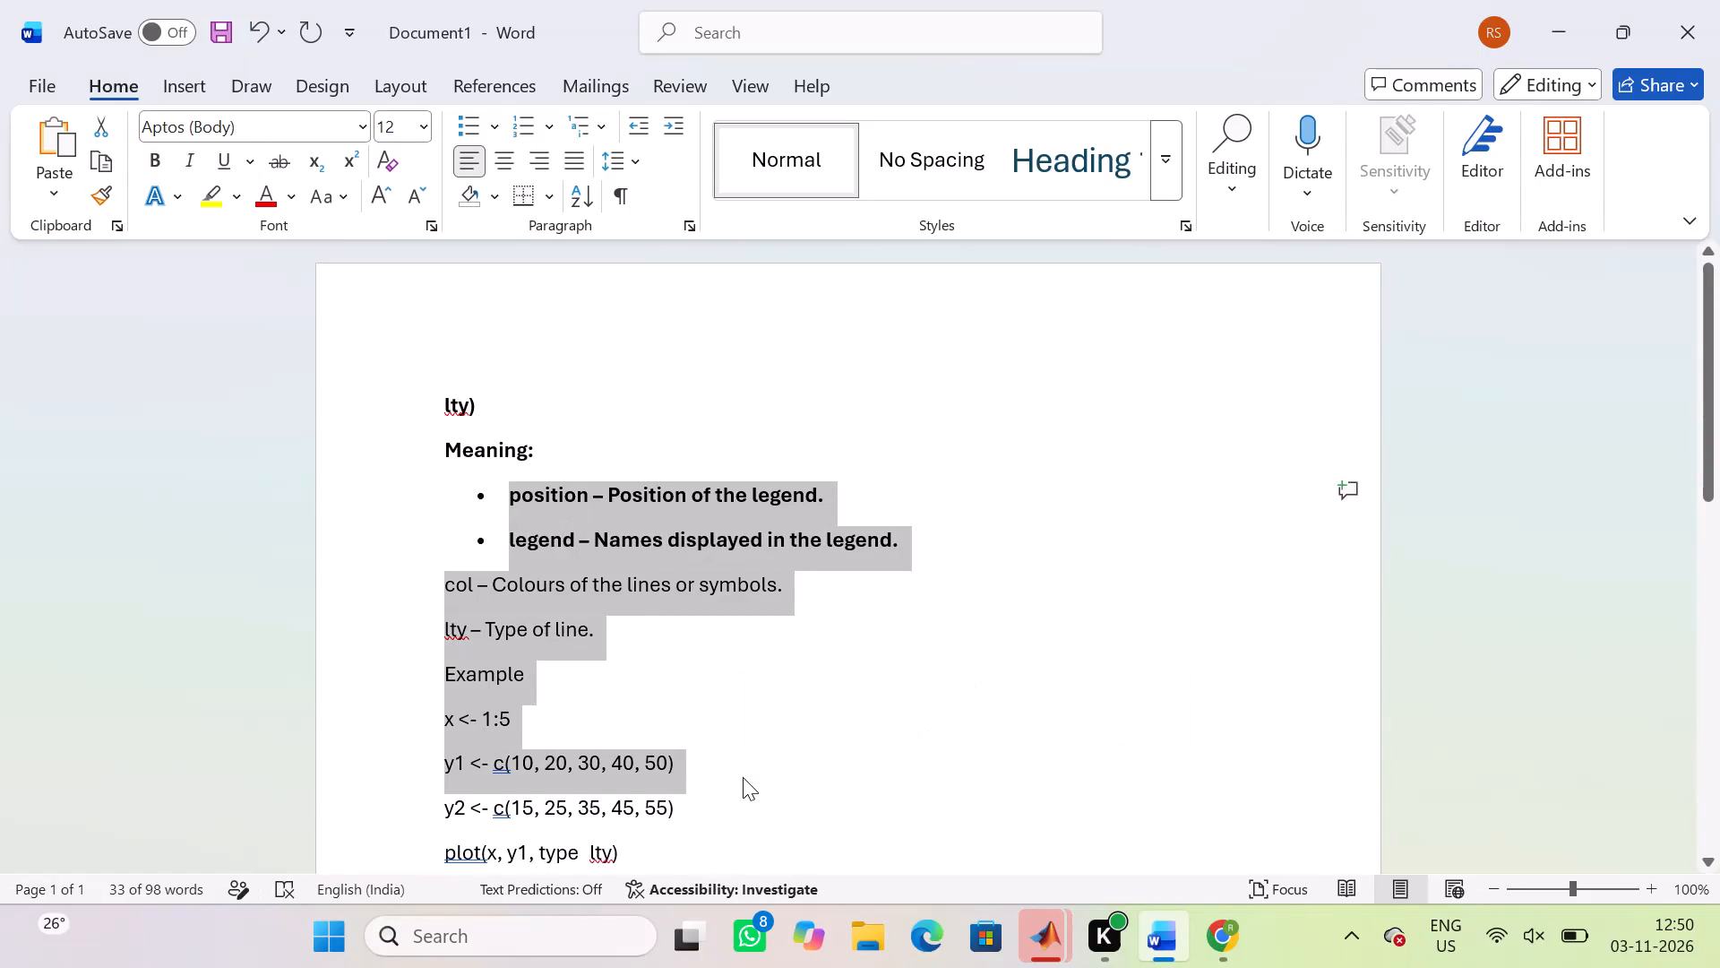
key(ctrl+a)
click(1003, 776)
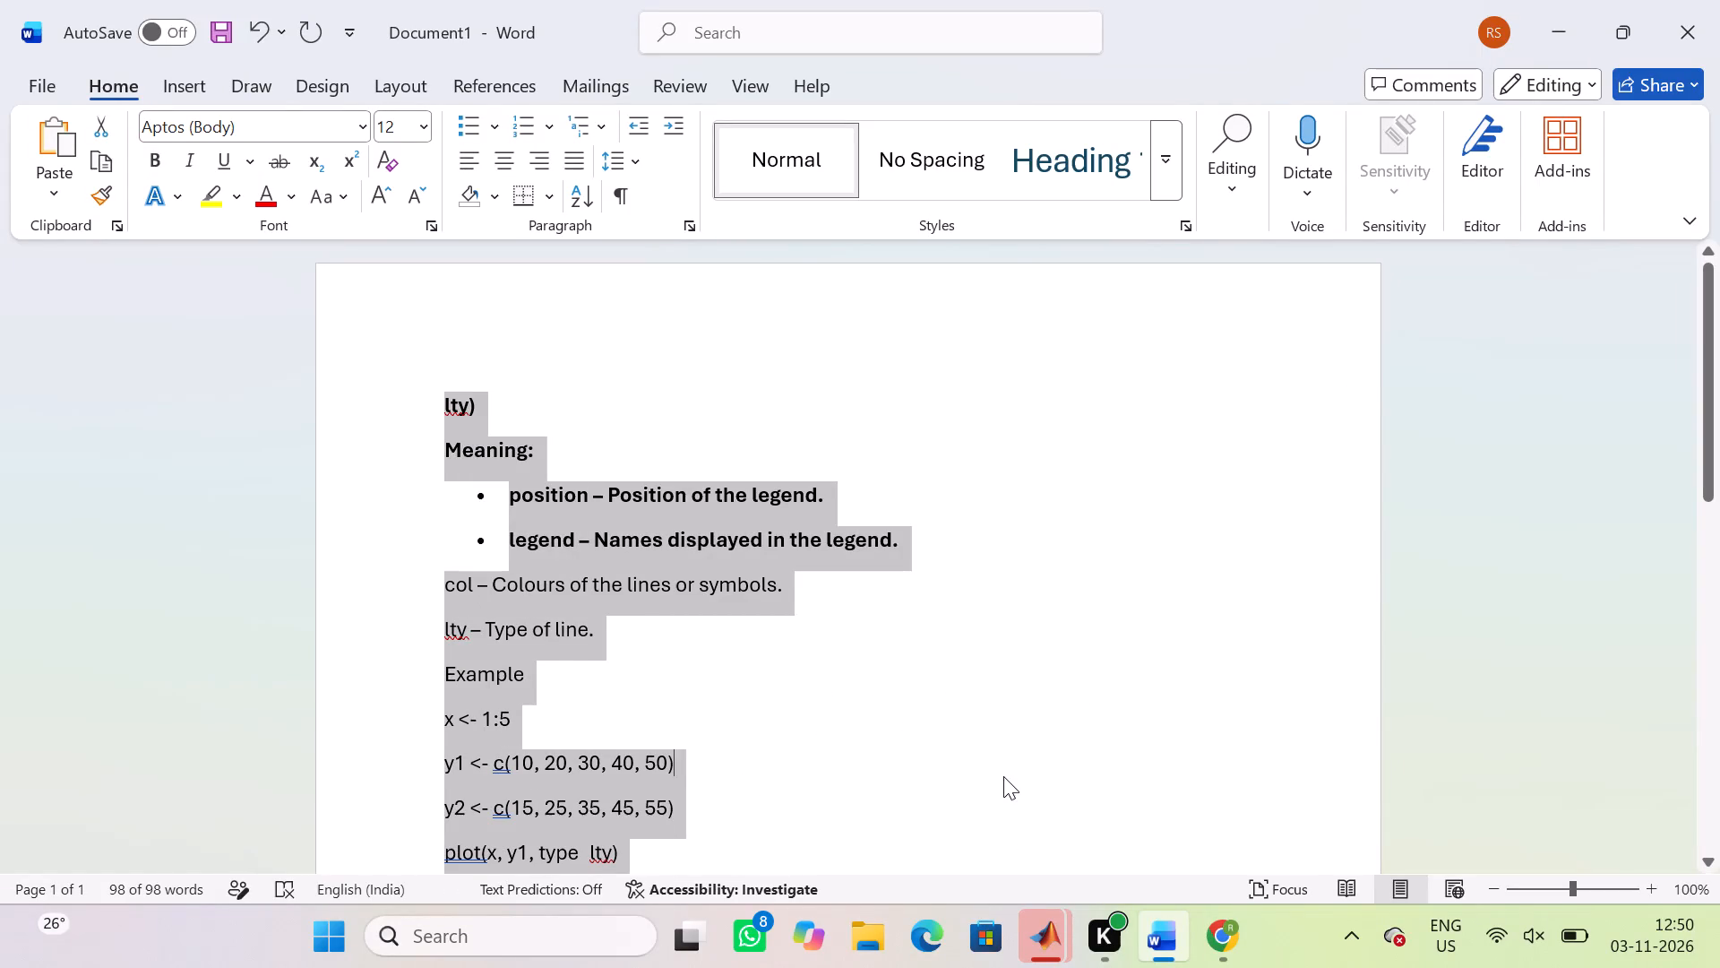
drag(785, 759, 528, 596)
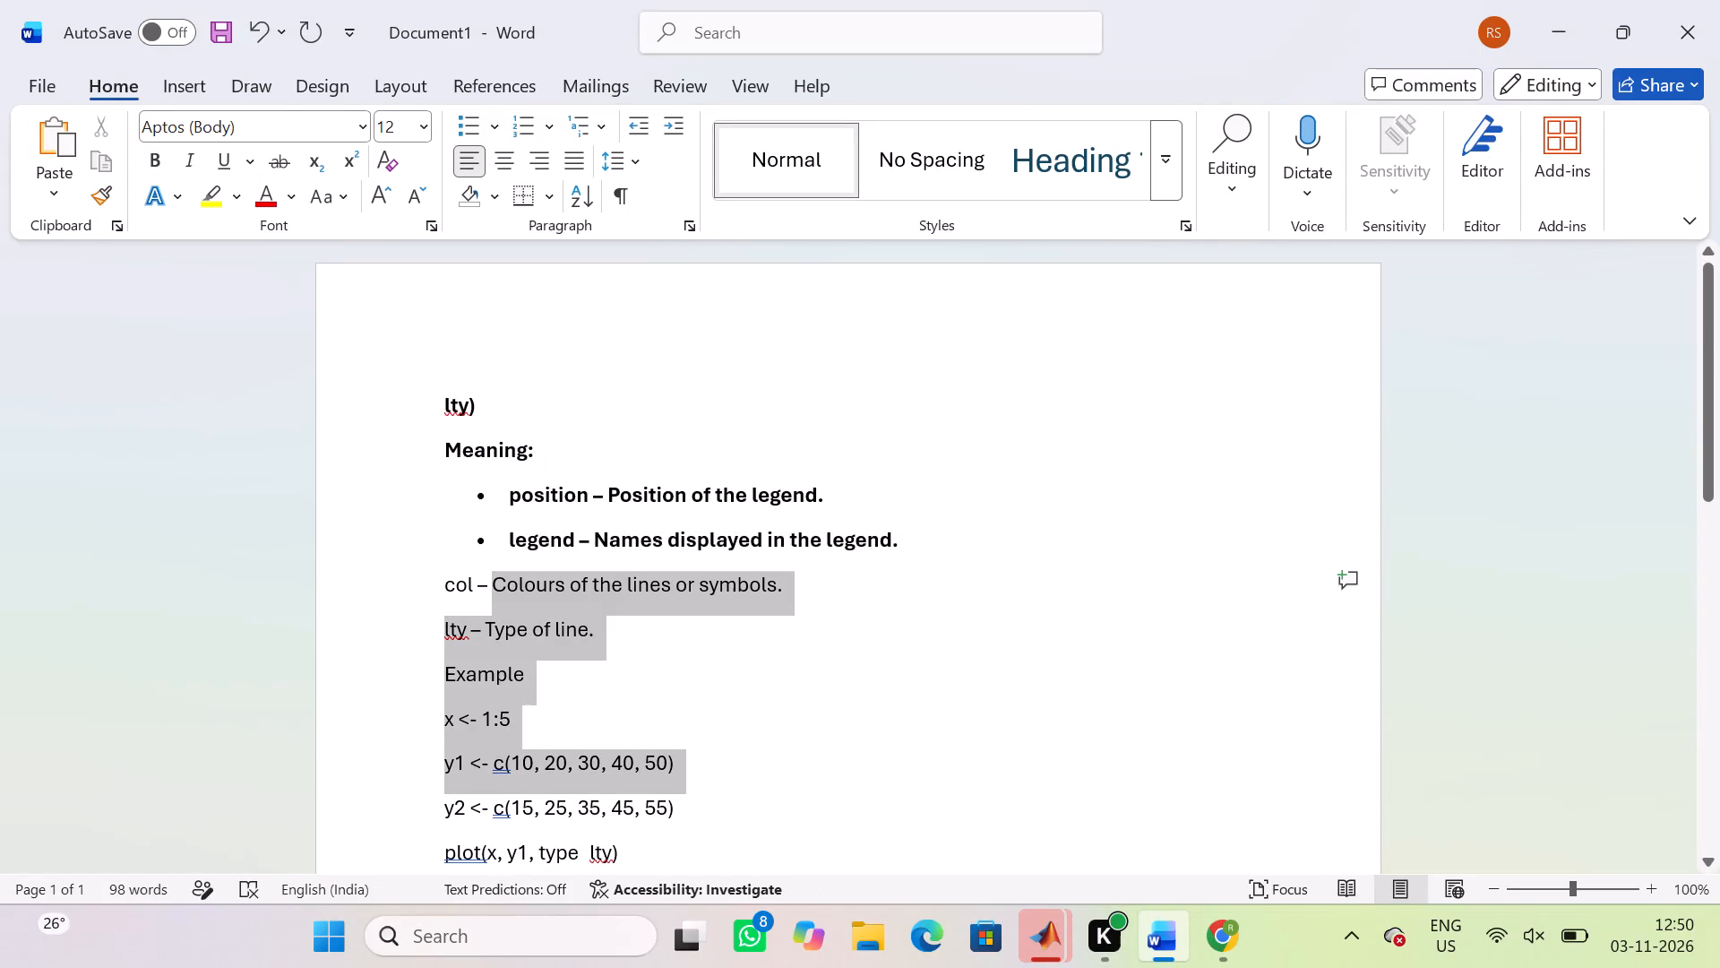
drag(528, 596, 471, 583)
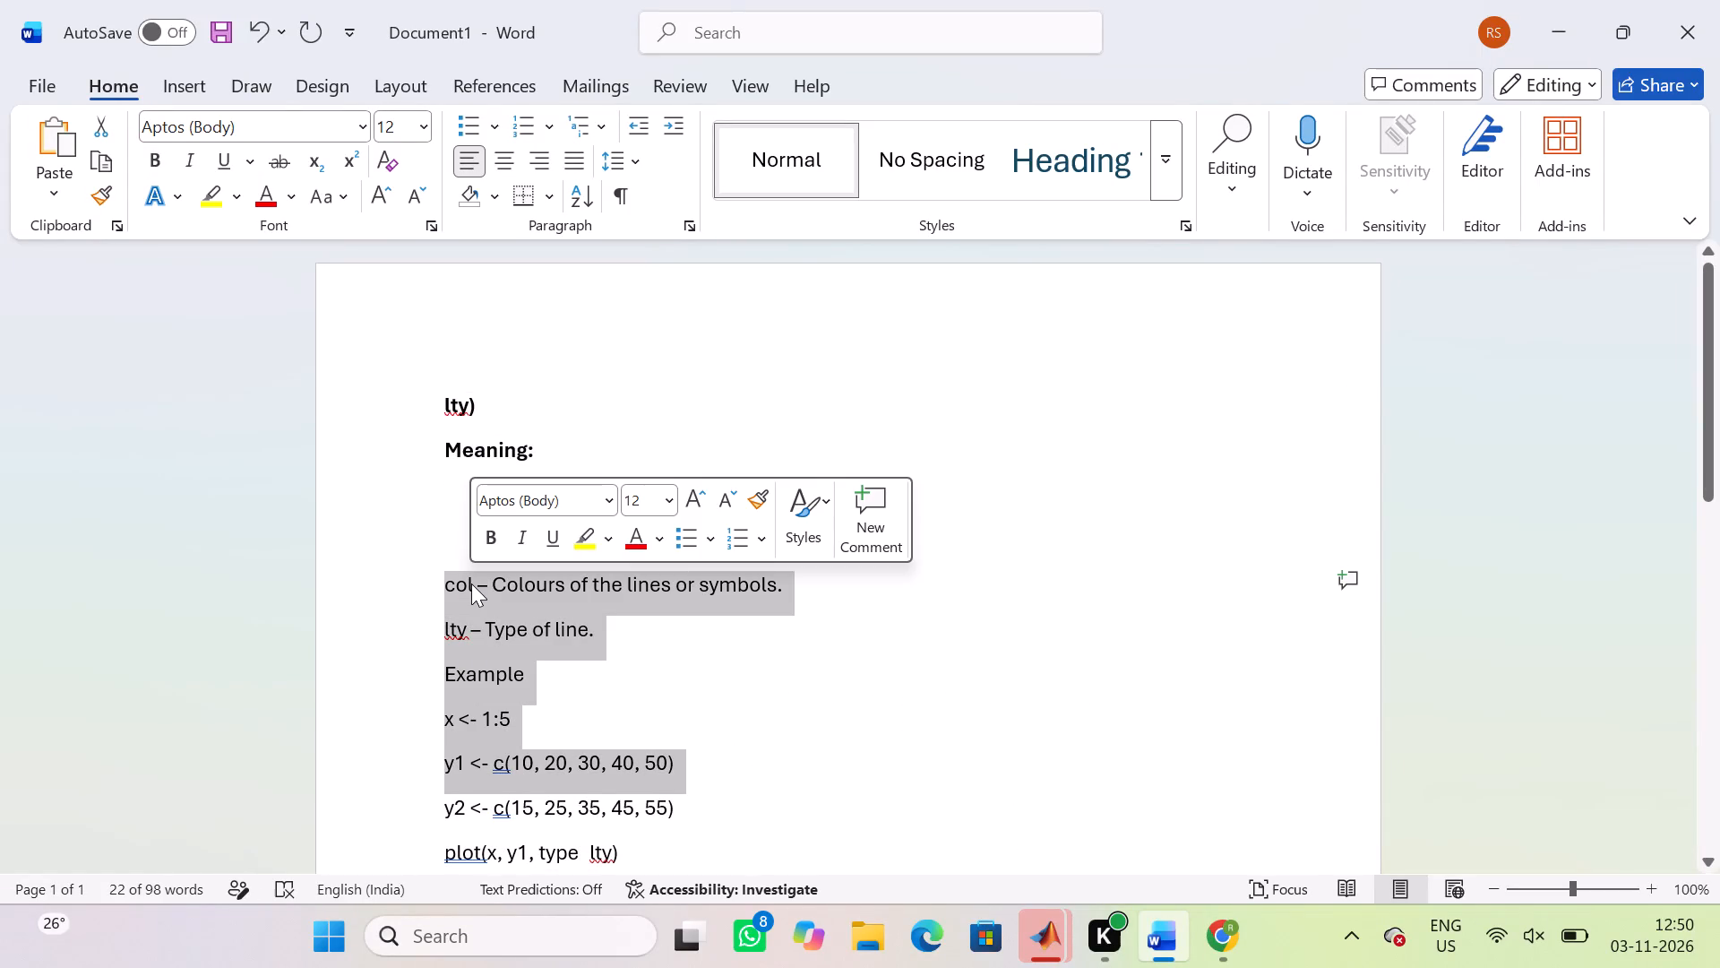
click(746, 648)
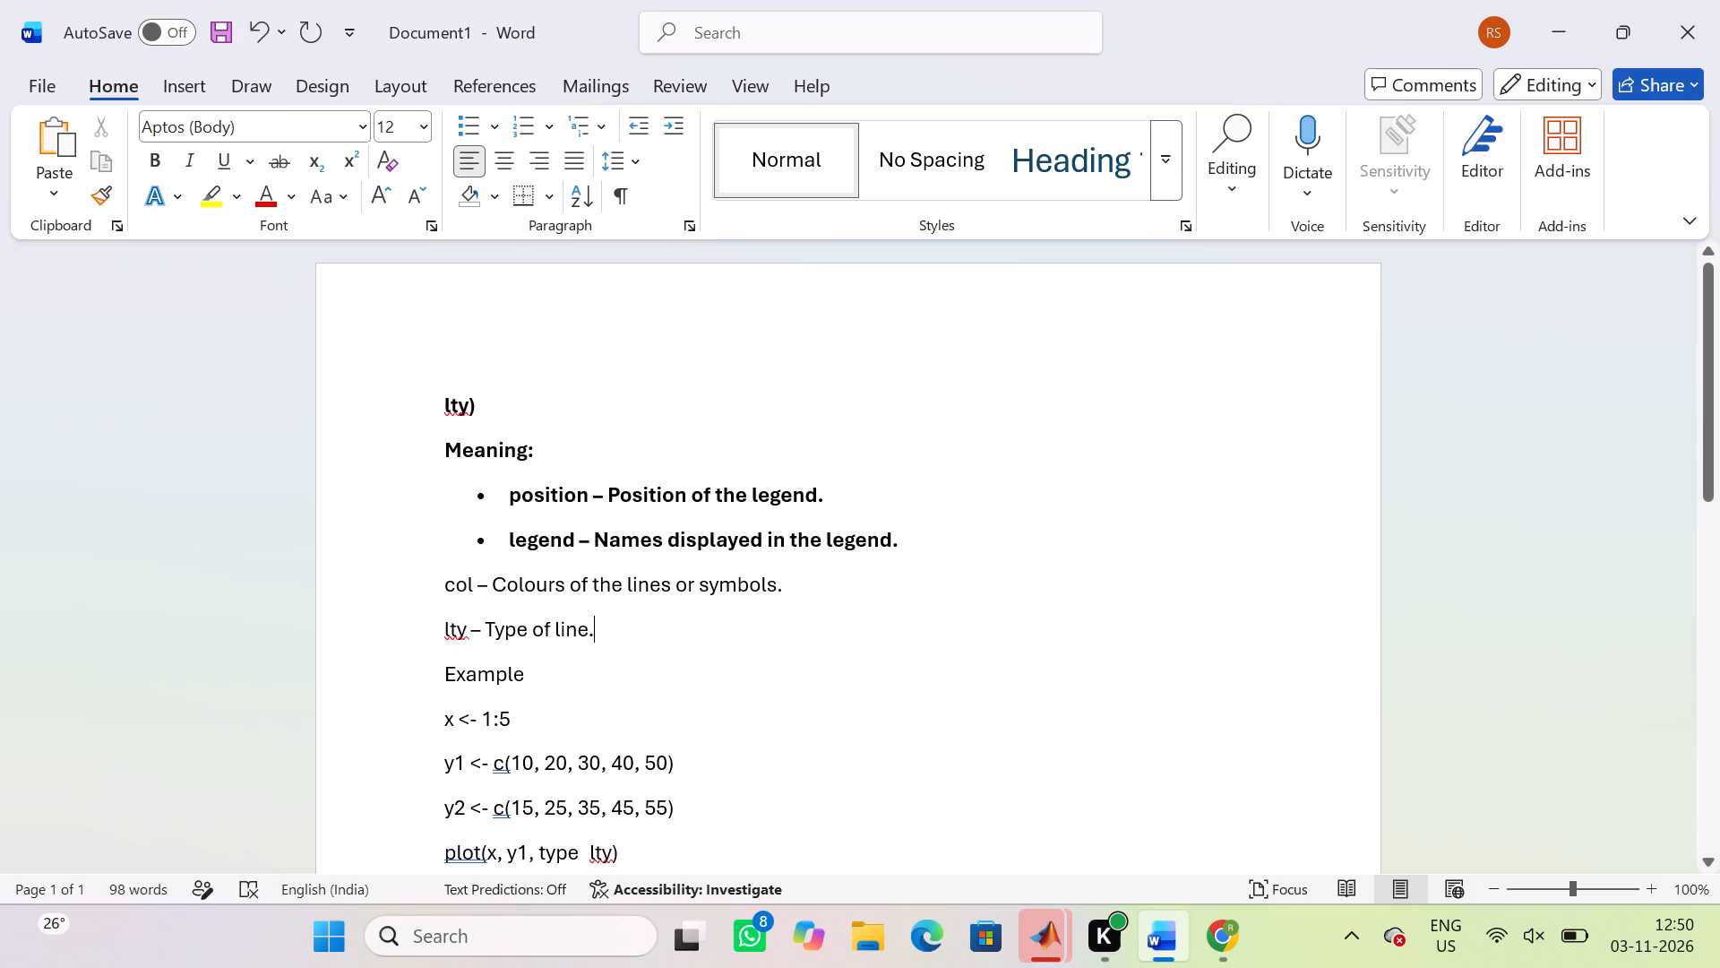
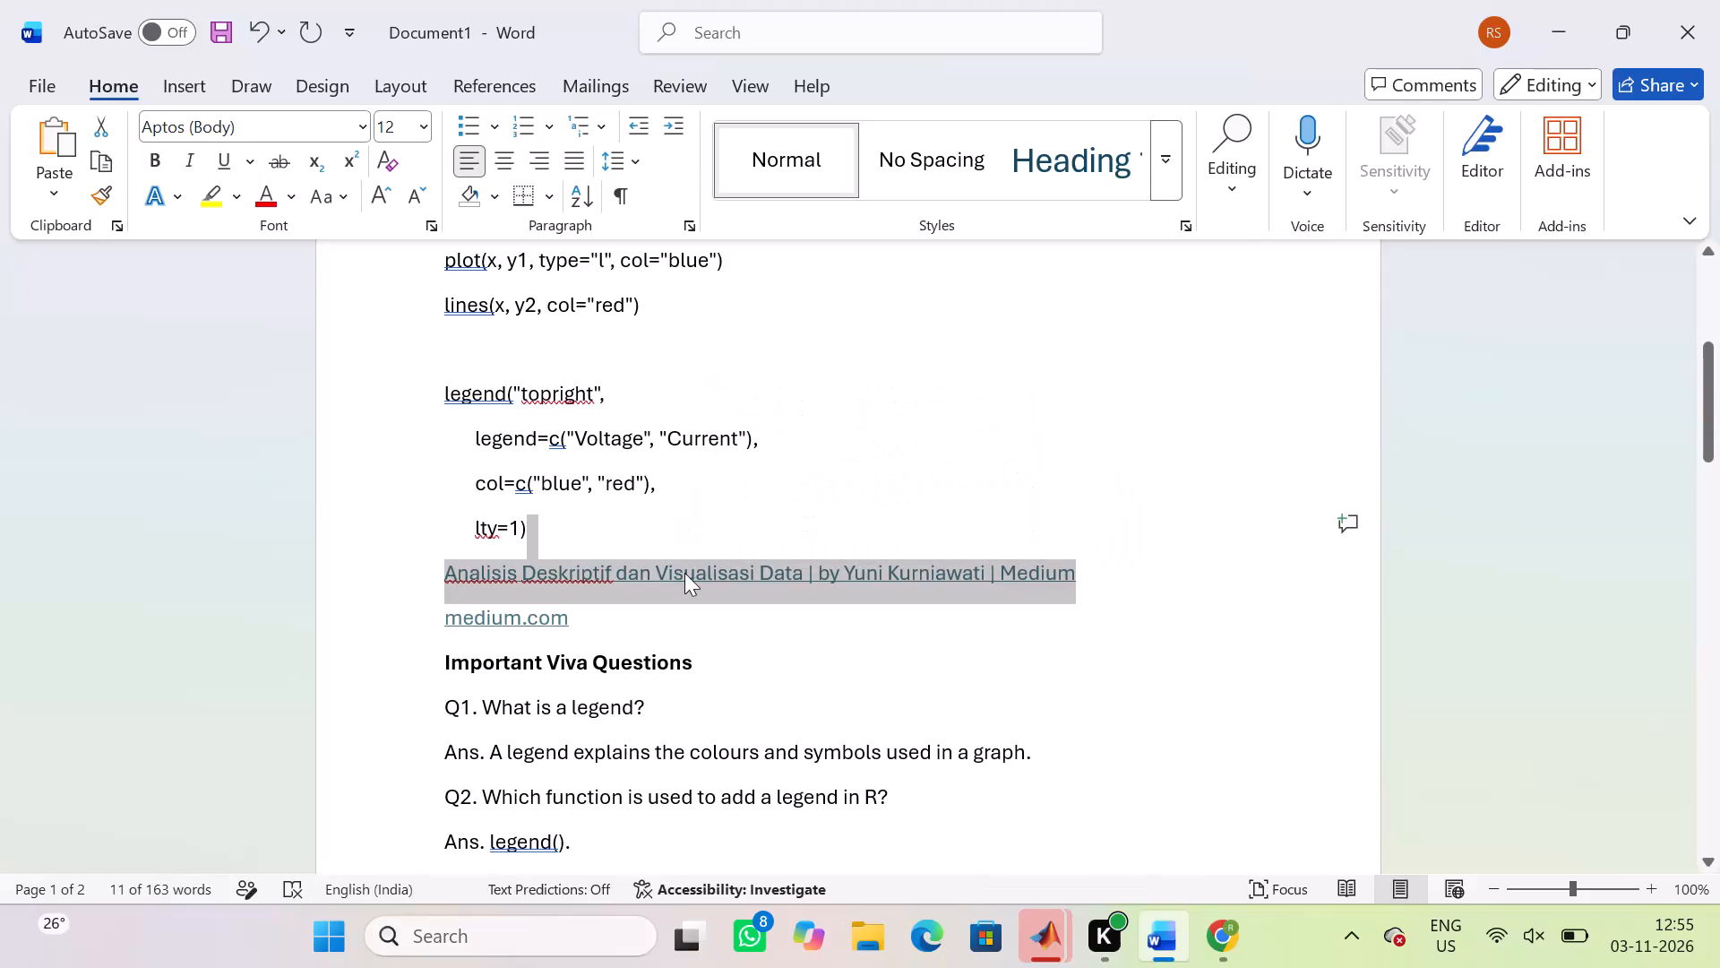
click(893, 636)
Copy the "x <- 1:5" and "y1 <- c(10, 20, 30, 40, 50)" lines together with the blank lines above them.
scroll(893, 636, down, 3)
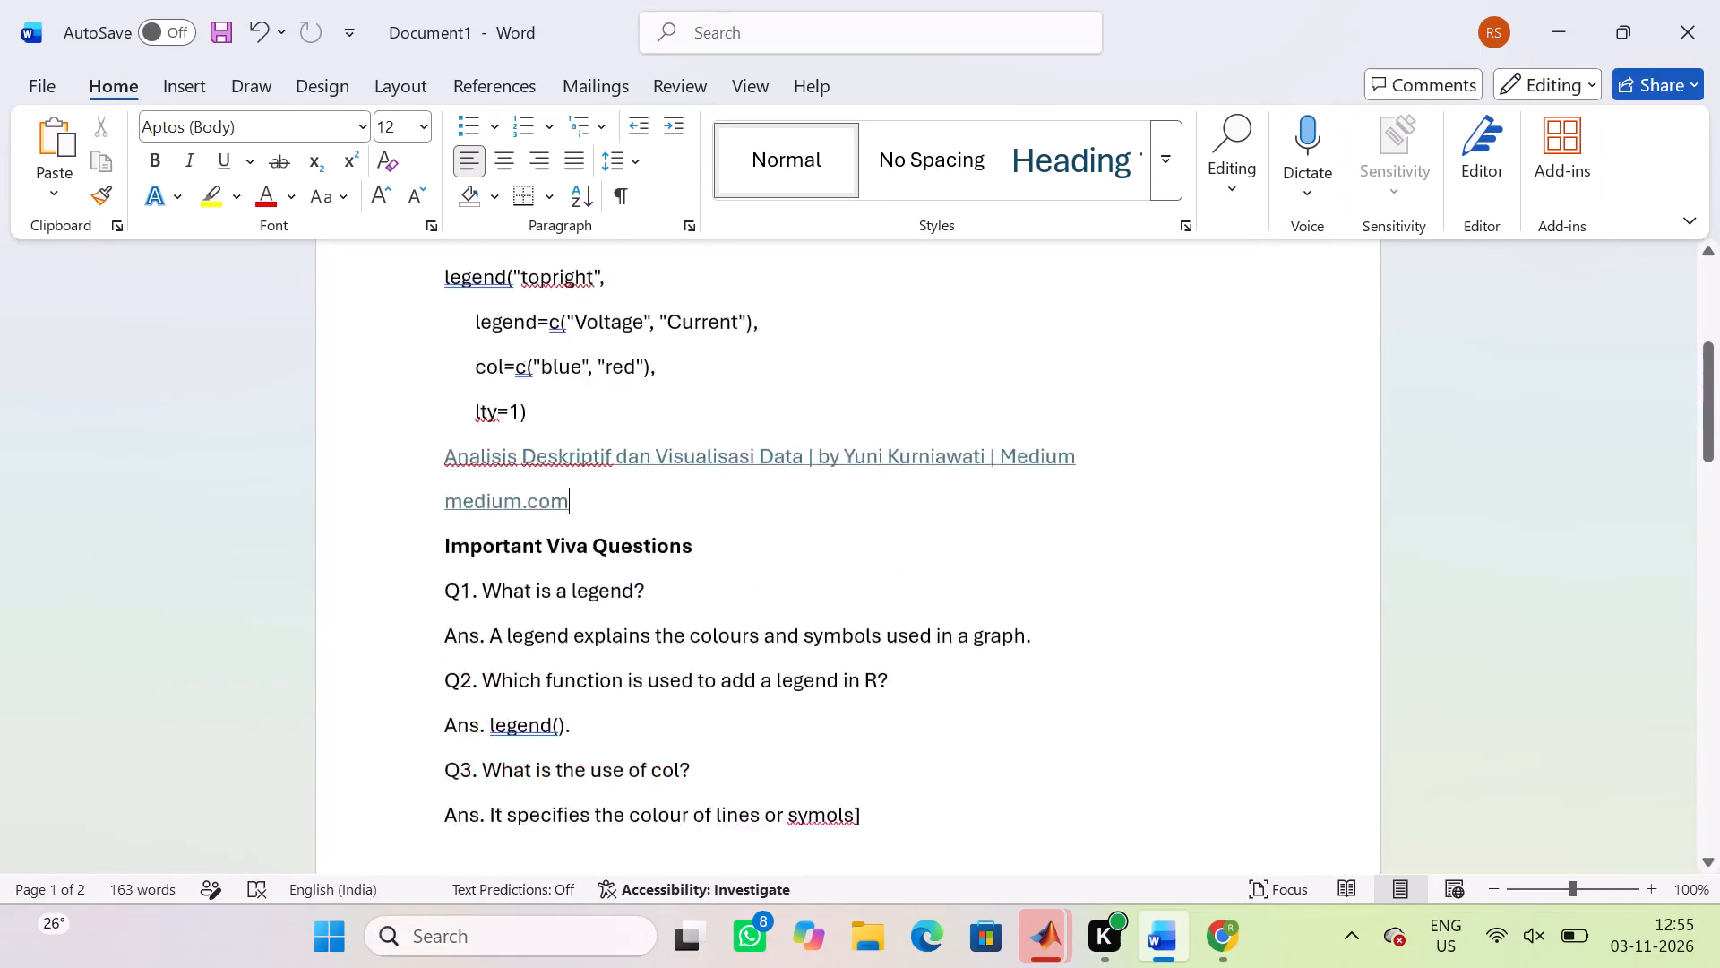
scroll(893, 636, down, 2)
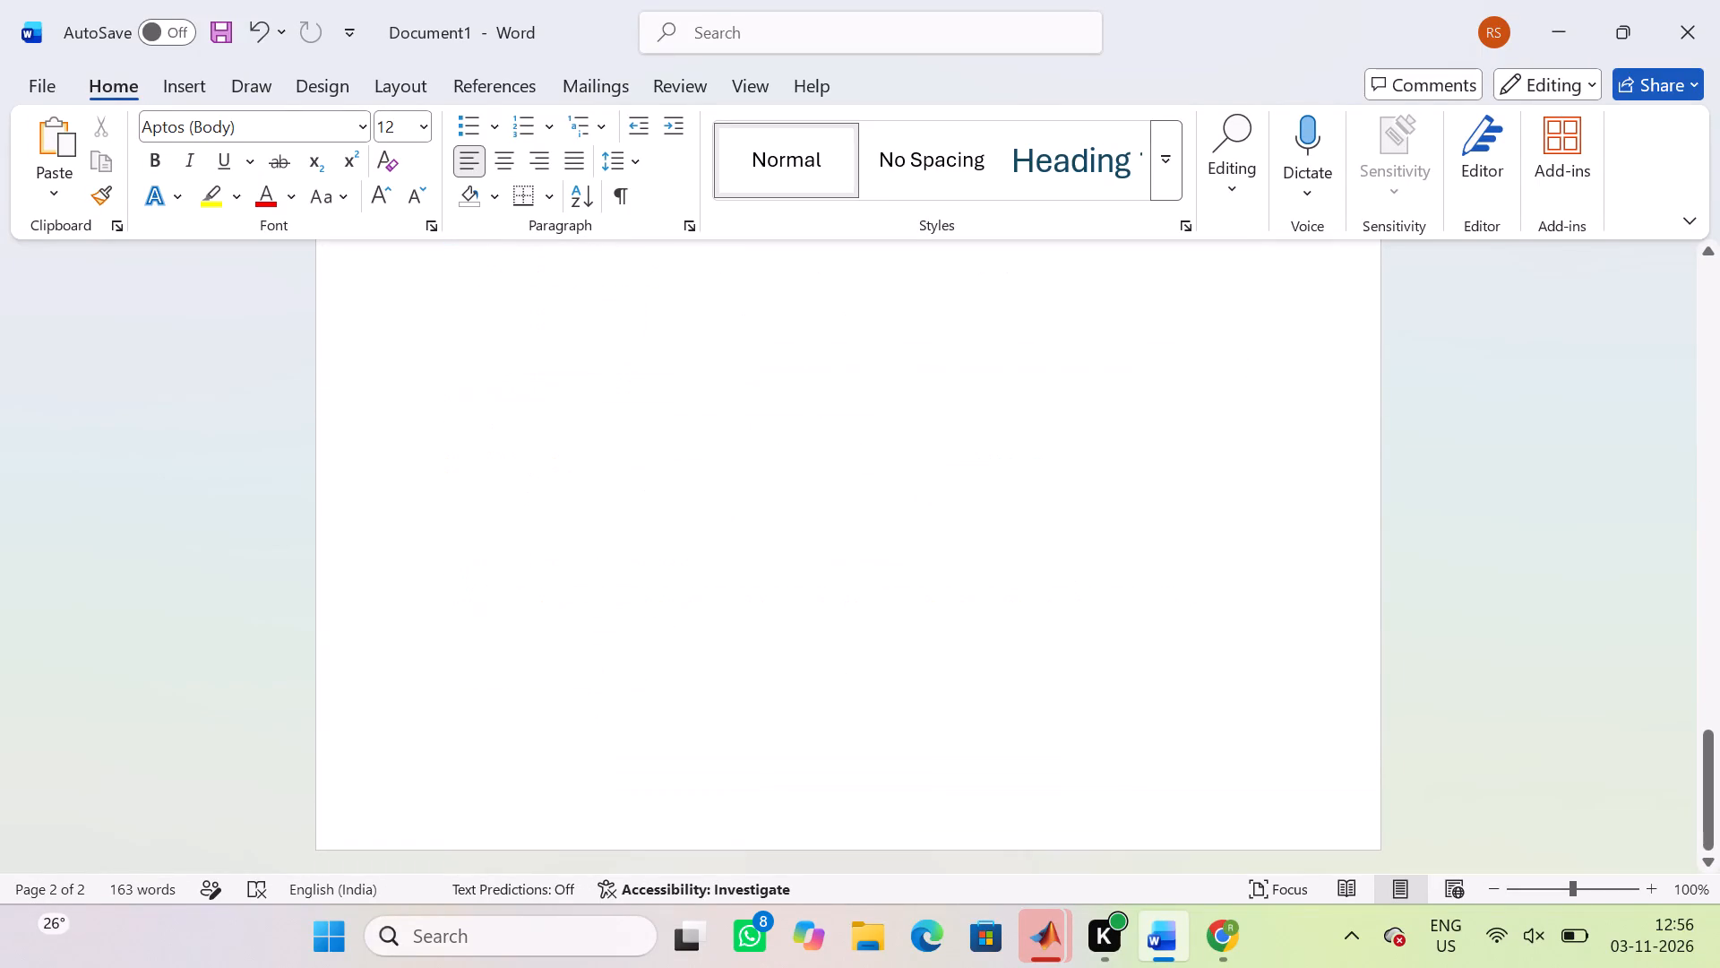
click(267, 207)
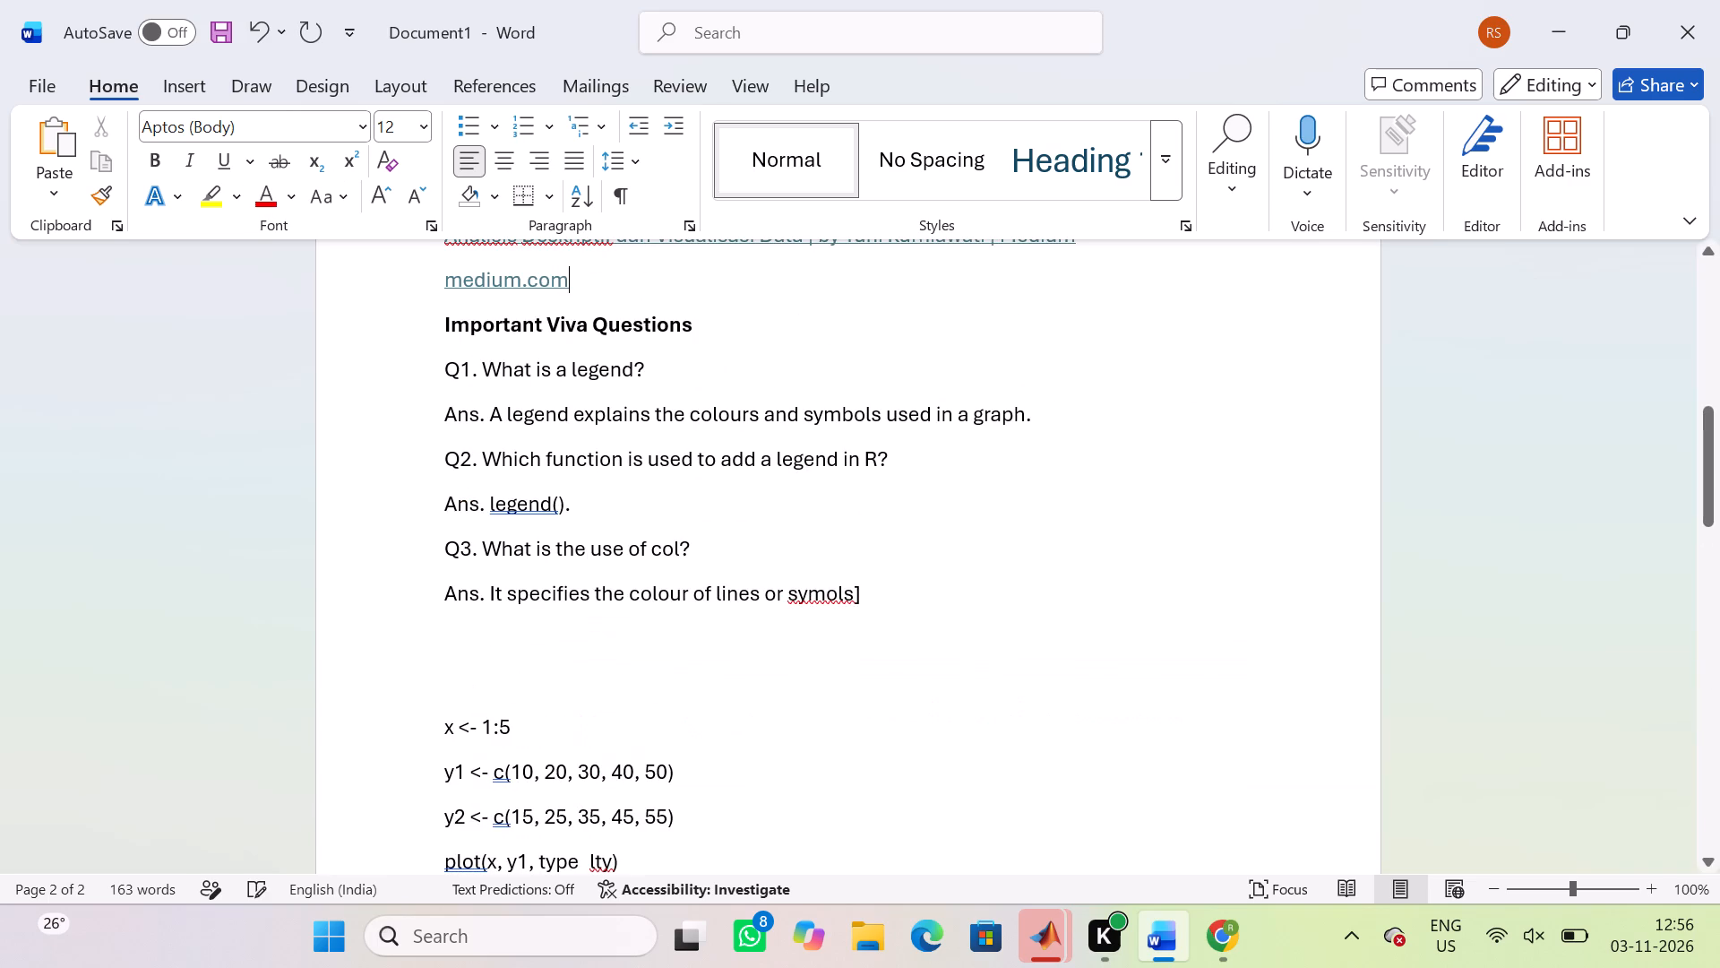
drag(804, 644, 1060, 879)
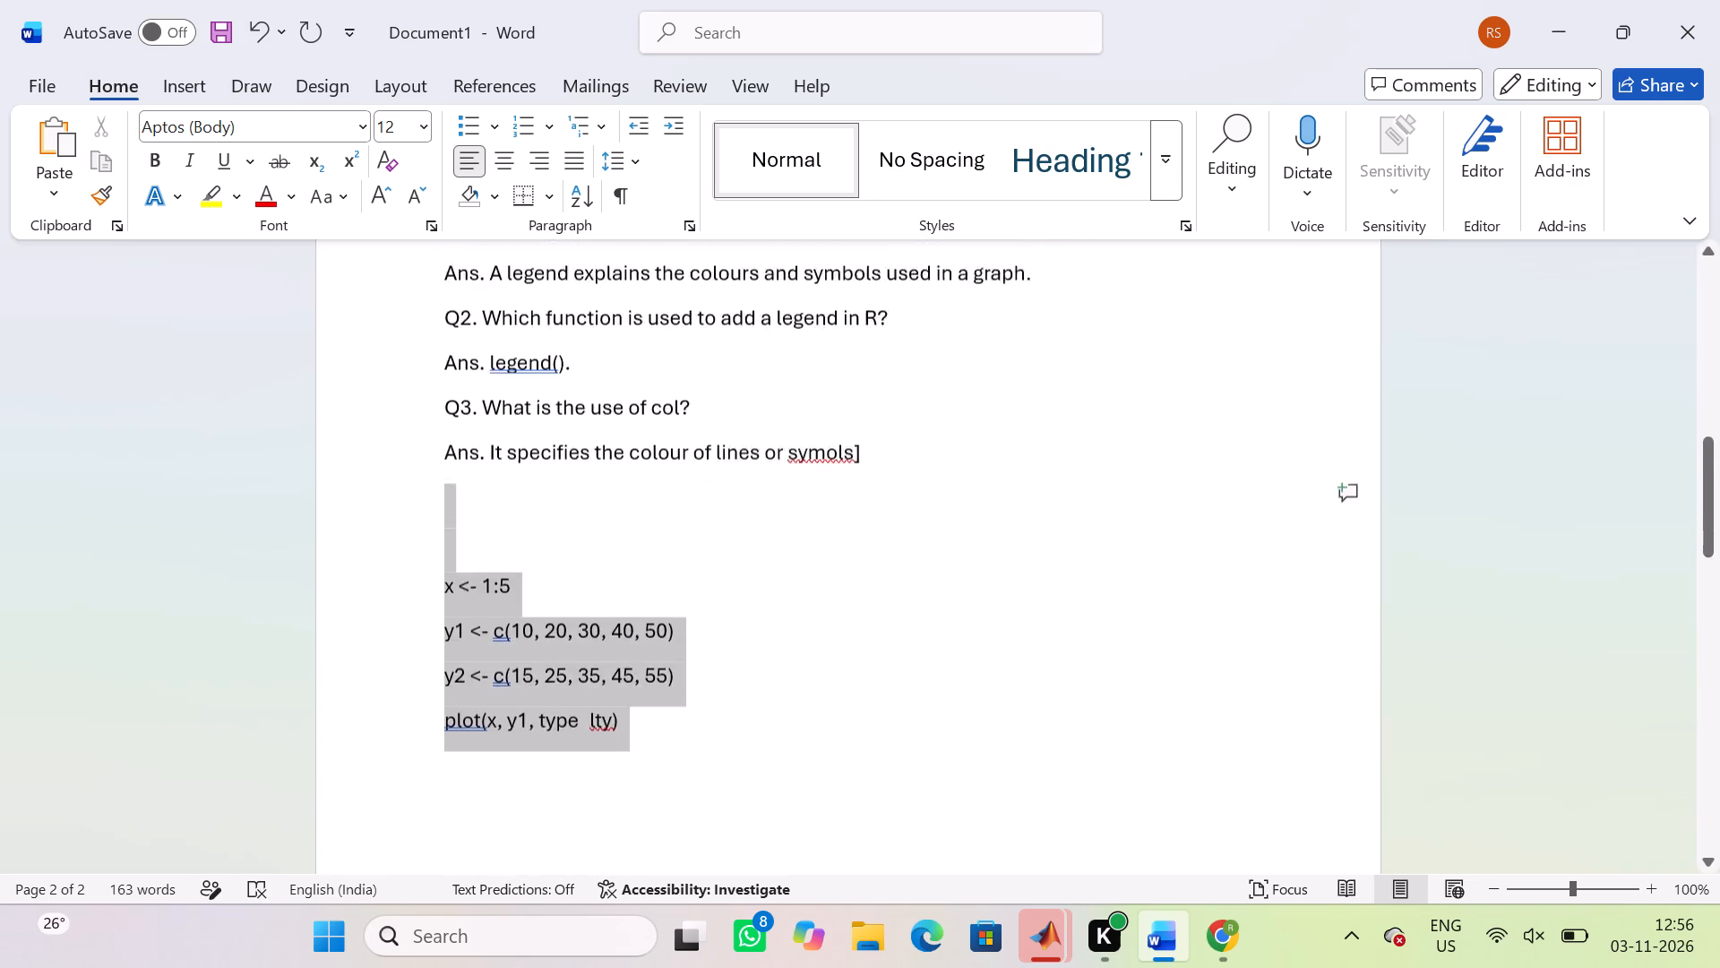
drag(1060, 879, 856, 475)
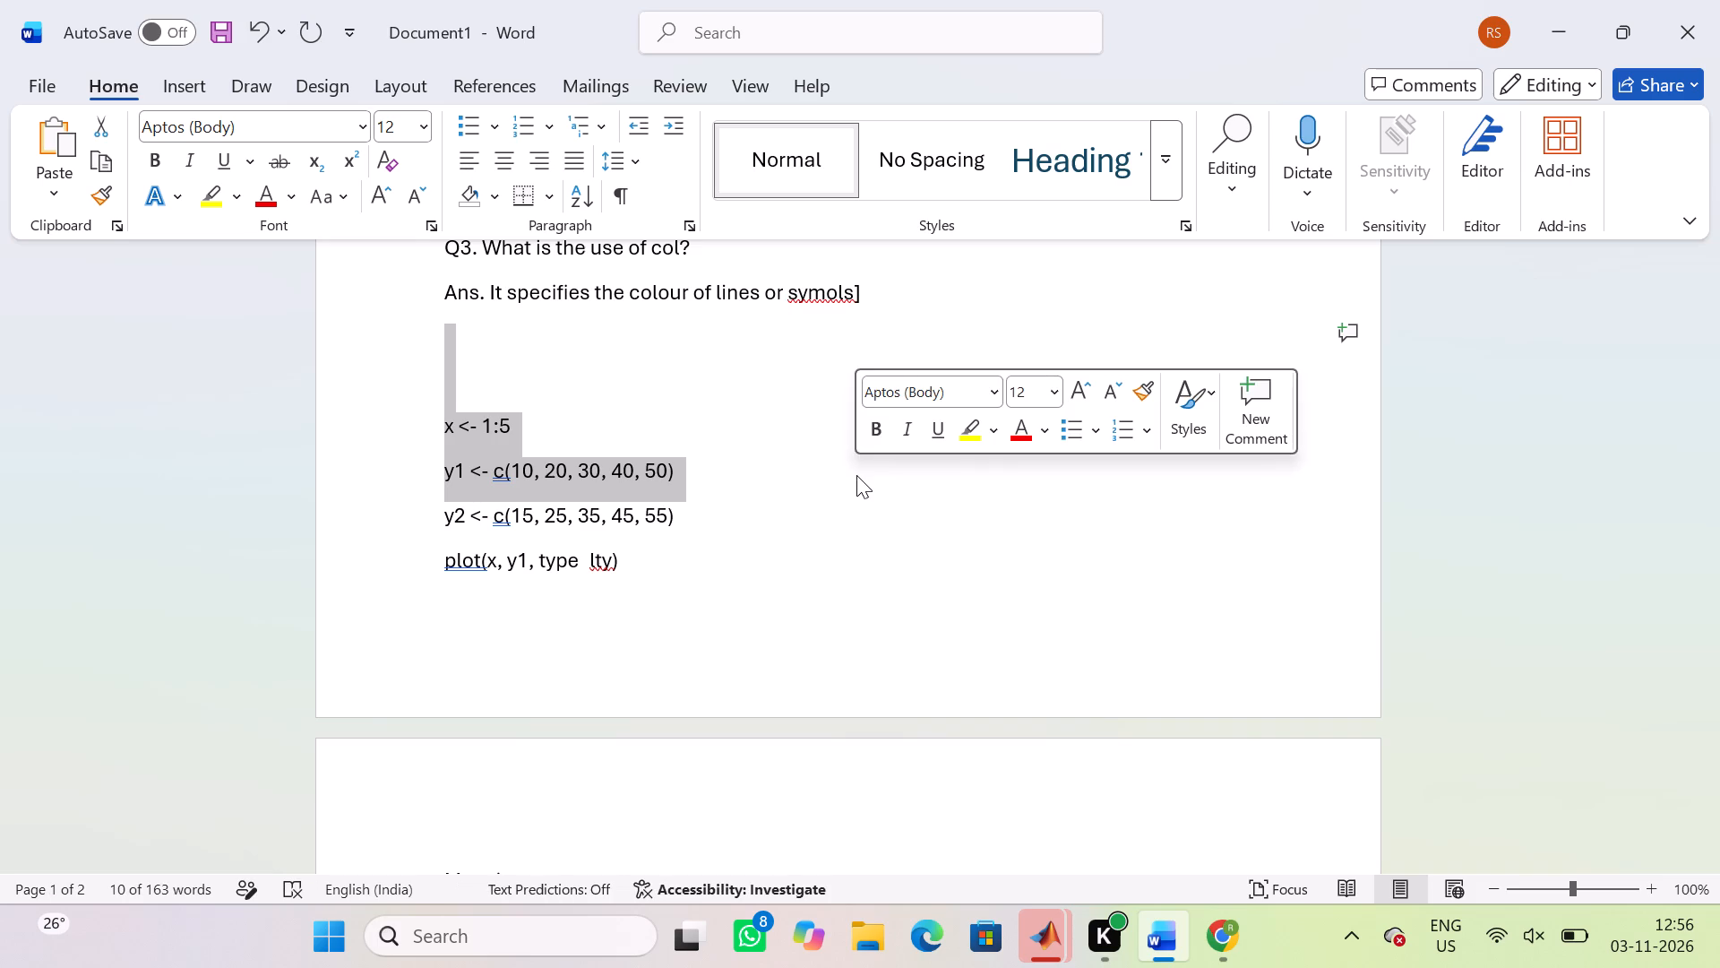
key(ctrl+c)
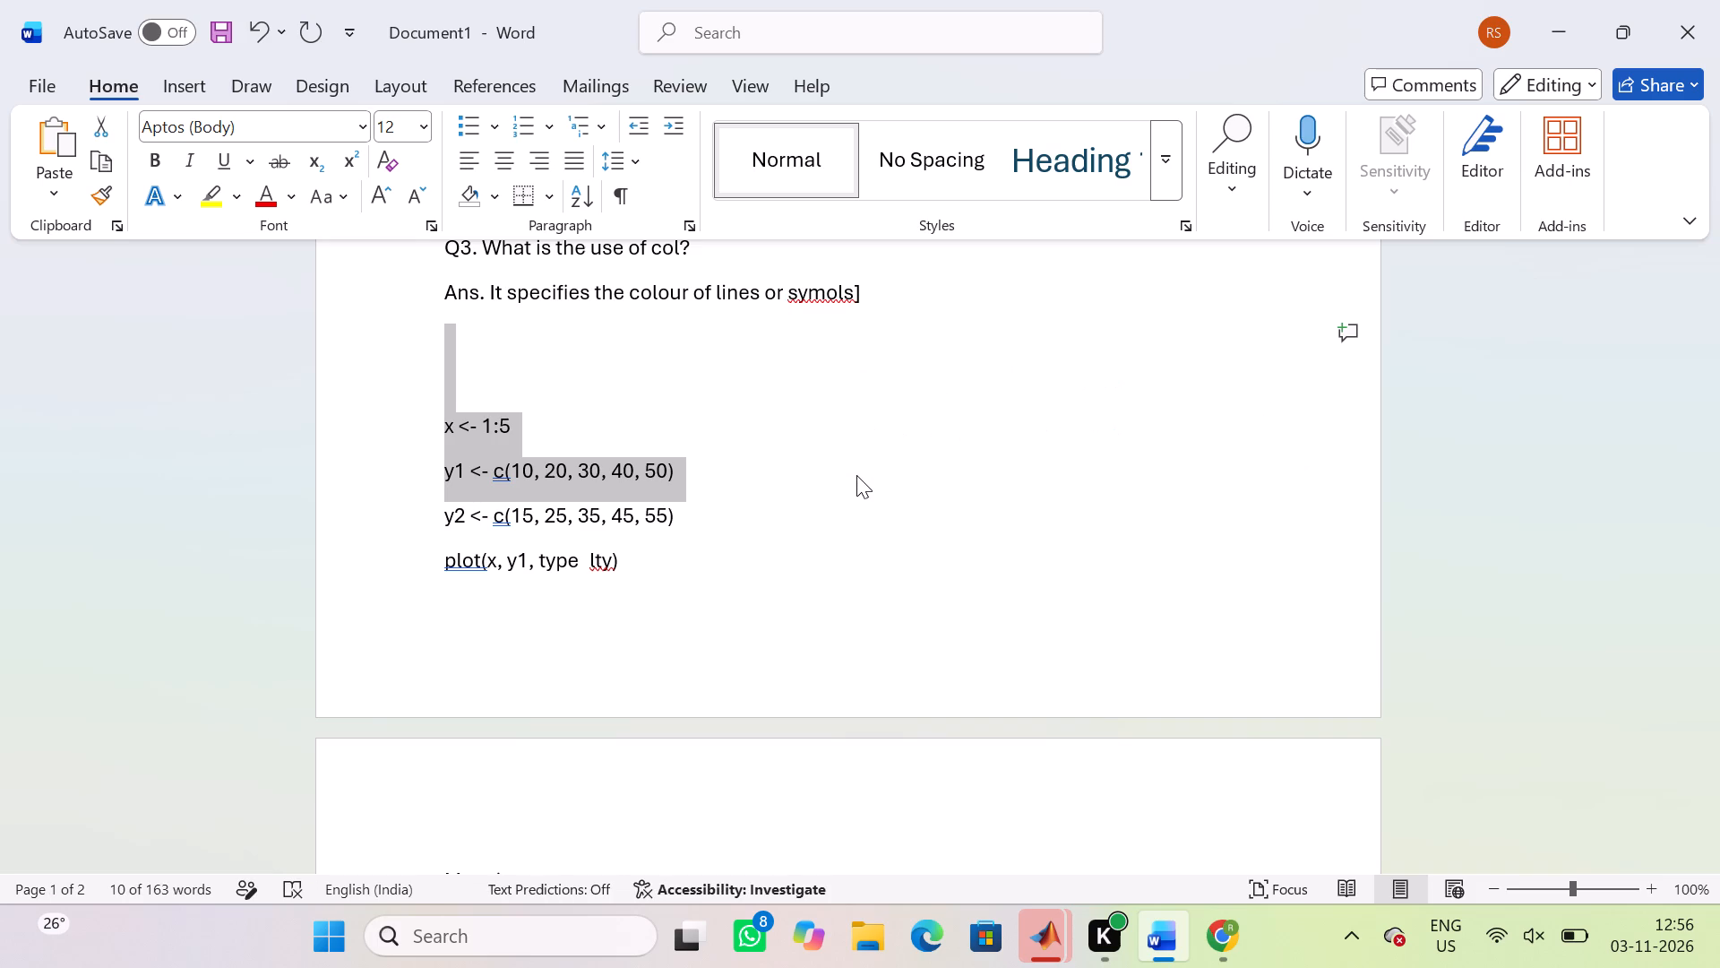
Delete the y2 assignment text up to its closing parenthesis and insert two line breaks before that parenthesis.
drag(669, 523, 412, 513)
key(BackSpace)
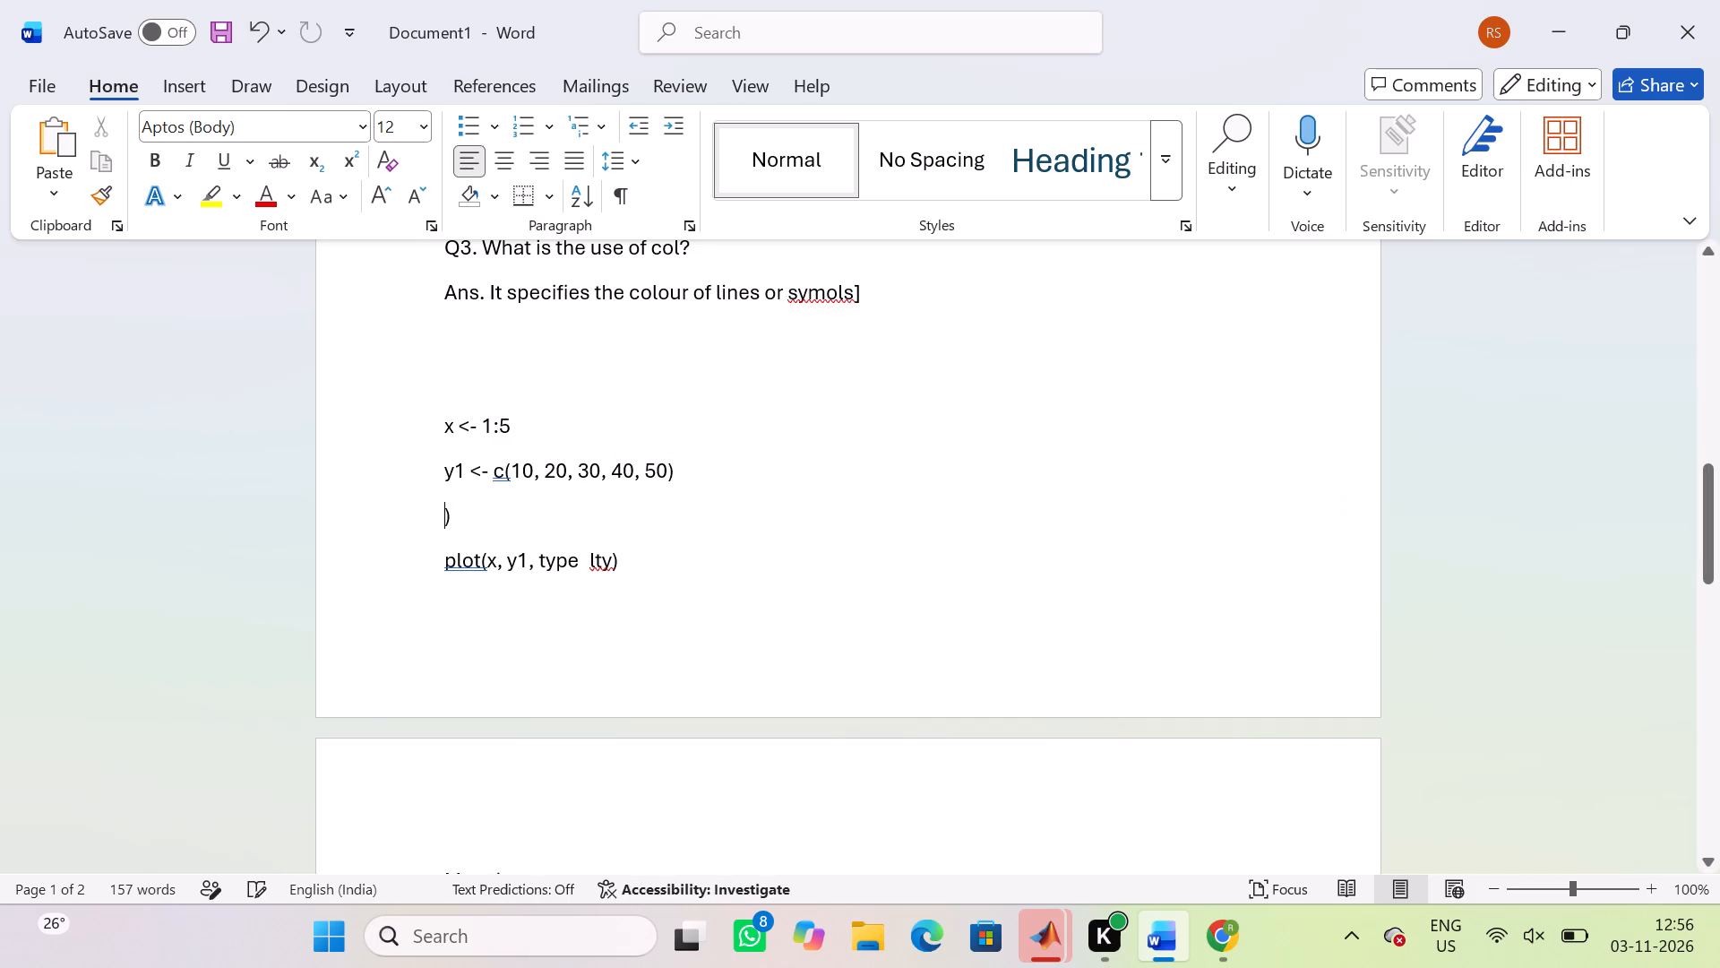
key(Return)
key(Return)
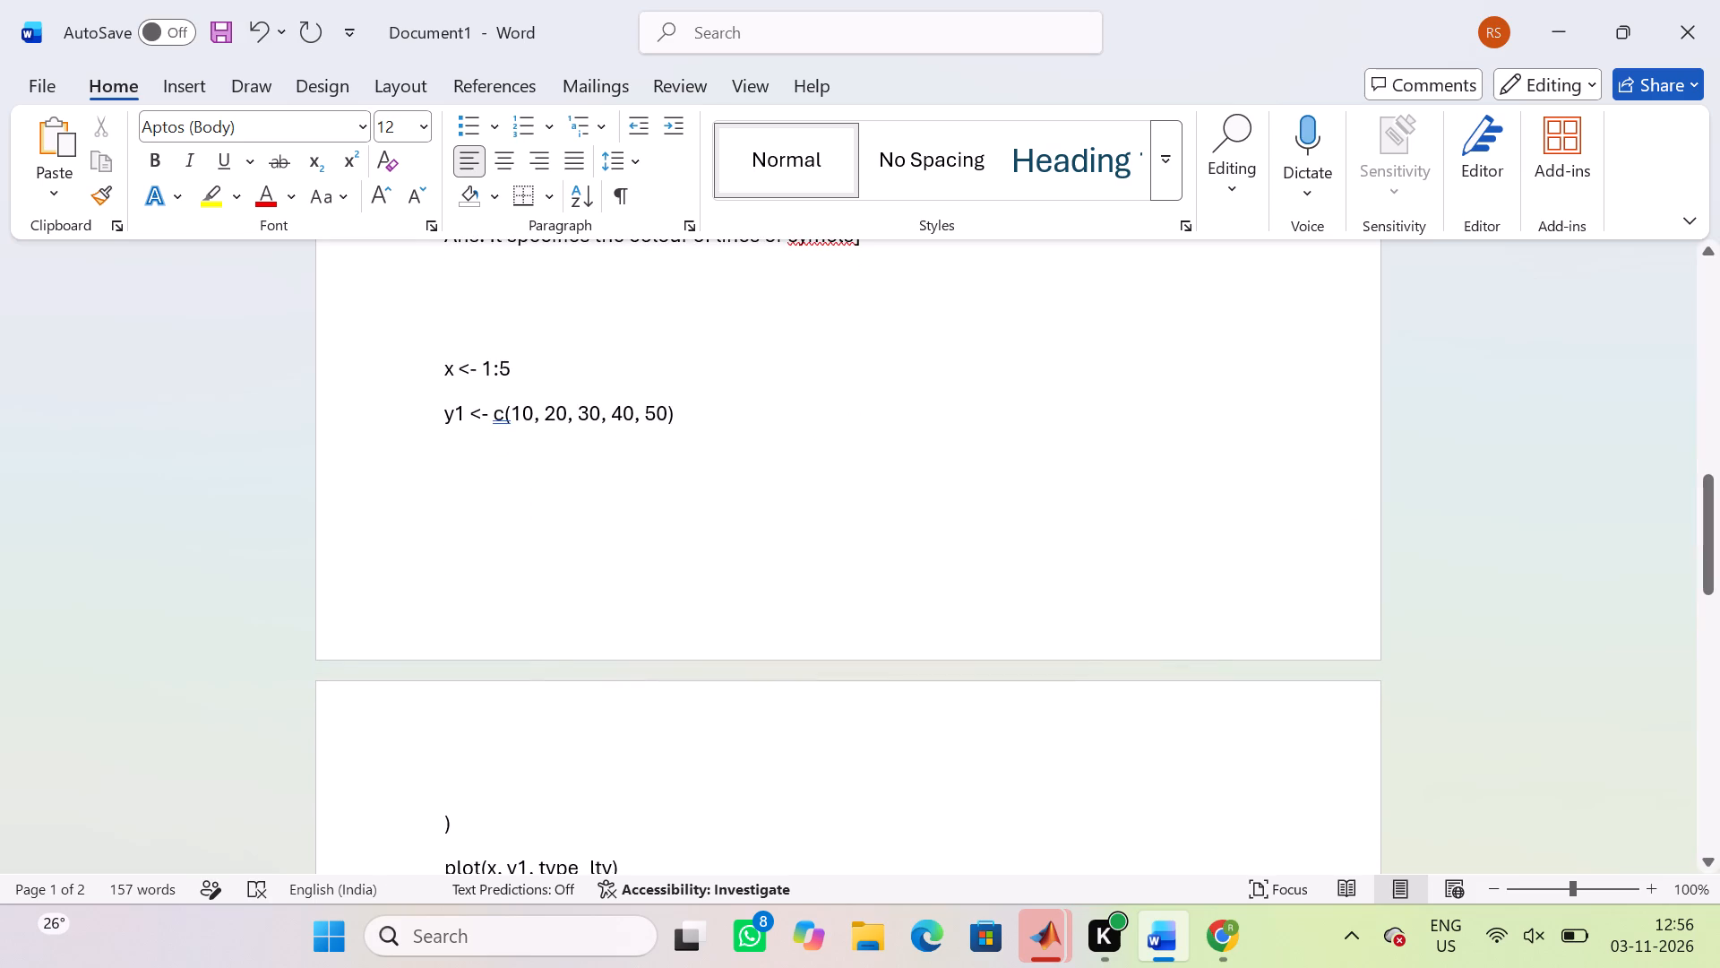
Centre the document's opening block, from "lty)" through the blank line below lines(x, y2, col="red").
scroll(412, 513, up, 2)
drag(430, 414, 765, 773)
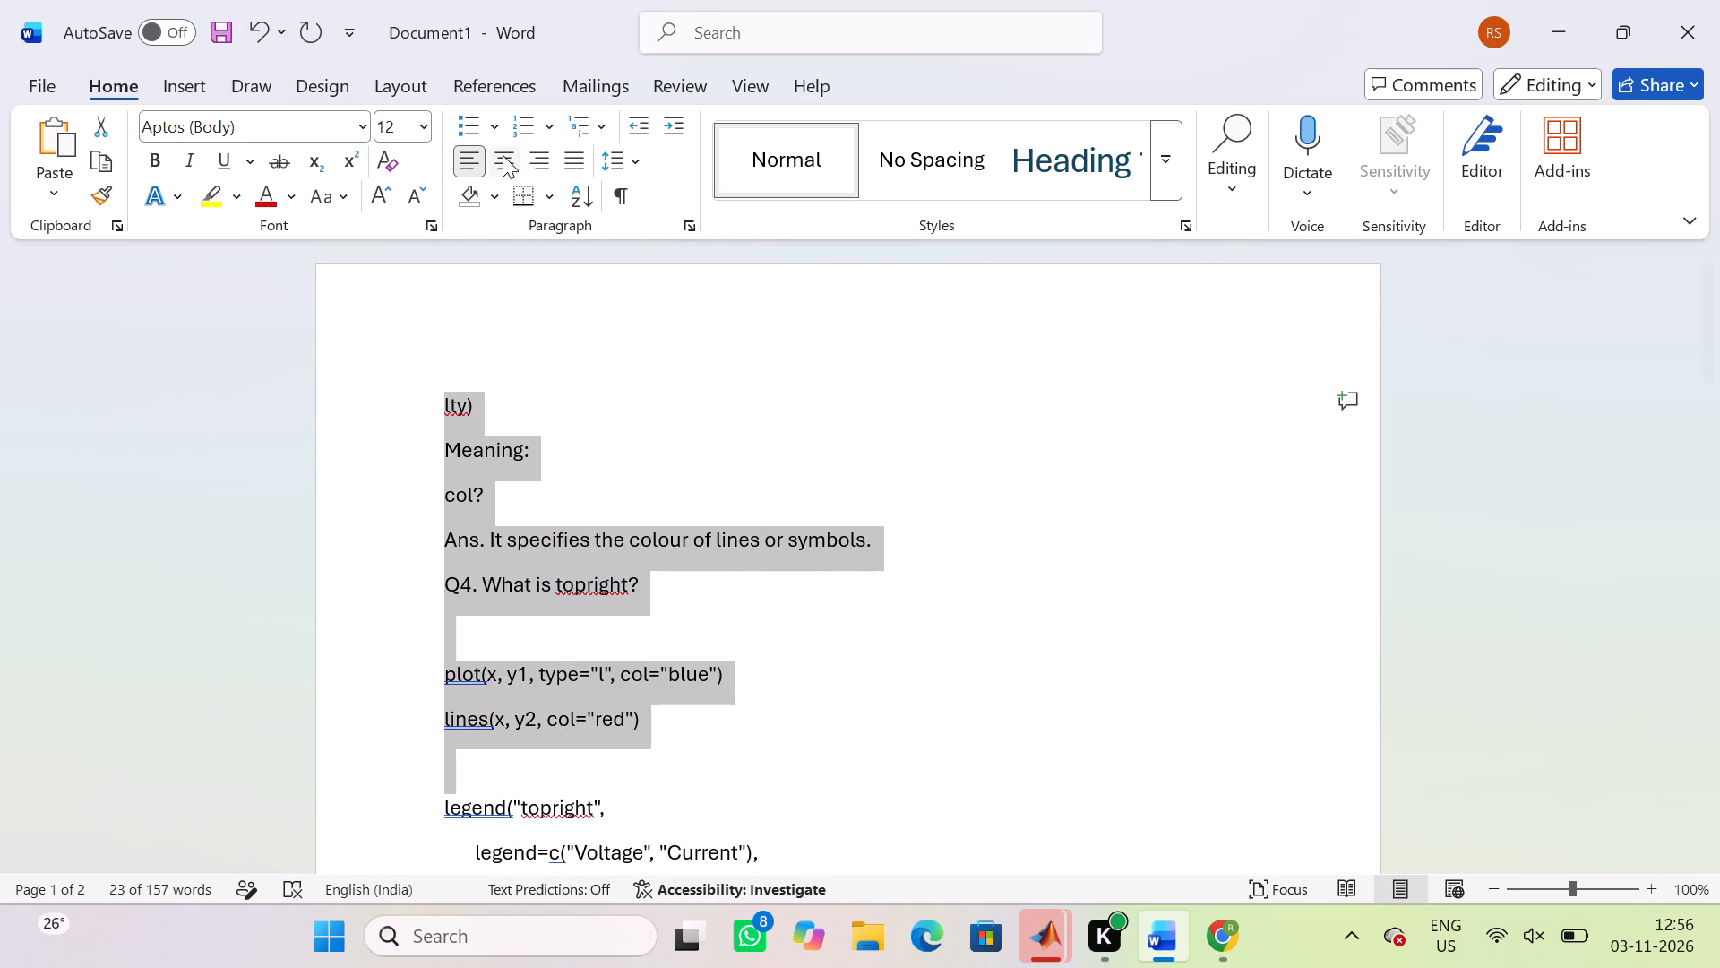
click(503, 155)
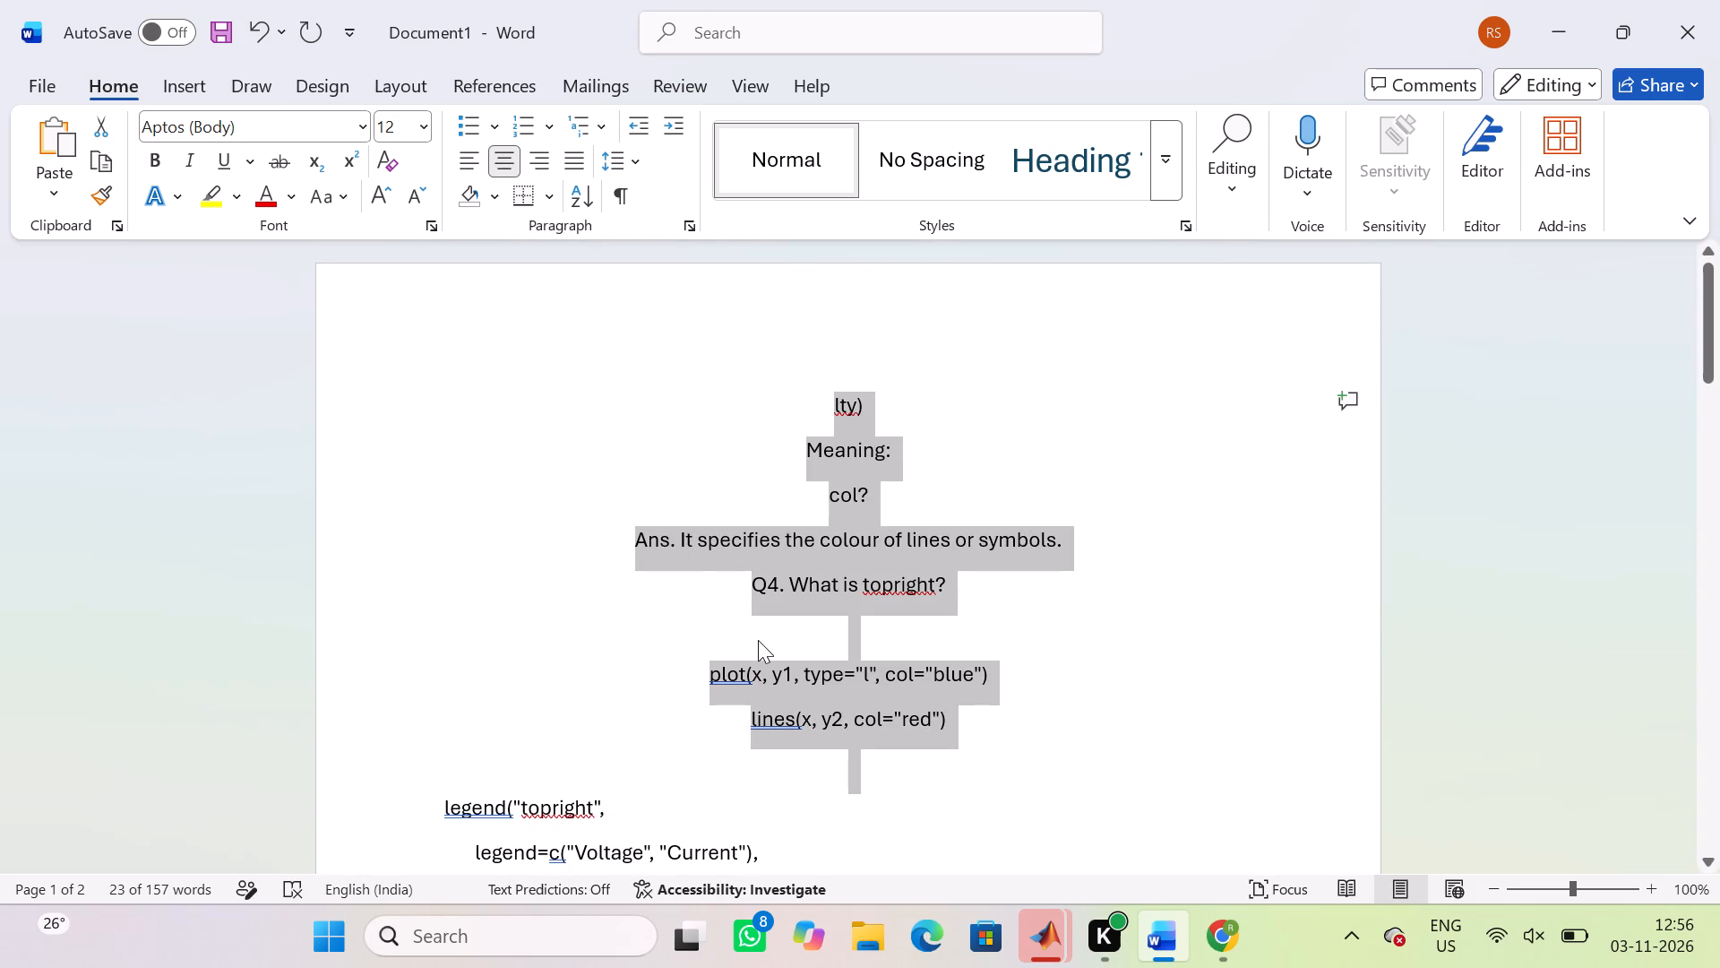
Remove the blank line between "Q4. What is topright?" and the plot(x, y1, type="l", col="blue") line.
click(892, 644)
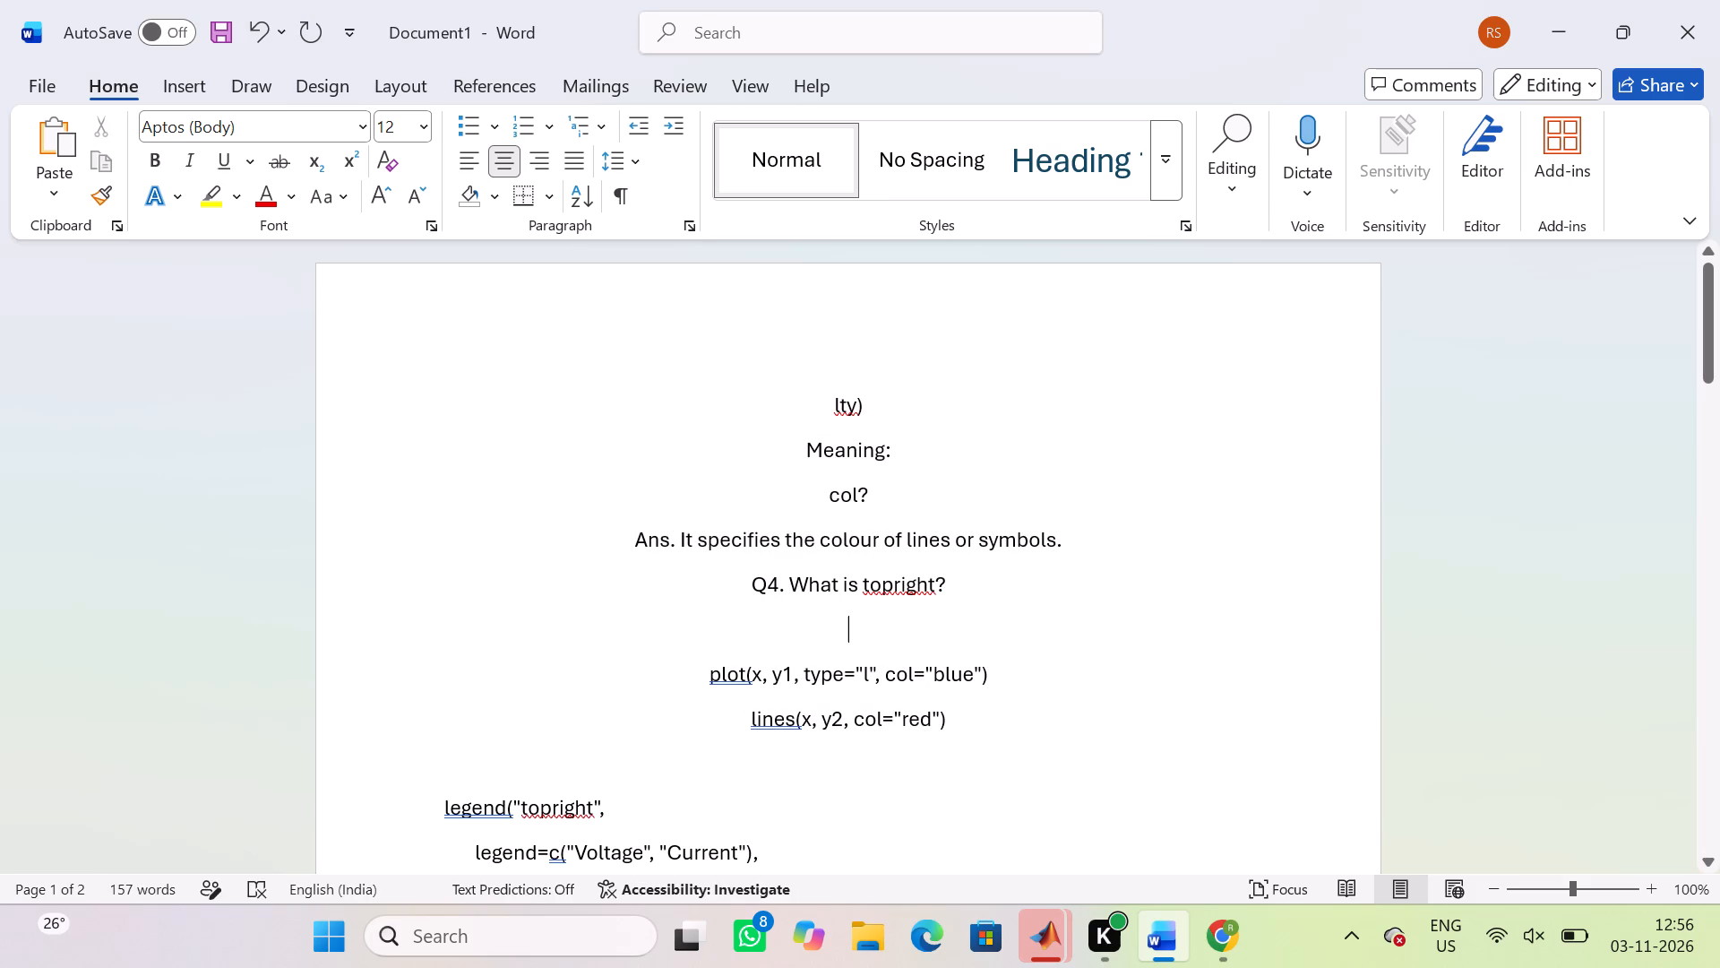
key(BackSpace)
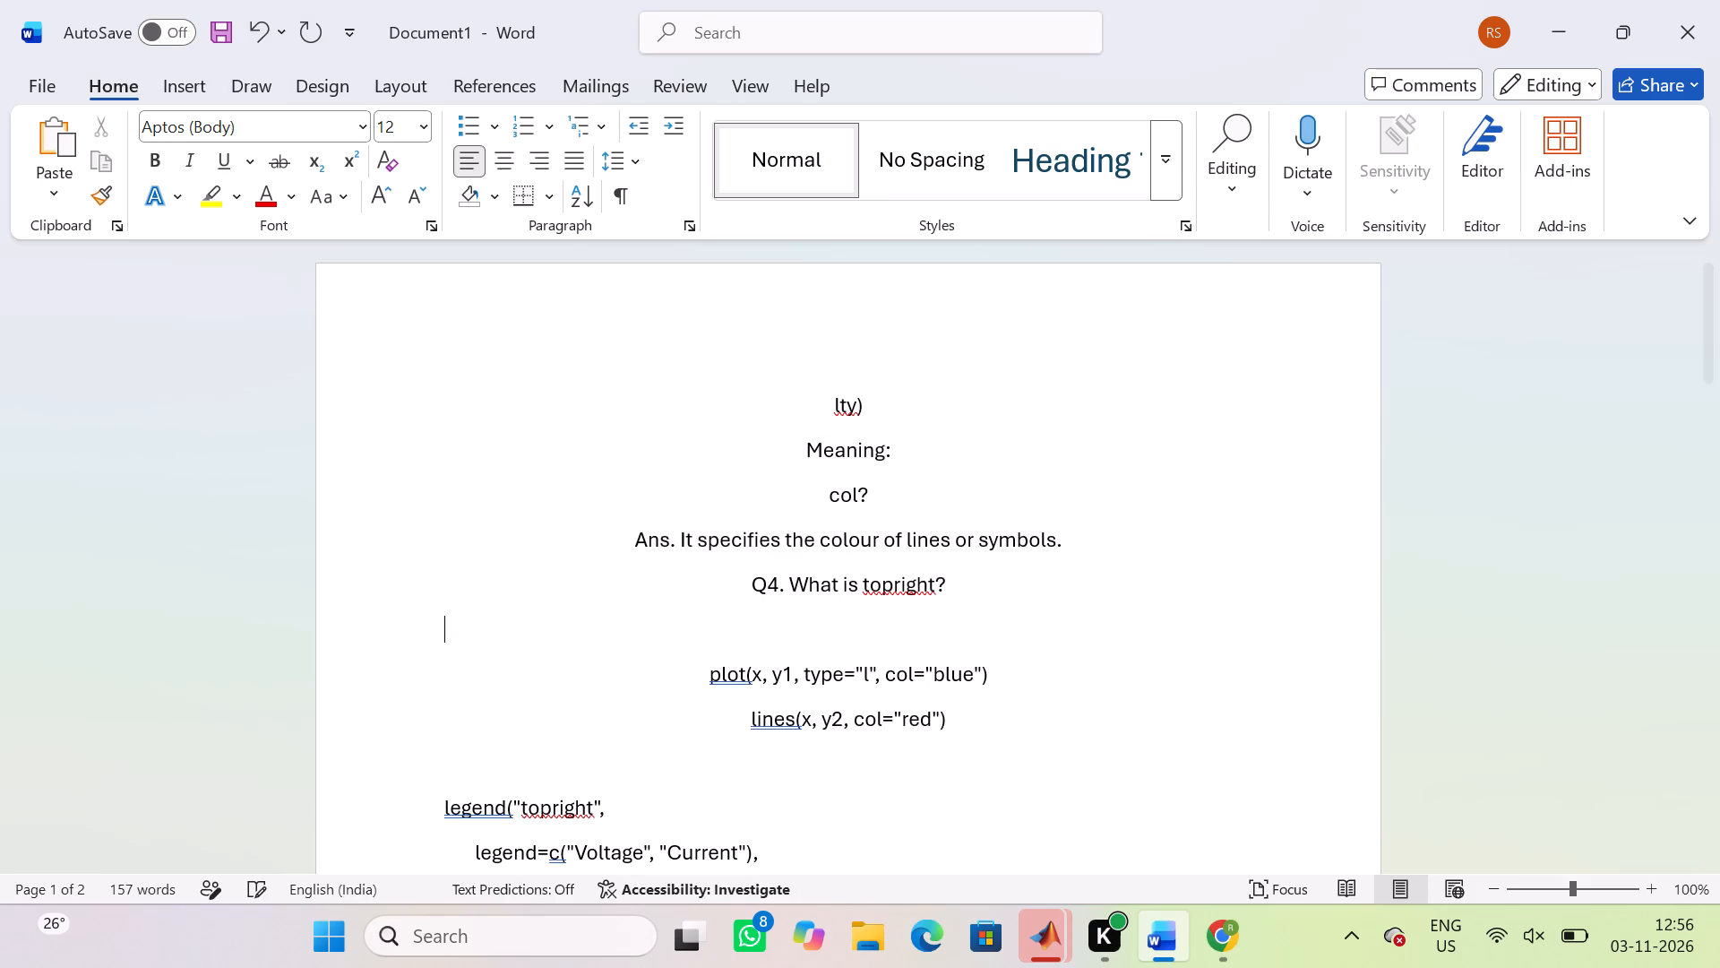
key(BackSpace)
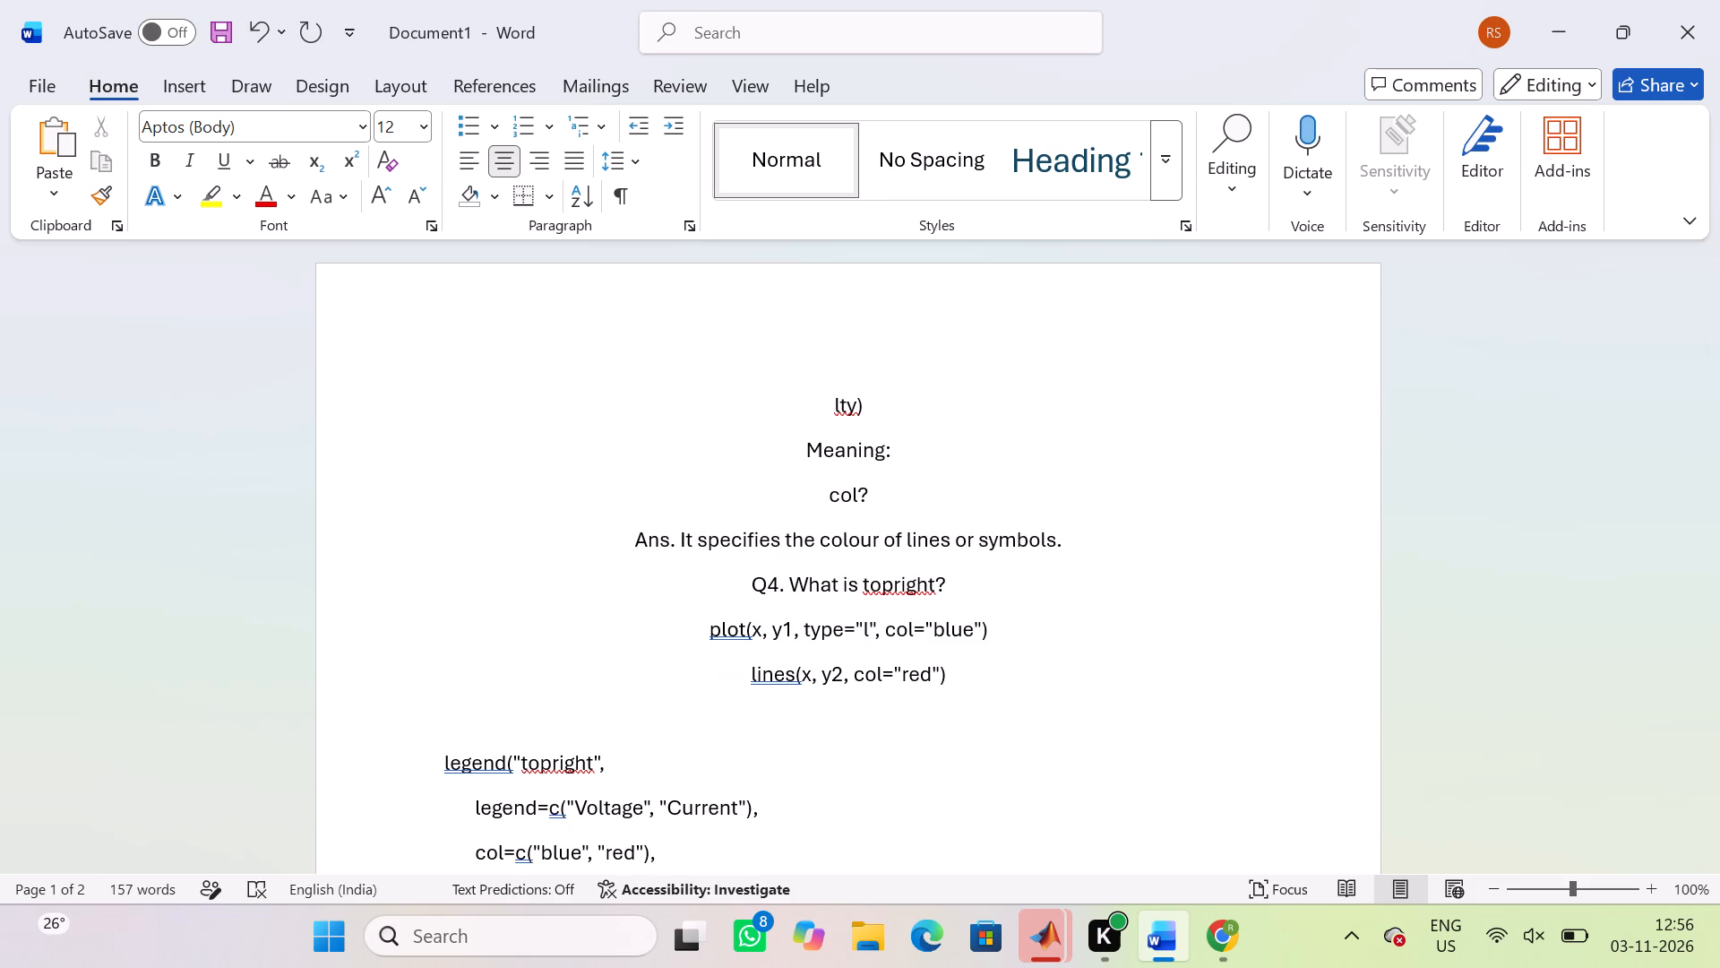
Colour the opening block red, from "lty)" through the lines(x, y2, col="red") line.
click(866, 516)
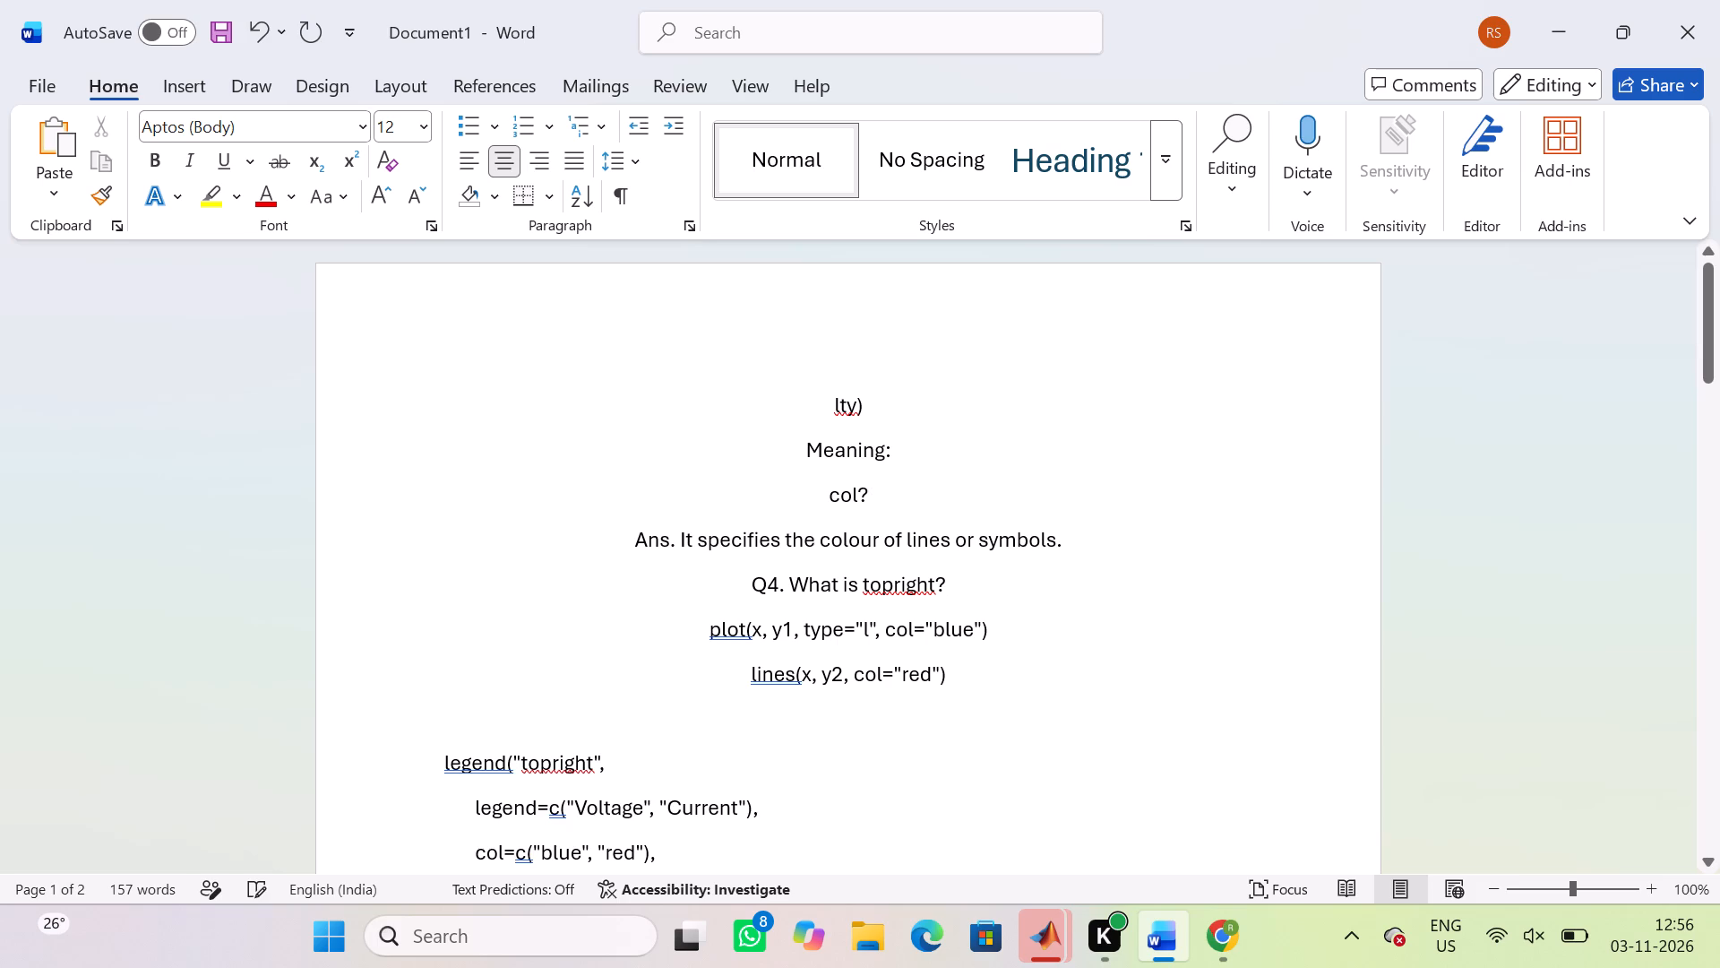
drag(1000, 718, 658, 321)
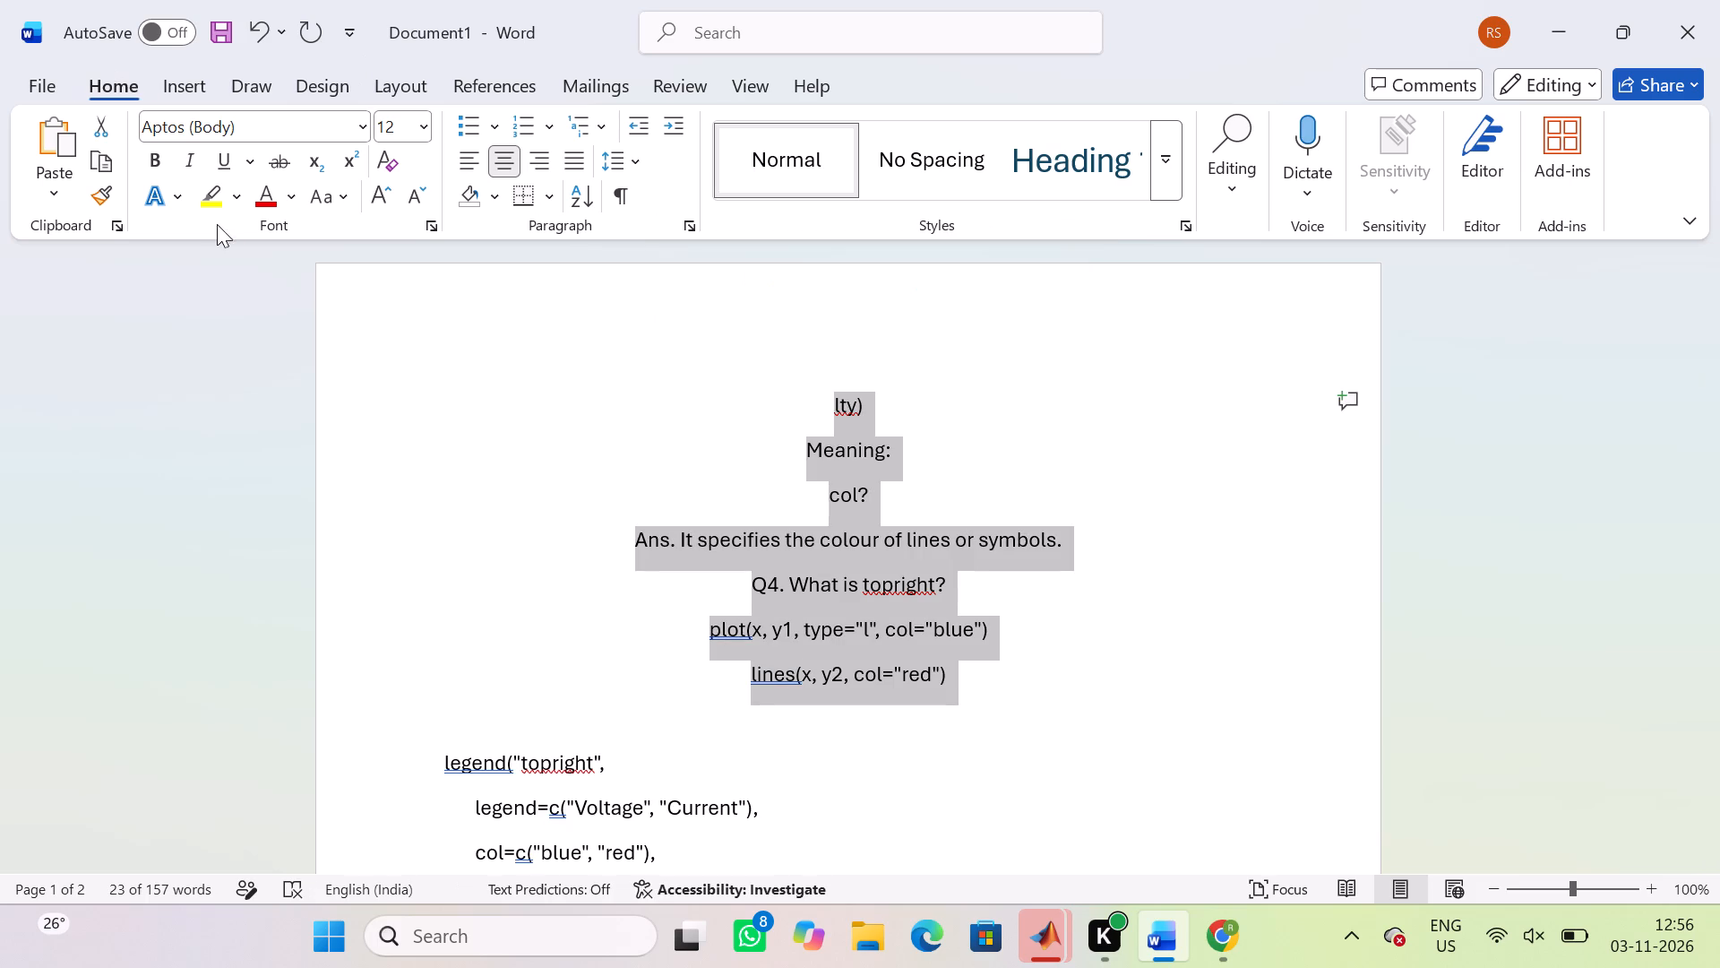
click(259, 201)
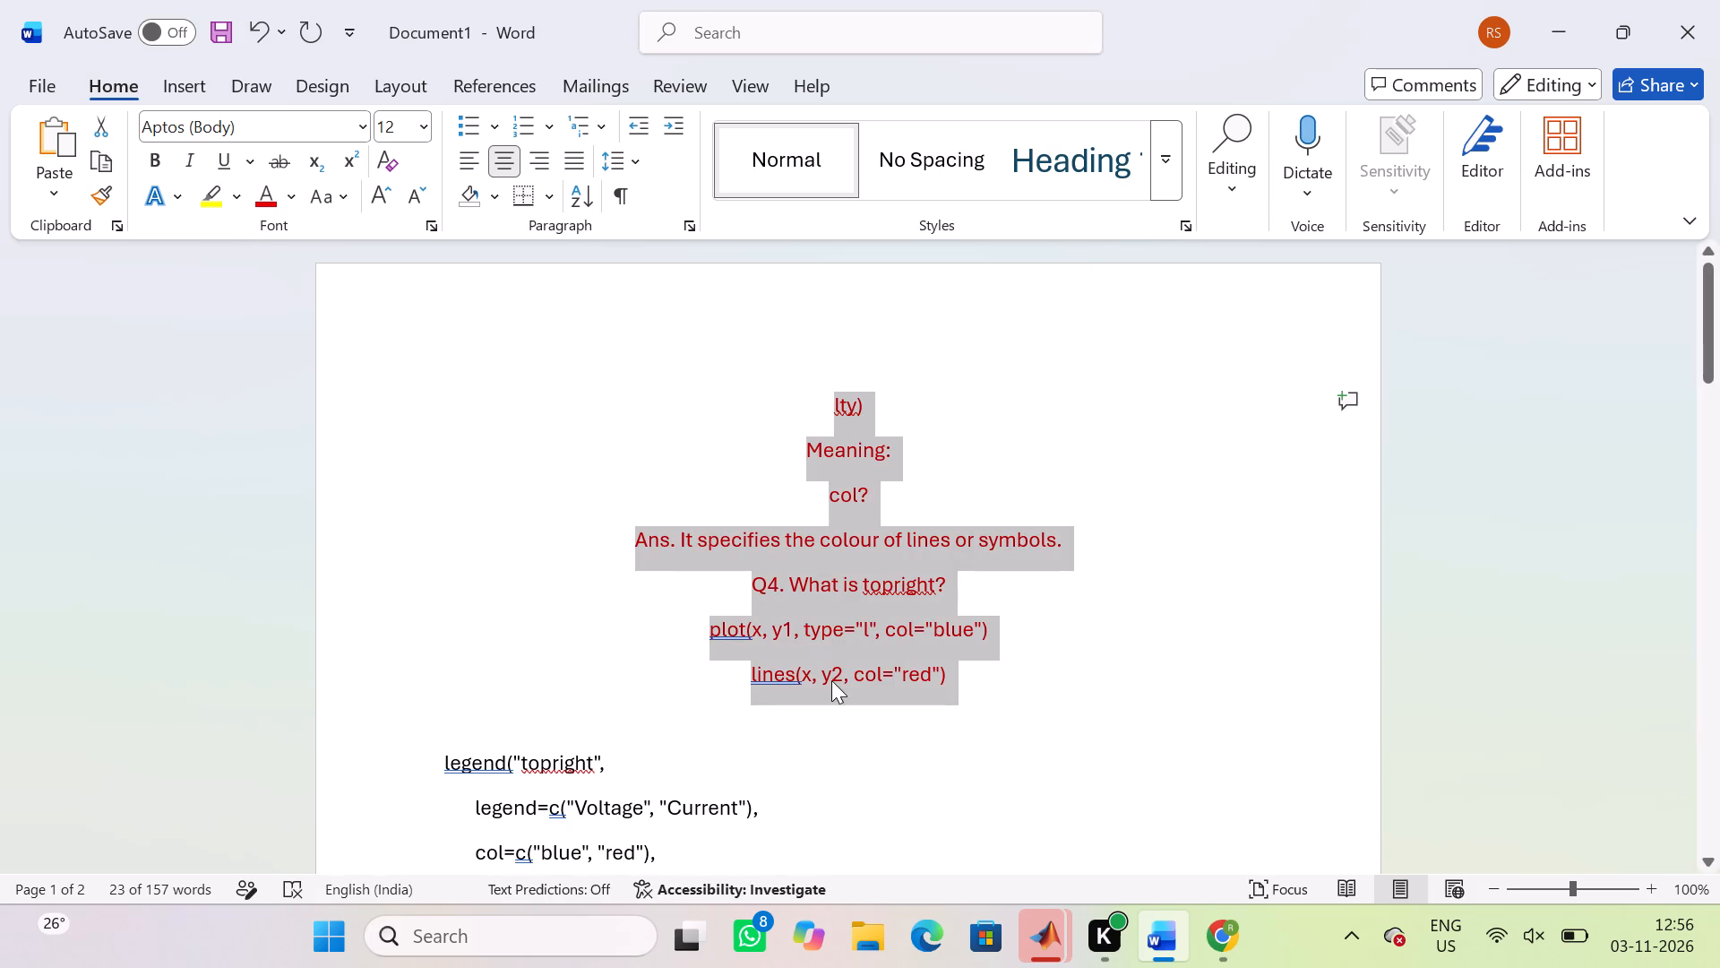
Set the font size to 14 for the text after "li" in the lines(x, y2, col="red") line.
click(831, 681)
drag(973, 689, 763, 680)
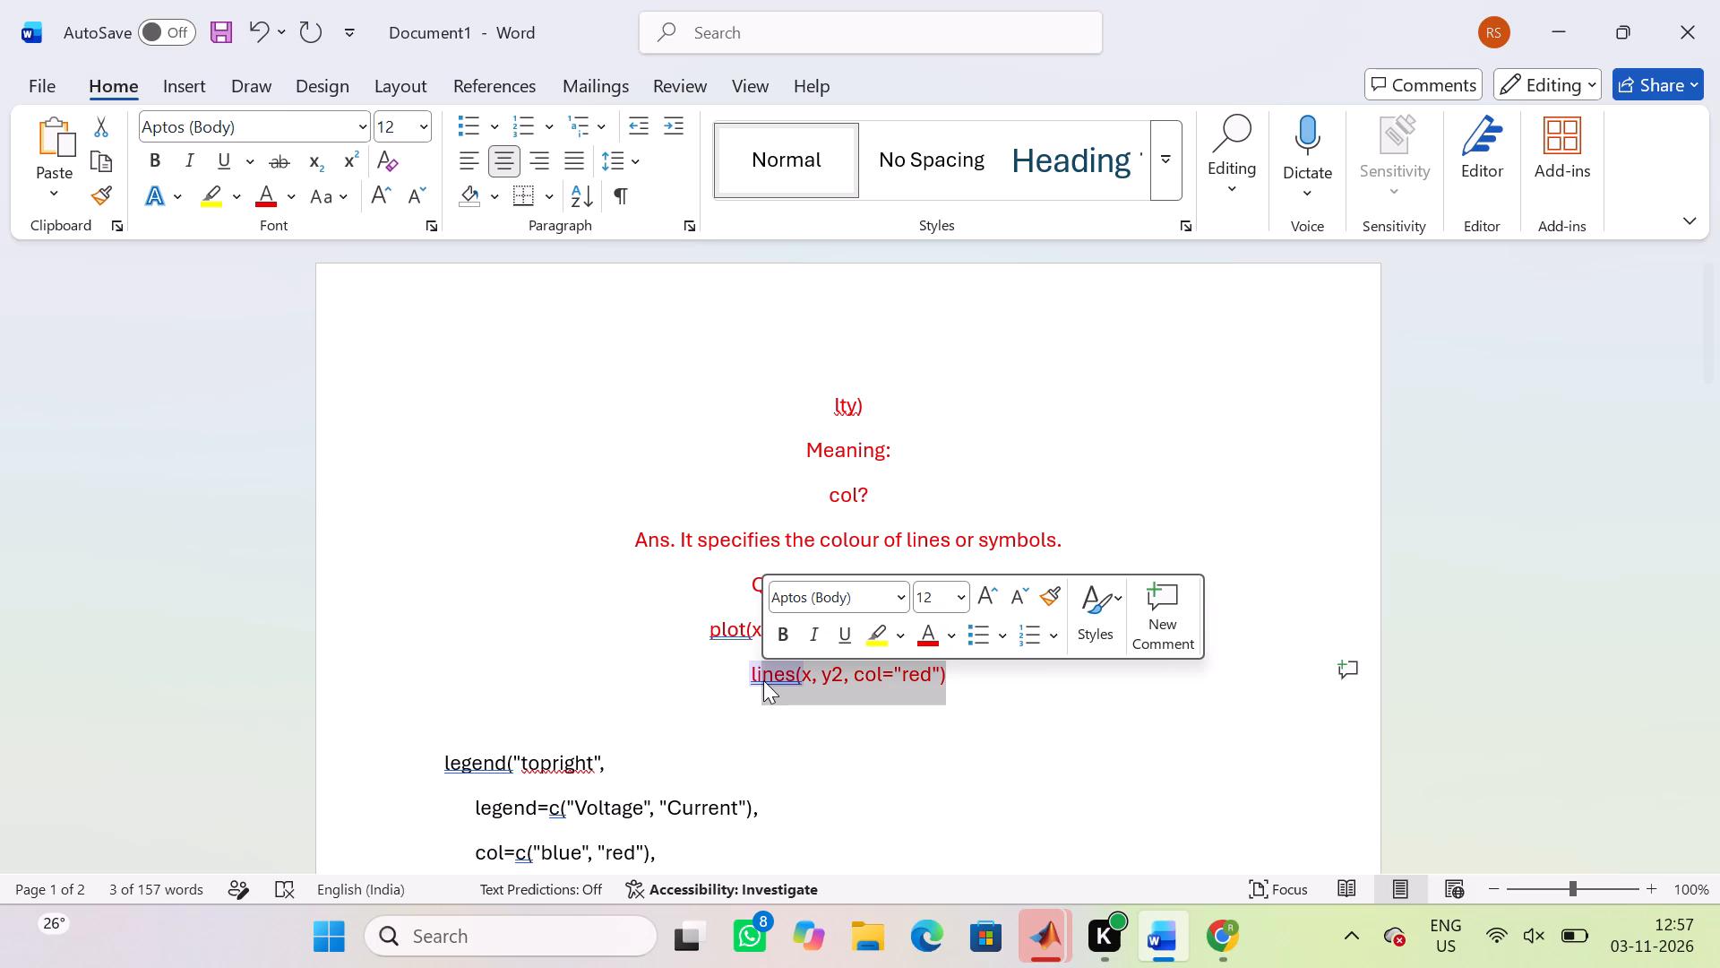
click(964, 596)
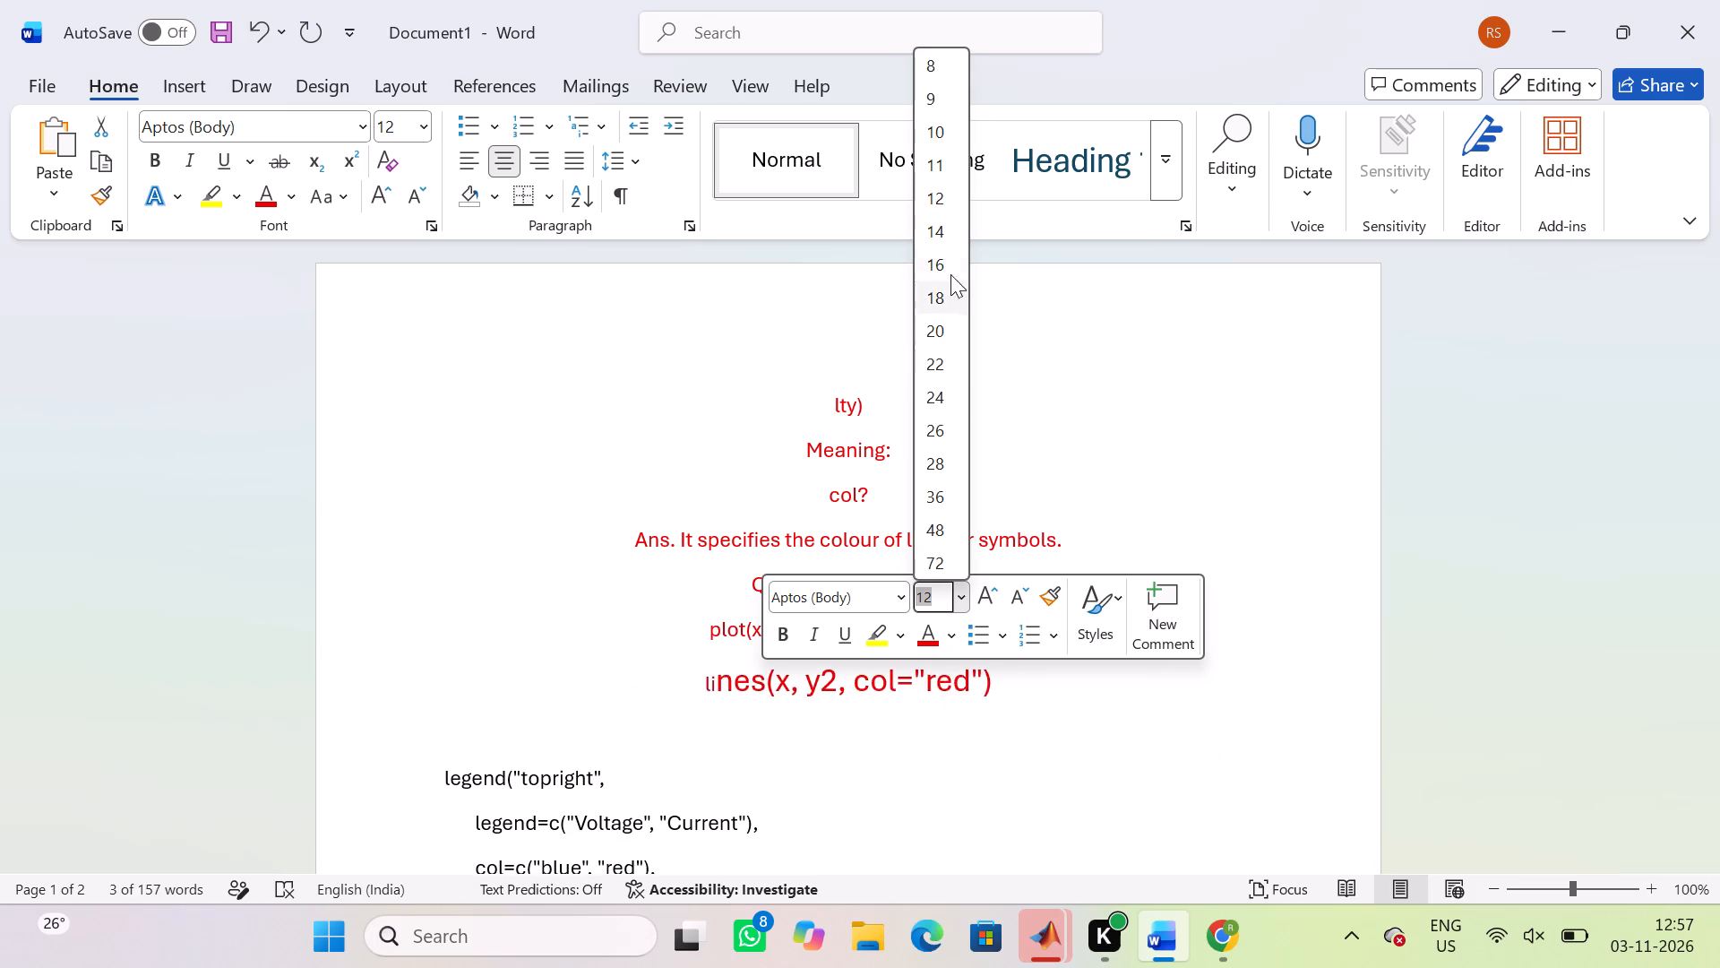
click(952, 240)
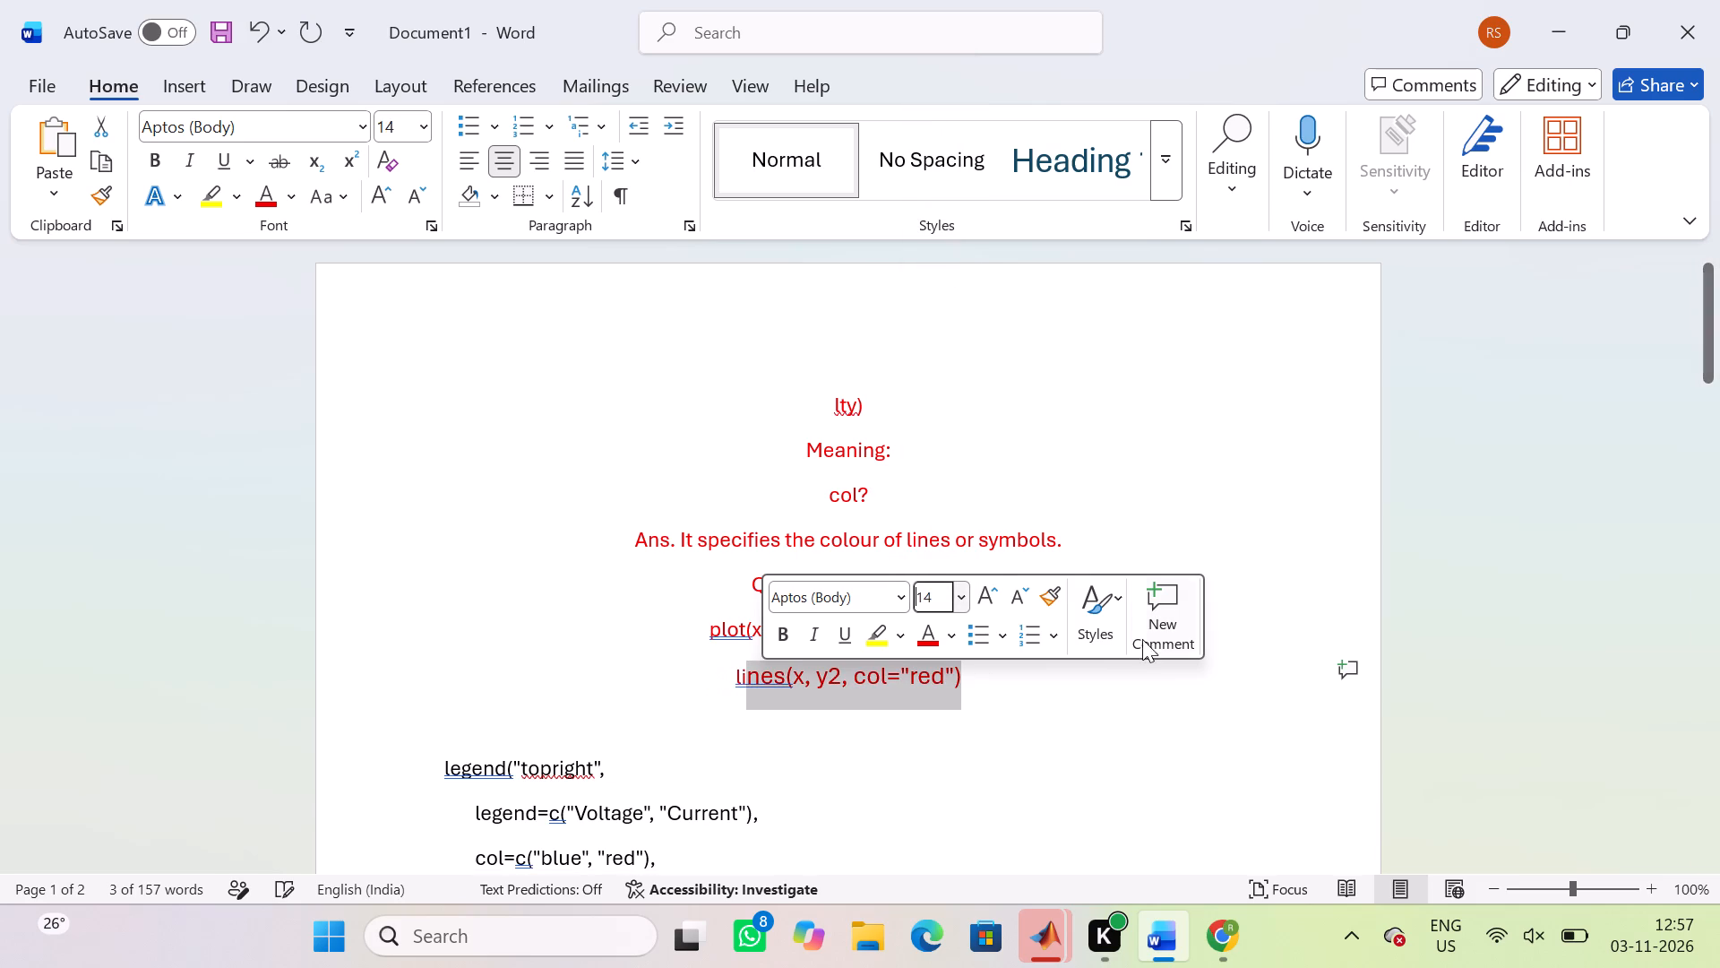
Delete the question mark after "col" on the line below "Meaning:".
click(1217, 489)
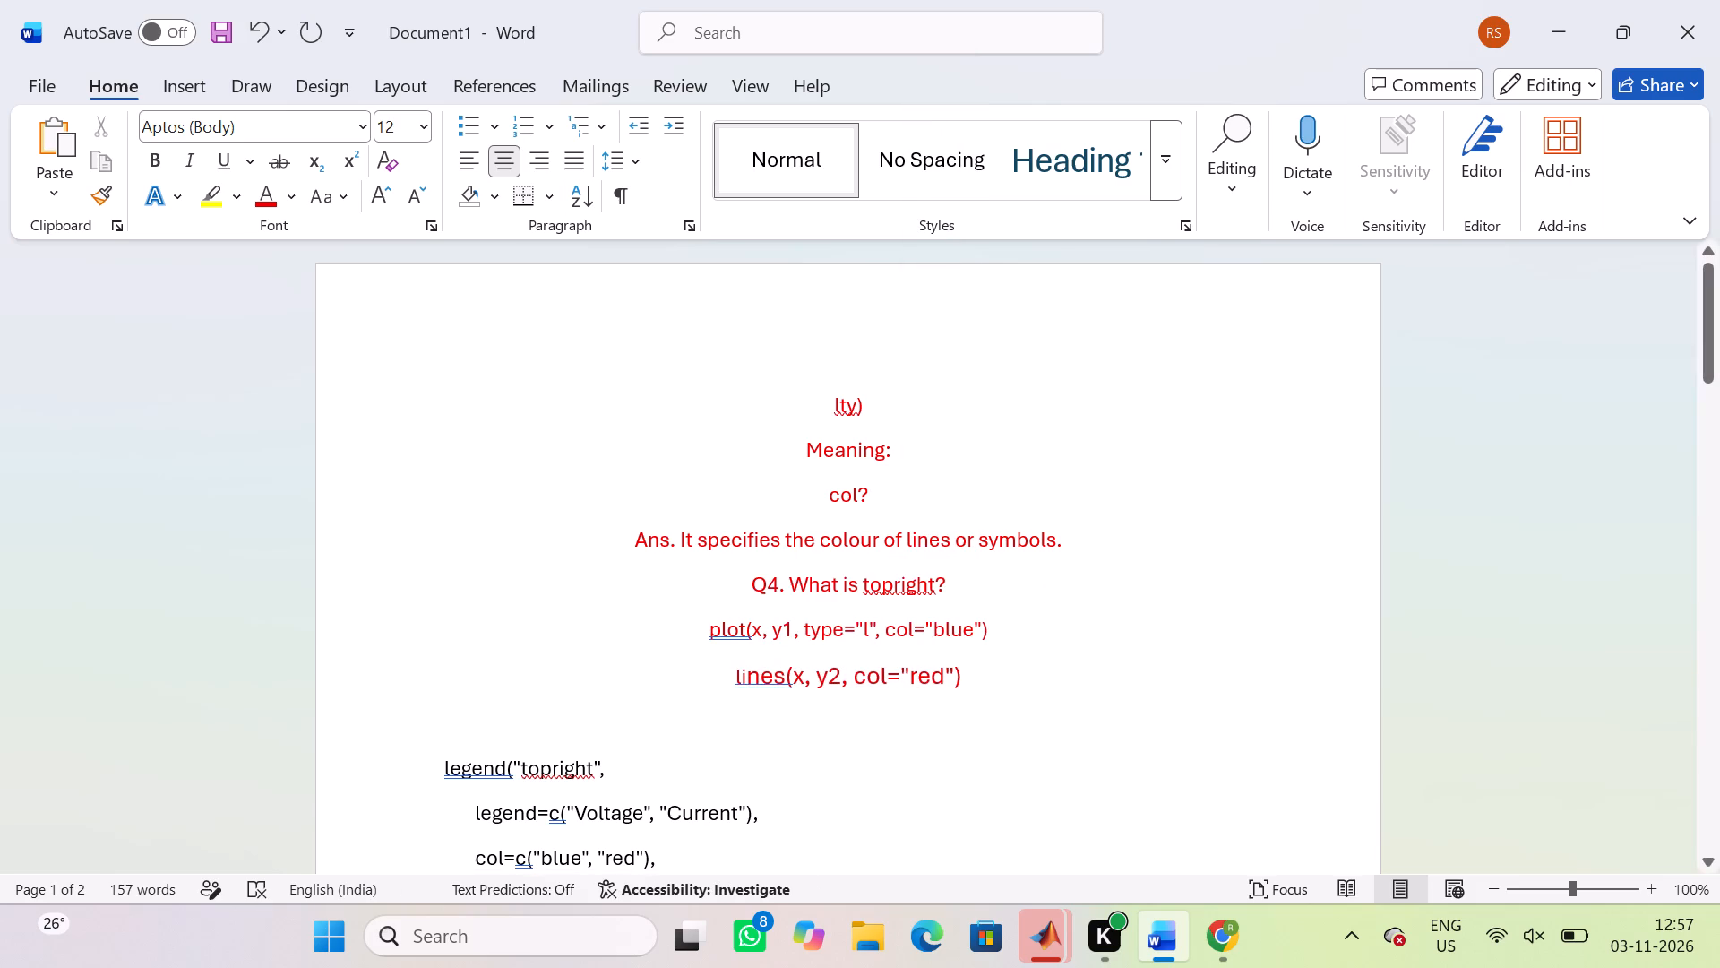
key(BackSpace)
click(840, 463)
click(801, 440)
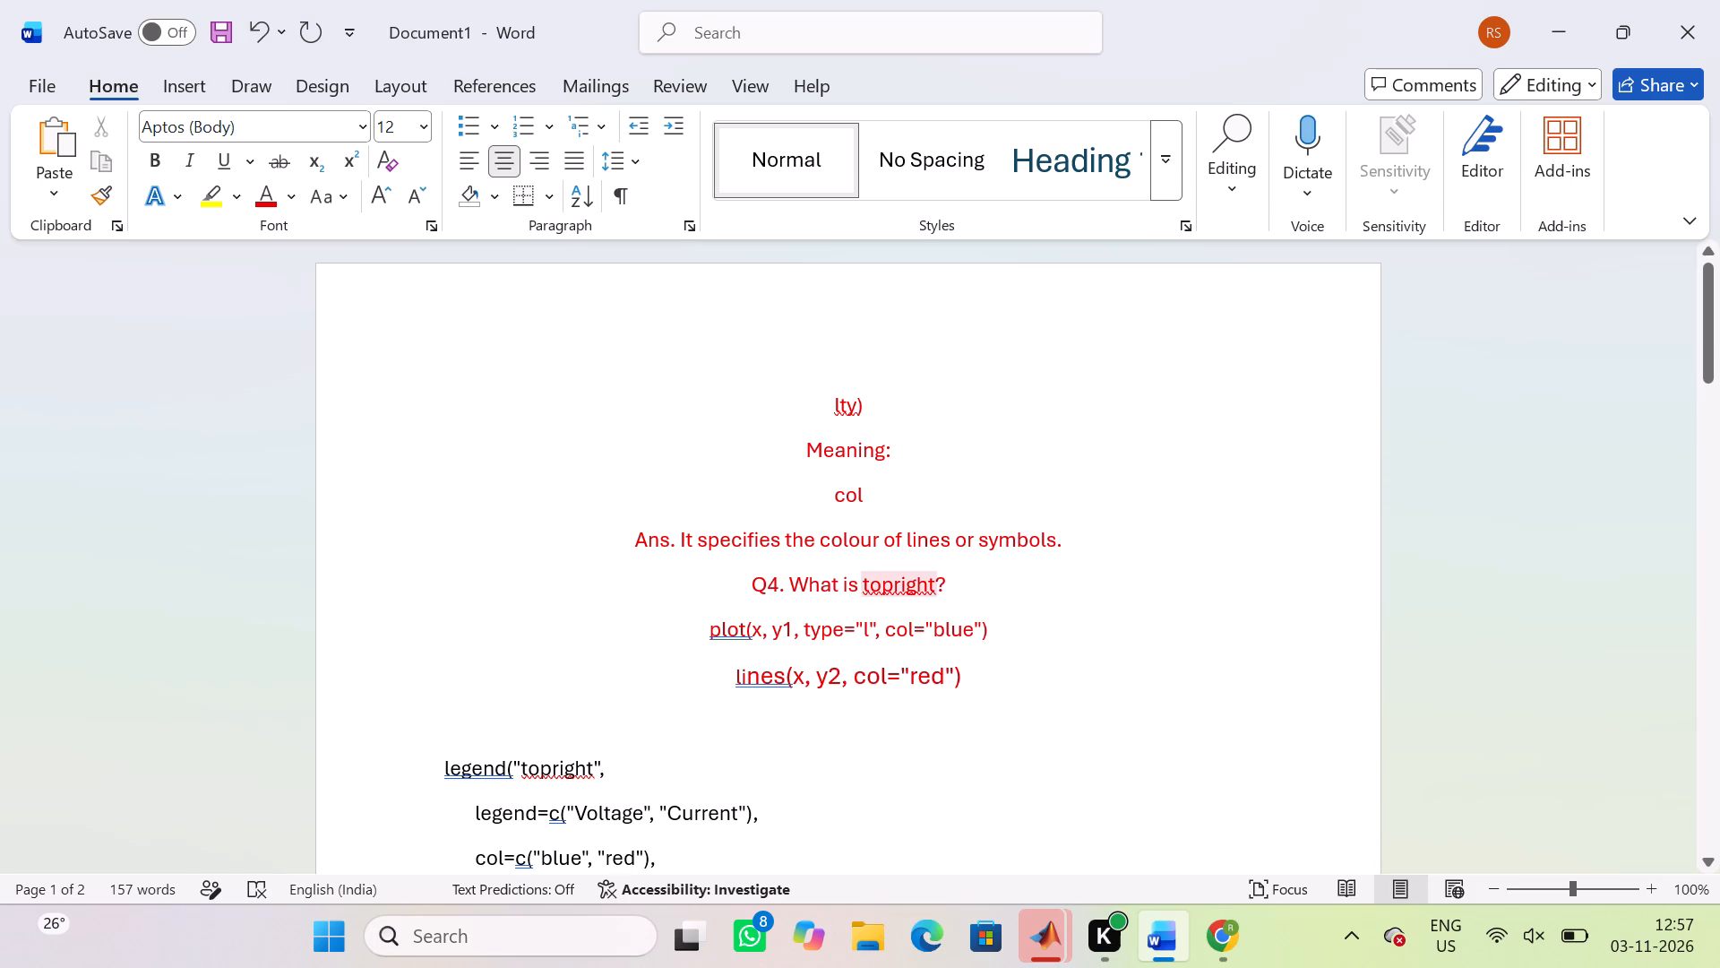
Apply the Normal style to the opening block, from "lty)" through the lines(x, y2, col="red") line.
drag(1034, 691, 701, 351)
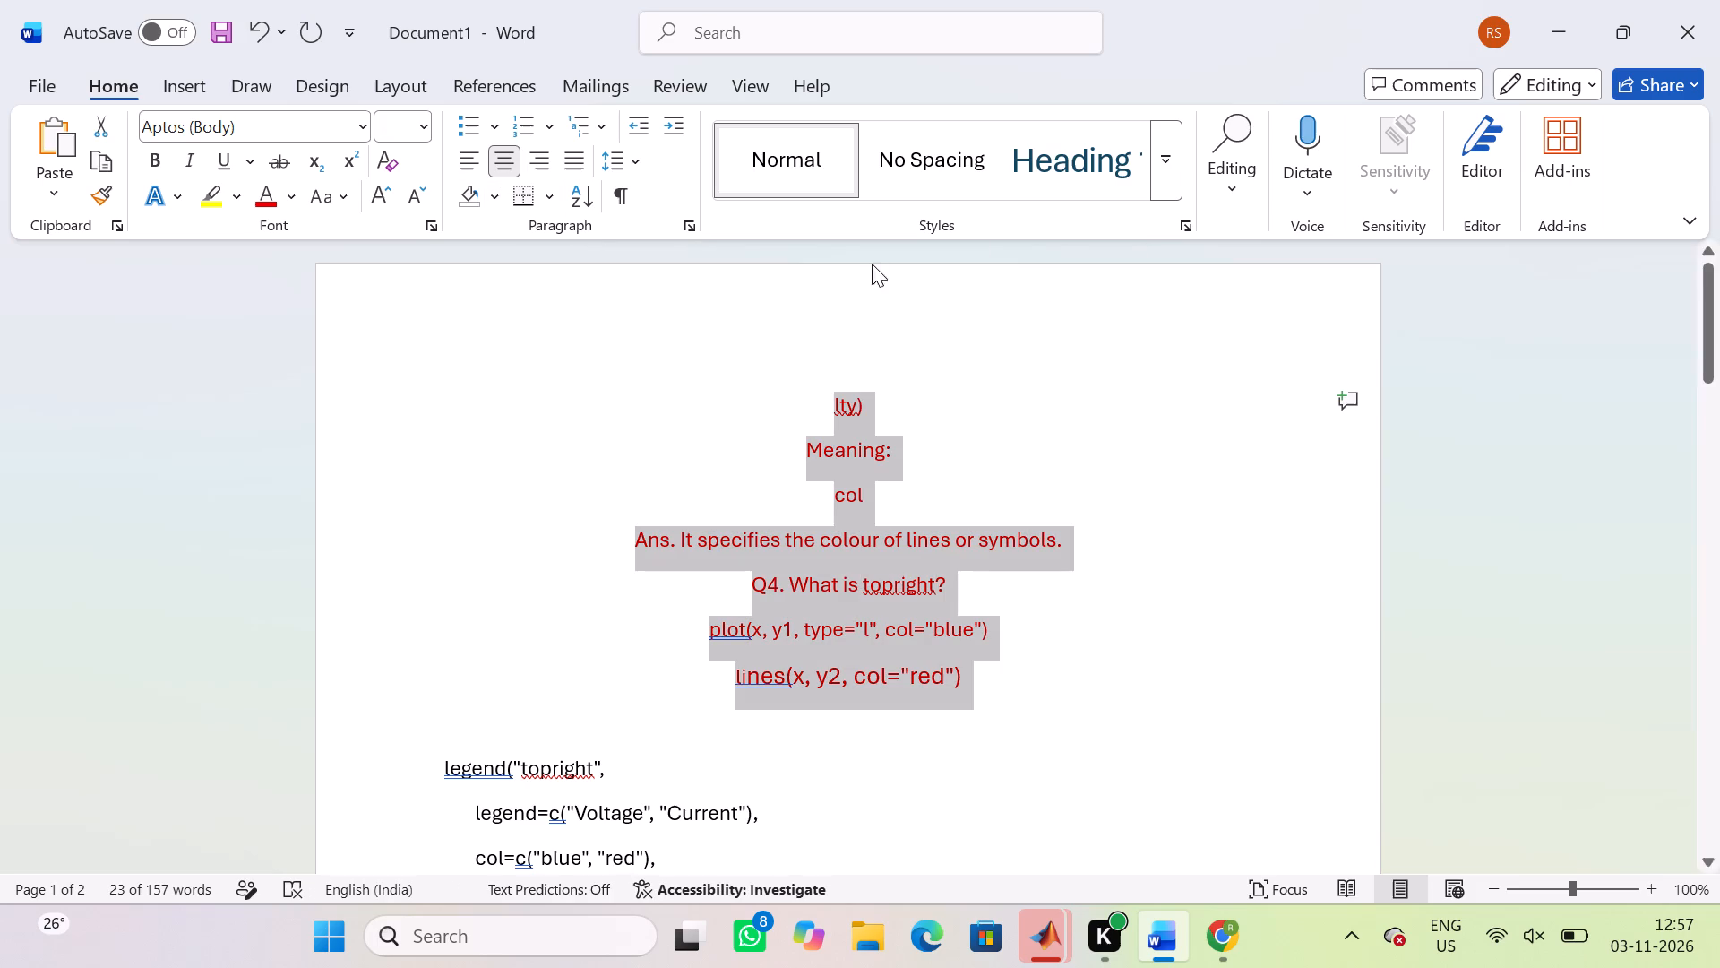
click(770, 138)
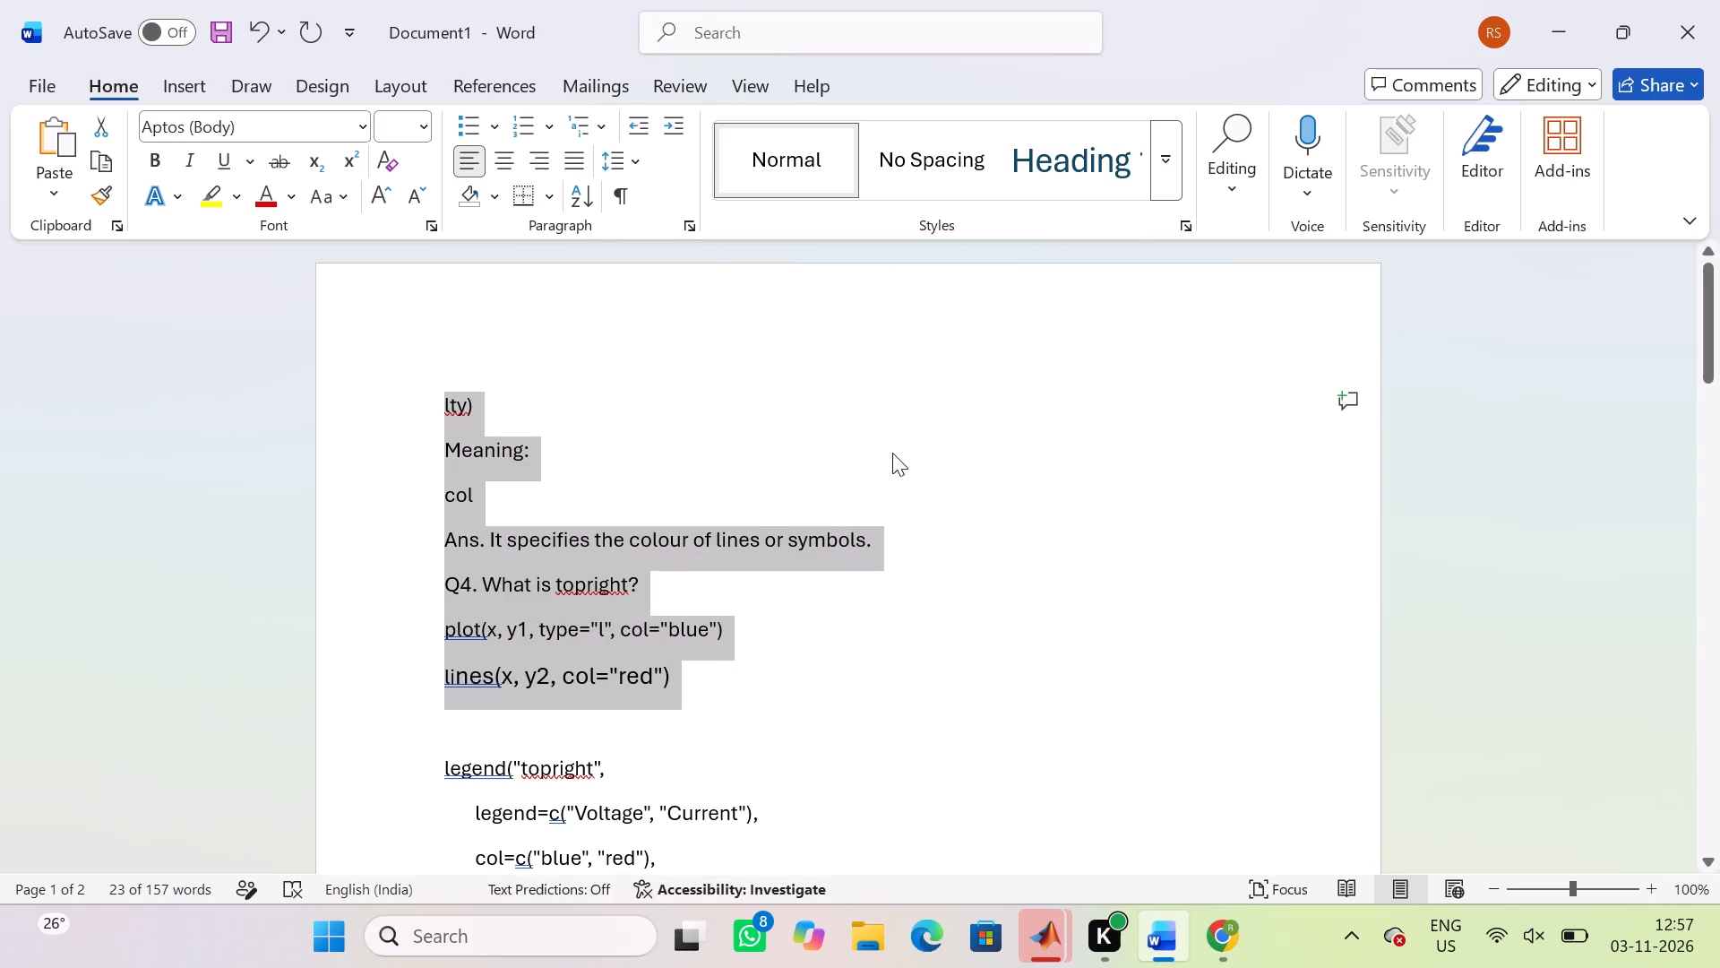
click(895, 449)
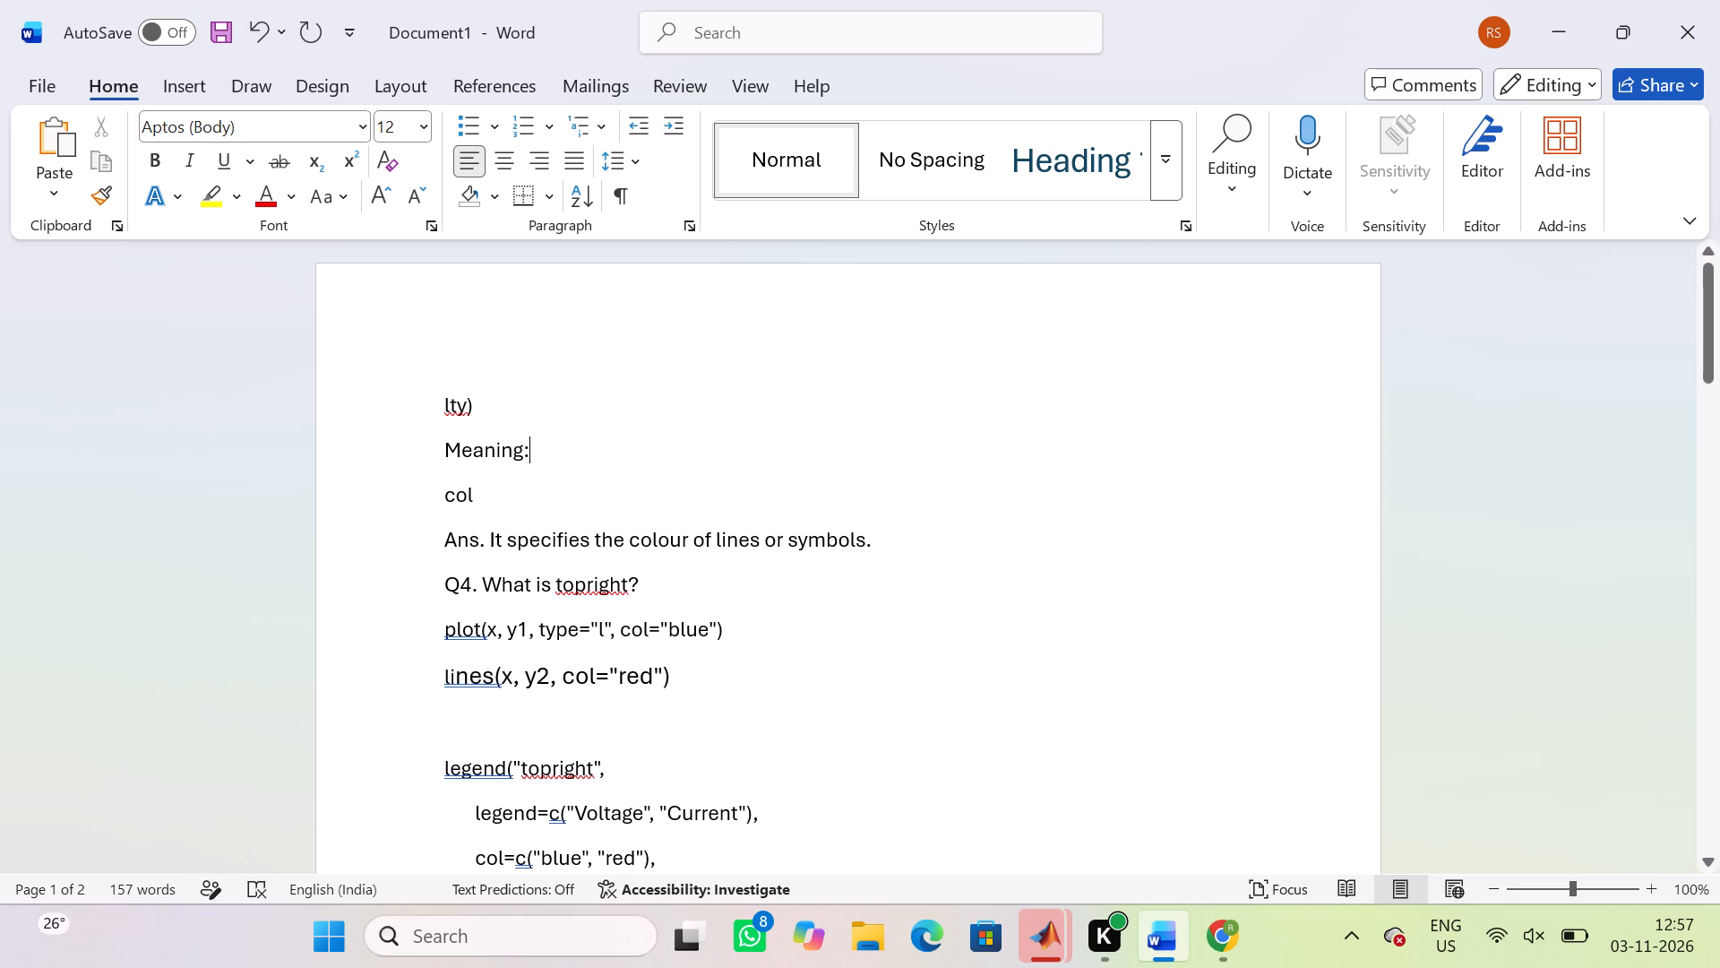
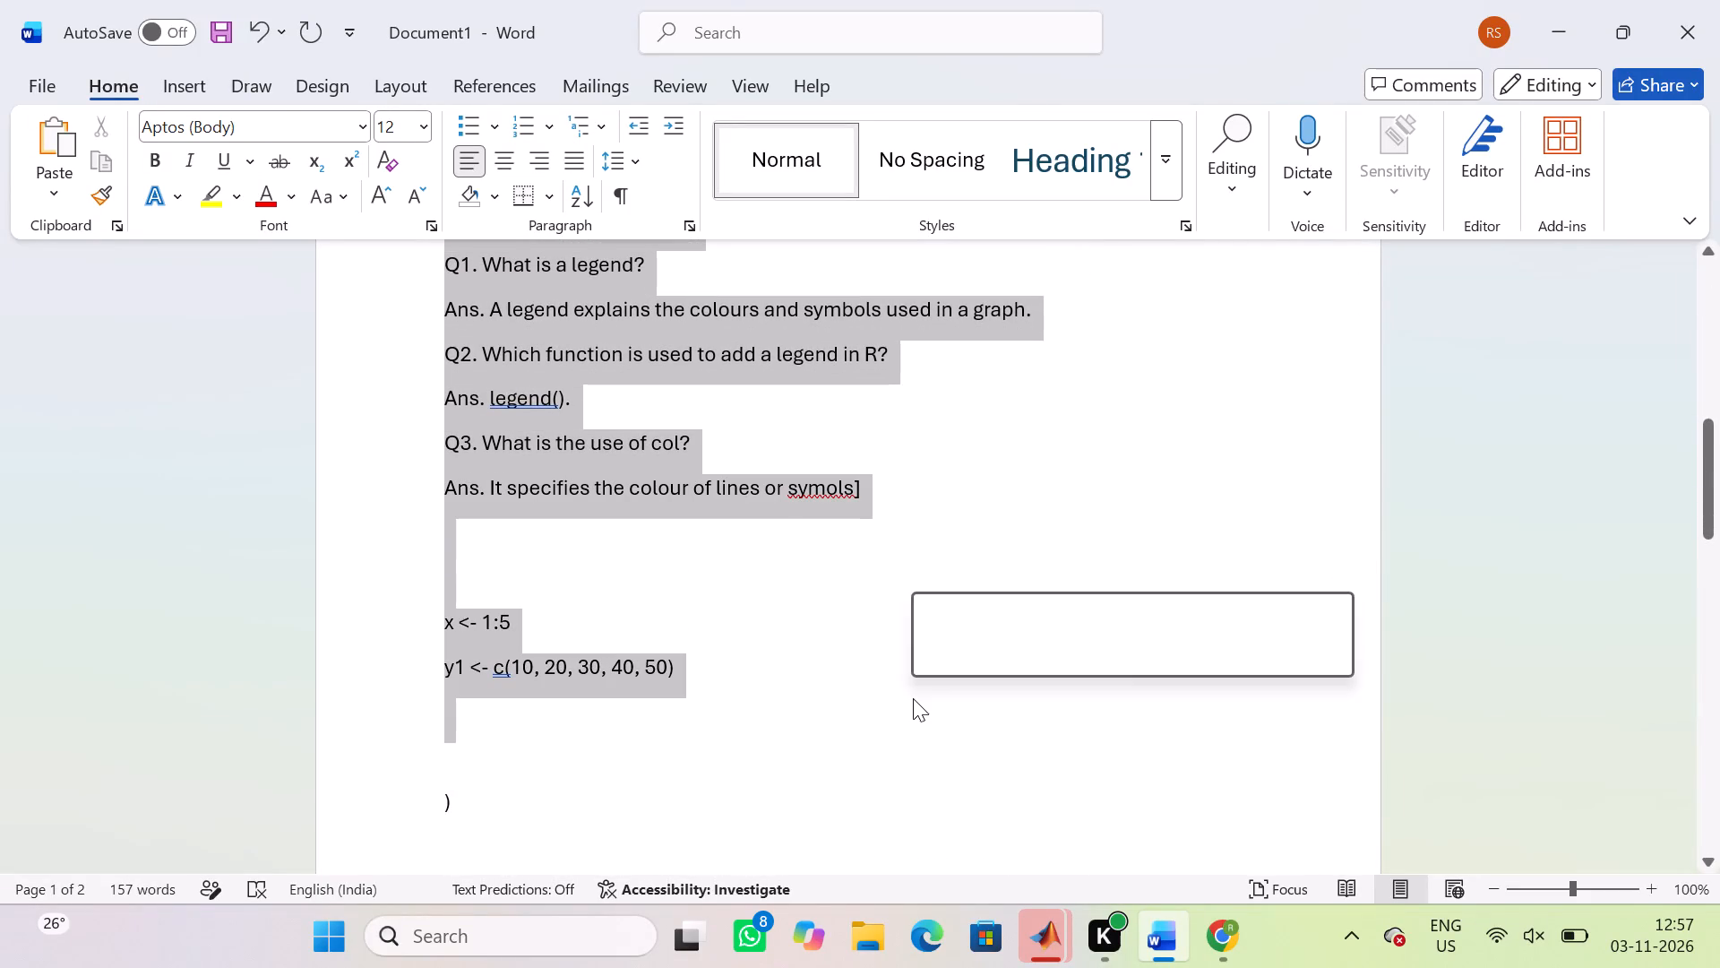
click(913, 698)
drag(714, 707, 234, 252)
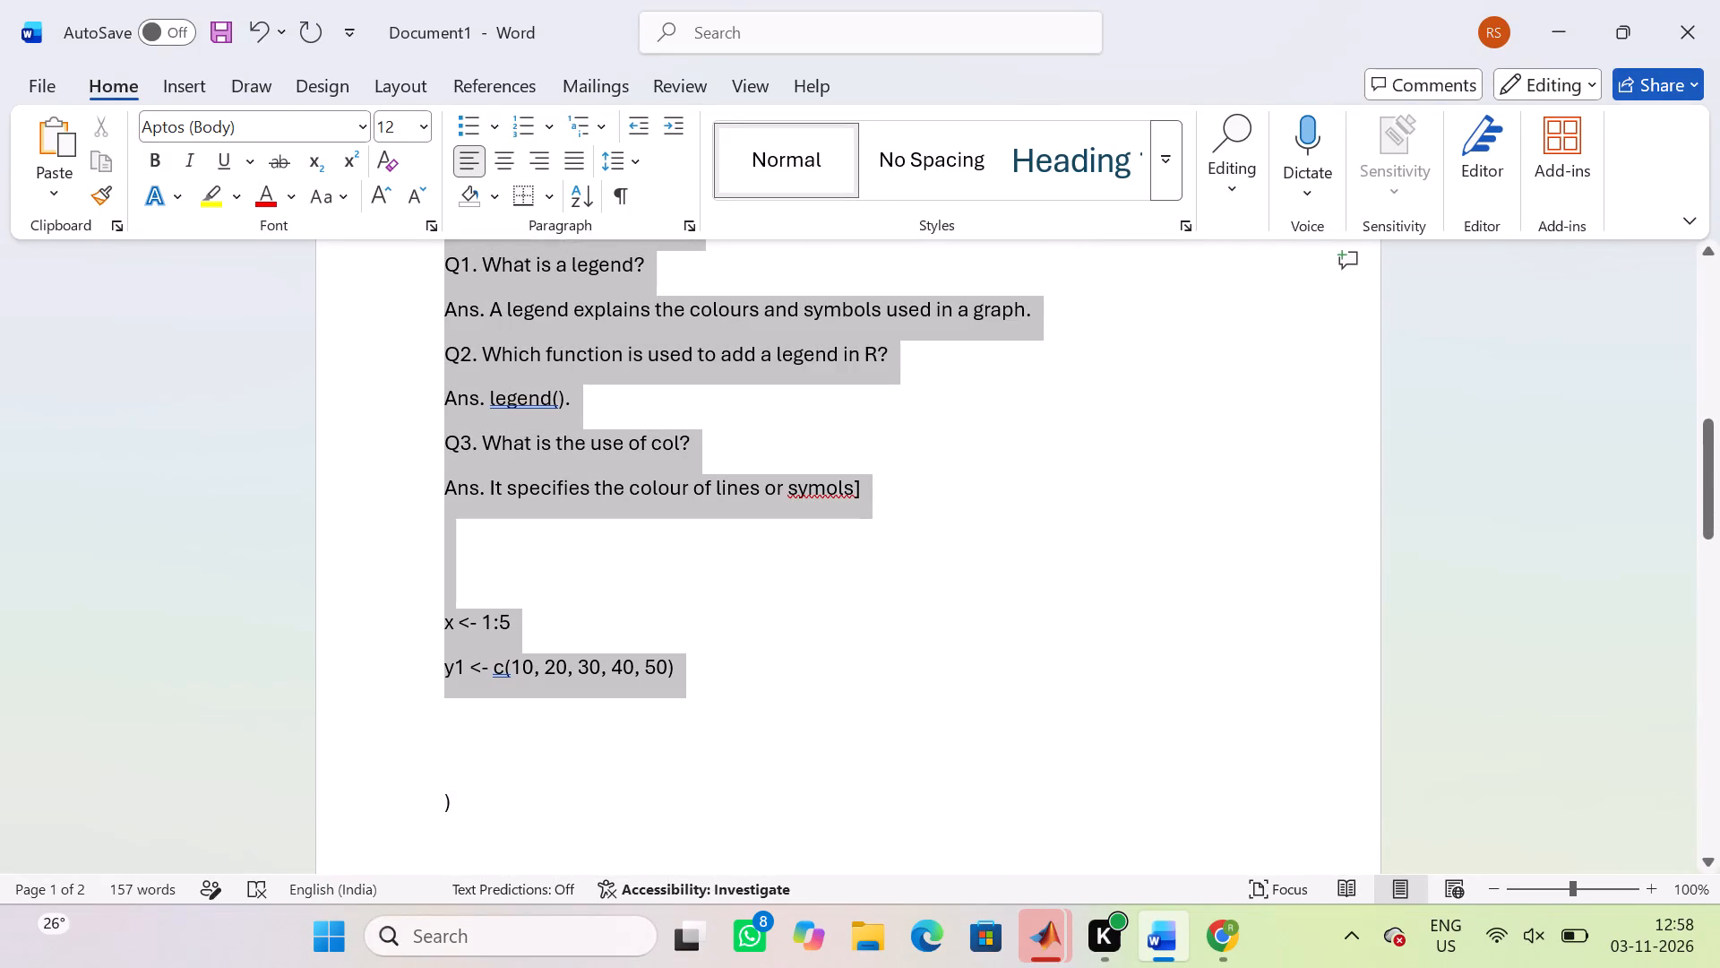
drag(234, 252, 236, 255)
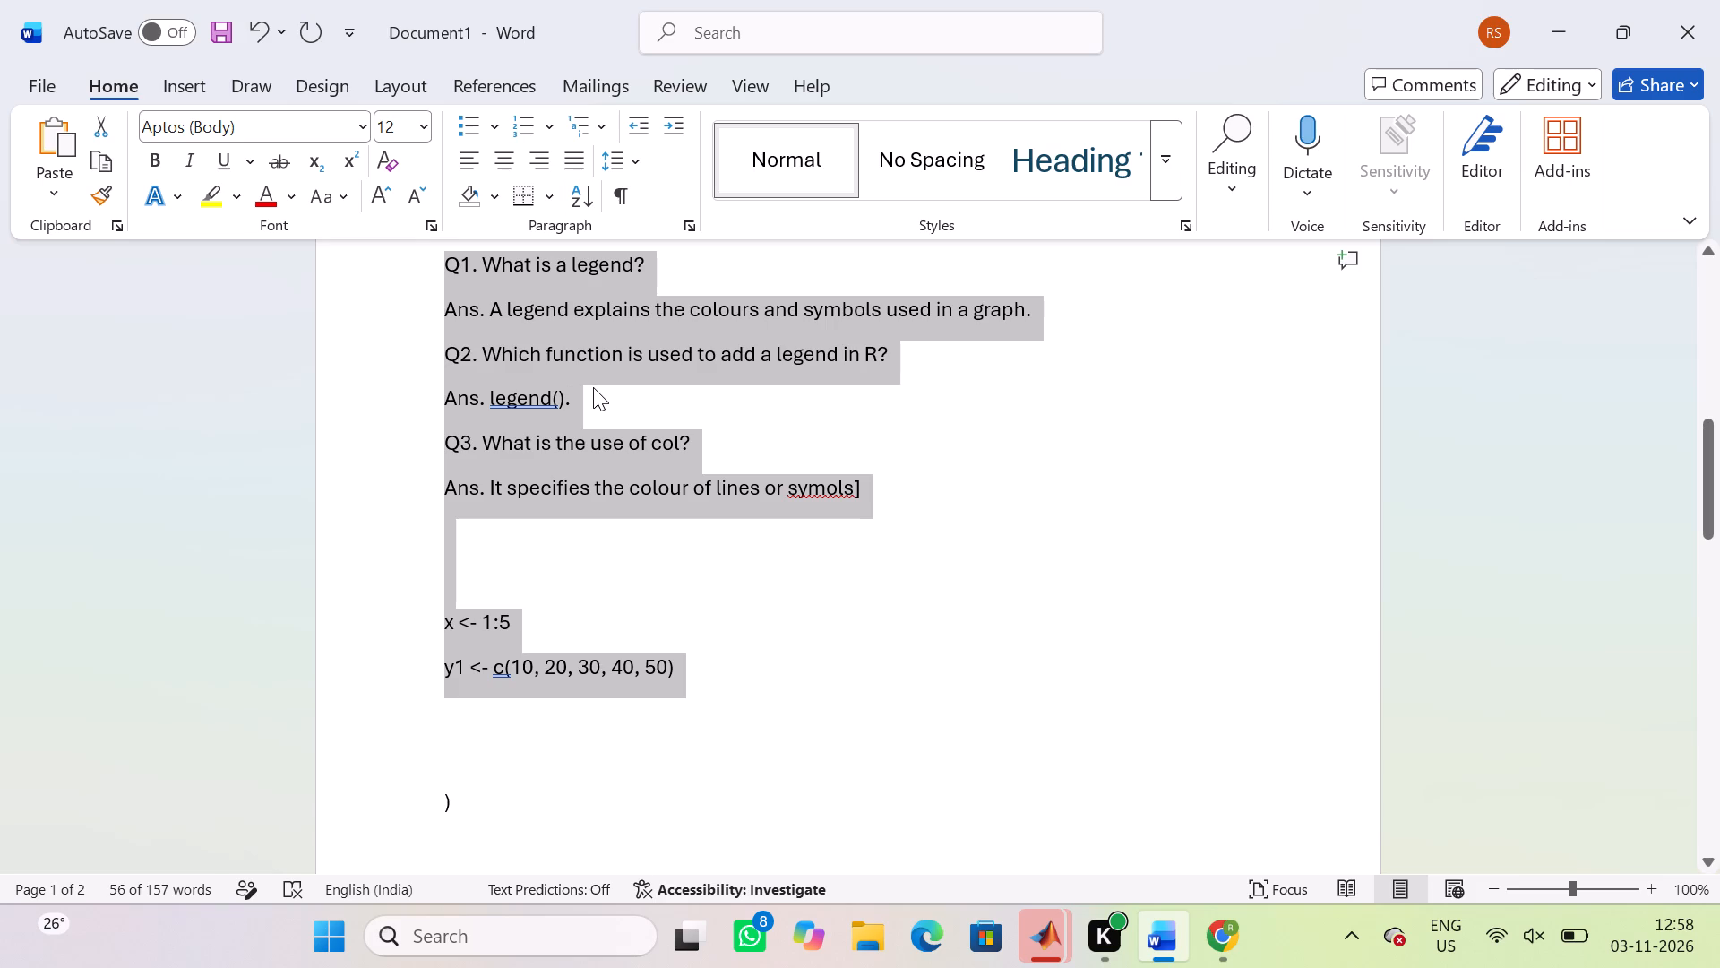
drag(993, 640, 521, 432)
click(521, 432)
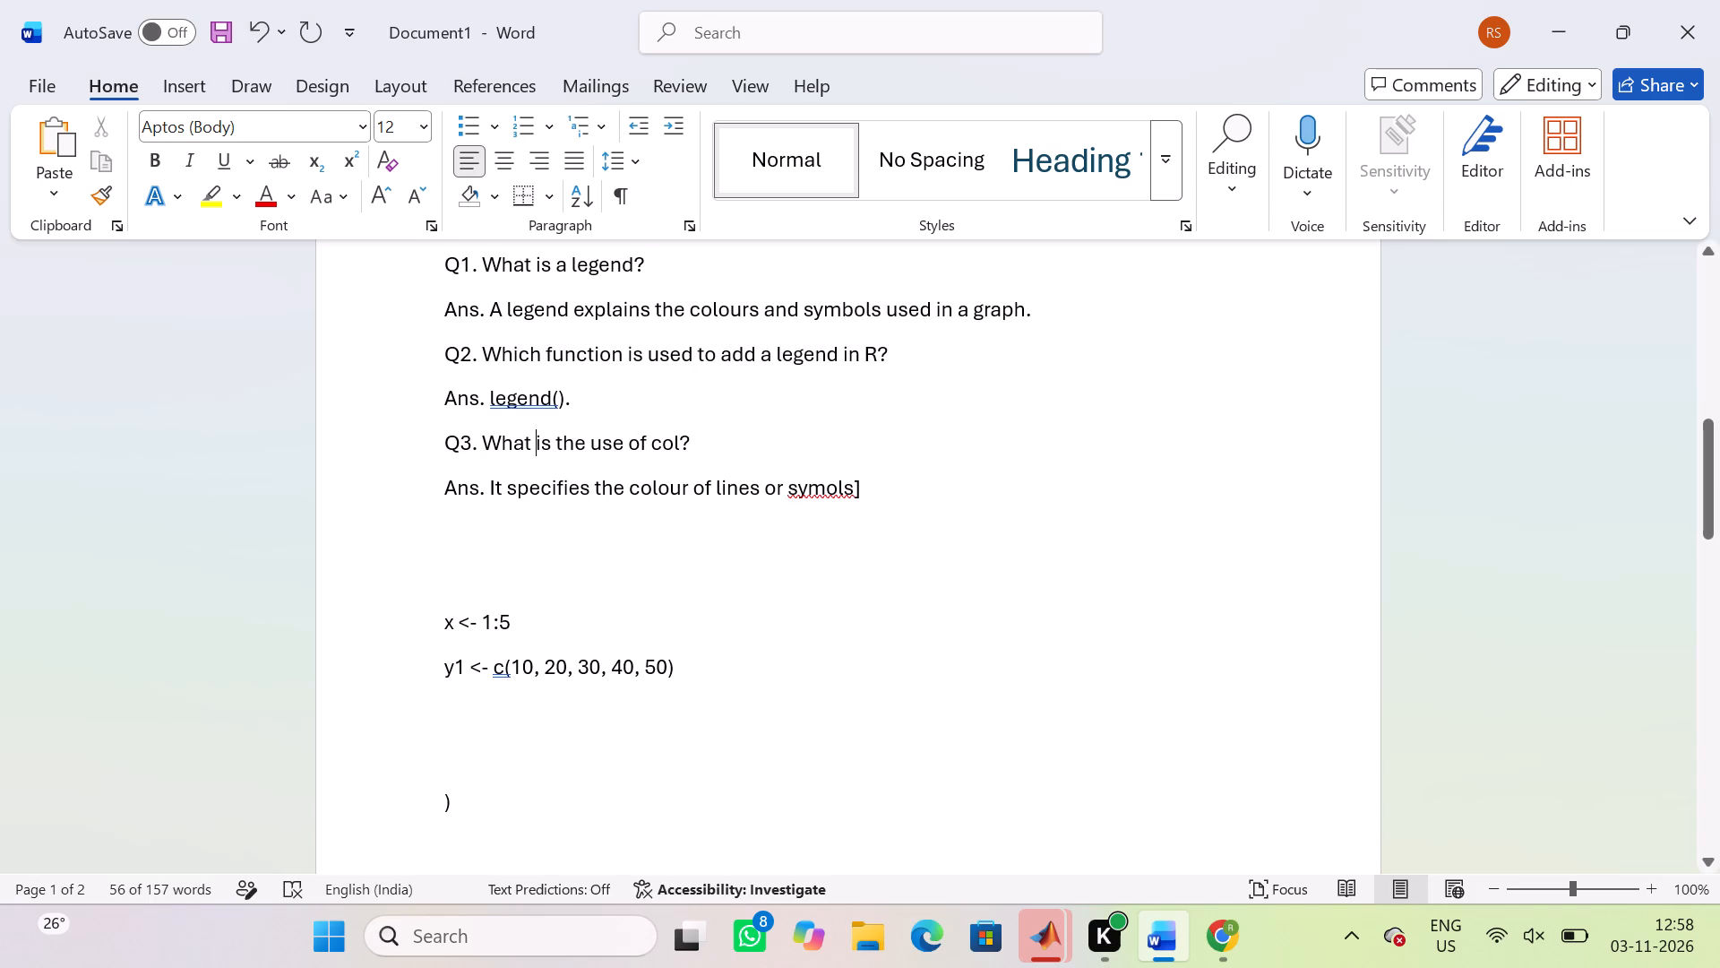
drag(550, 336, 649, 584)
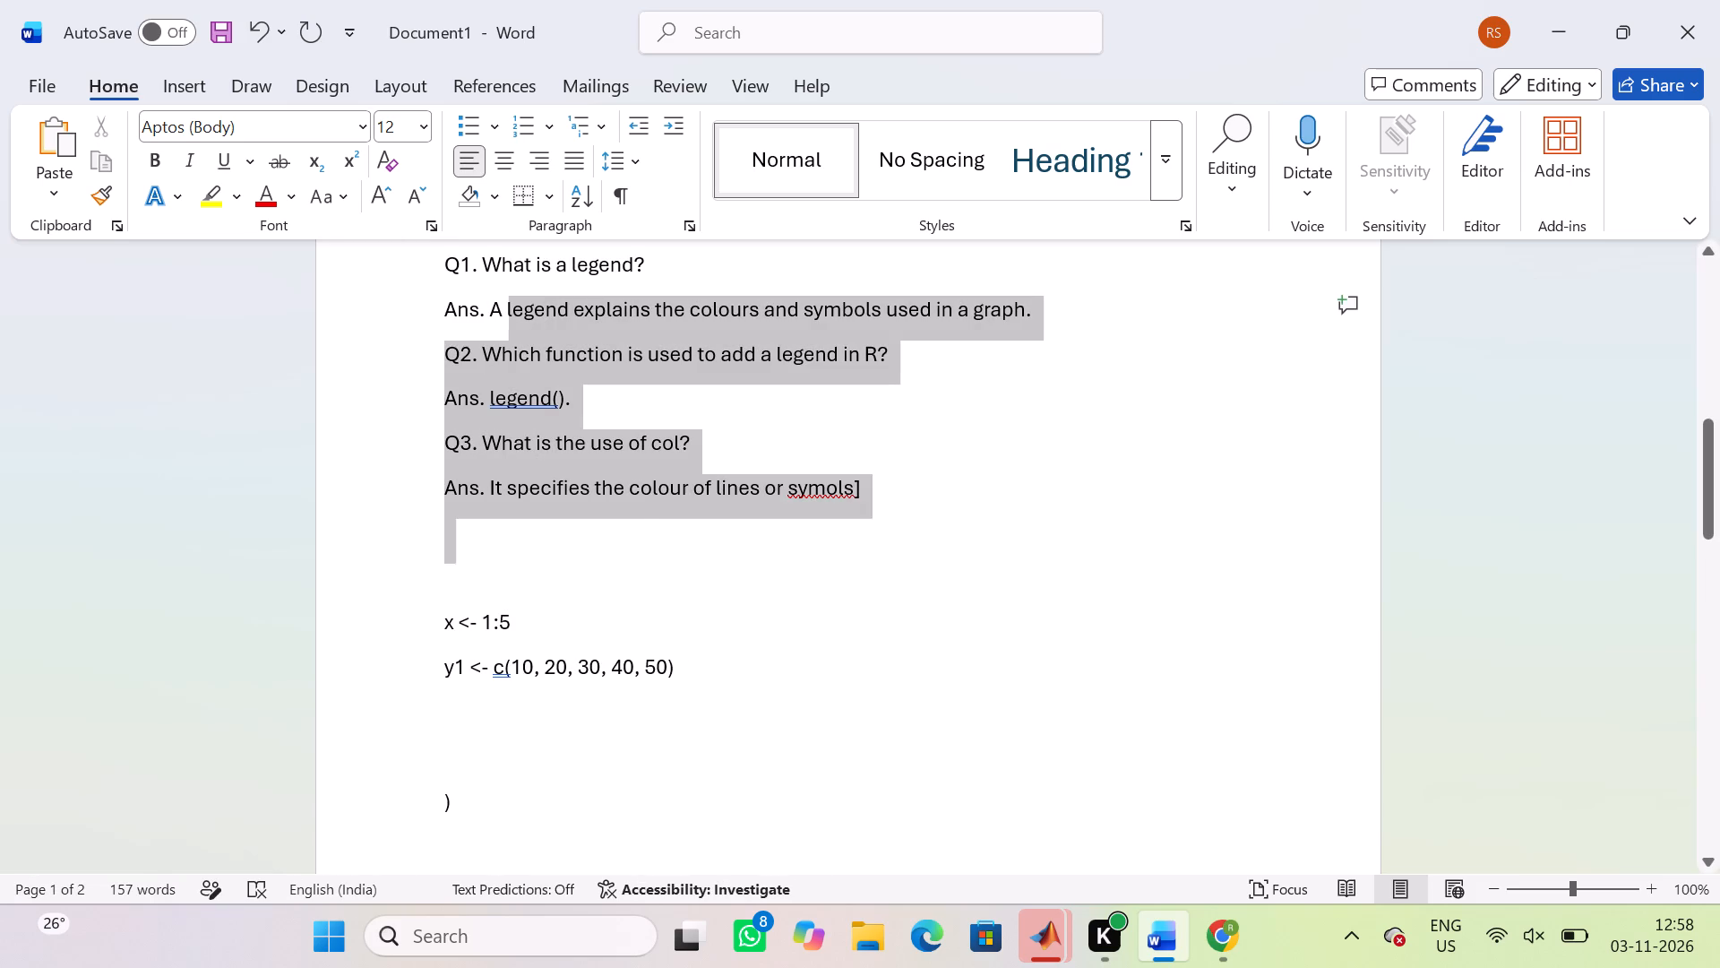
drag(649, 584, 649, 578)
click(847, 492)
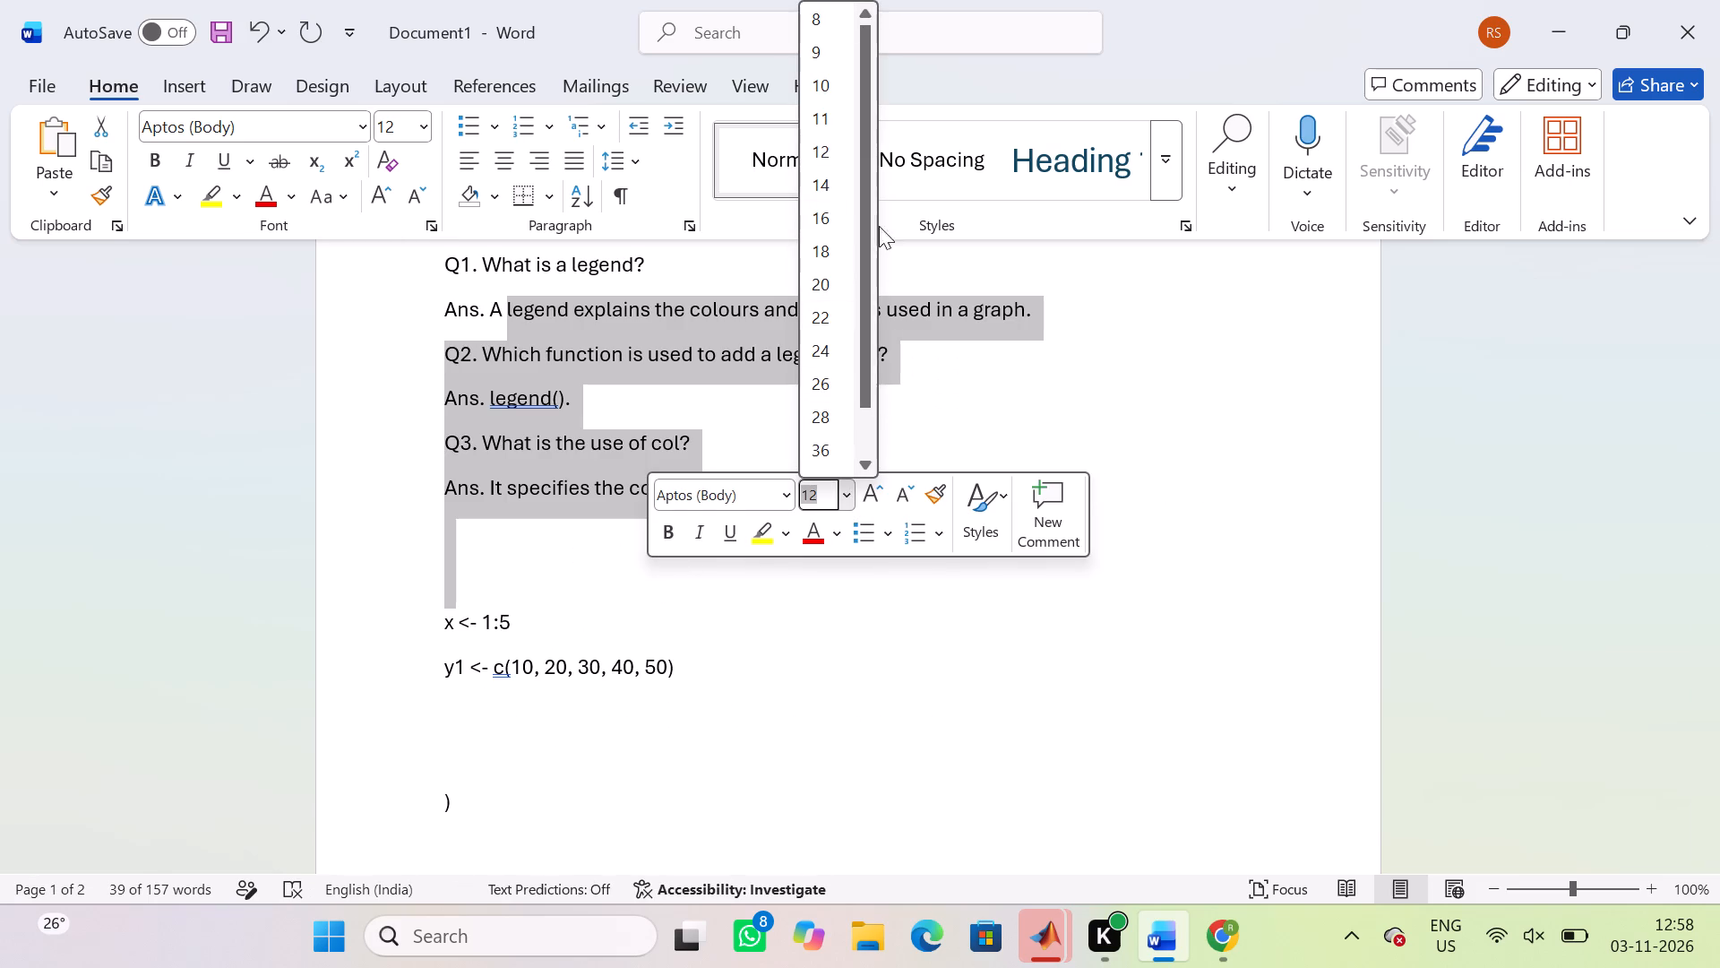